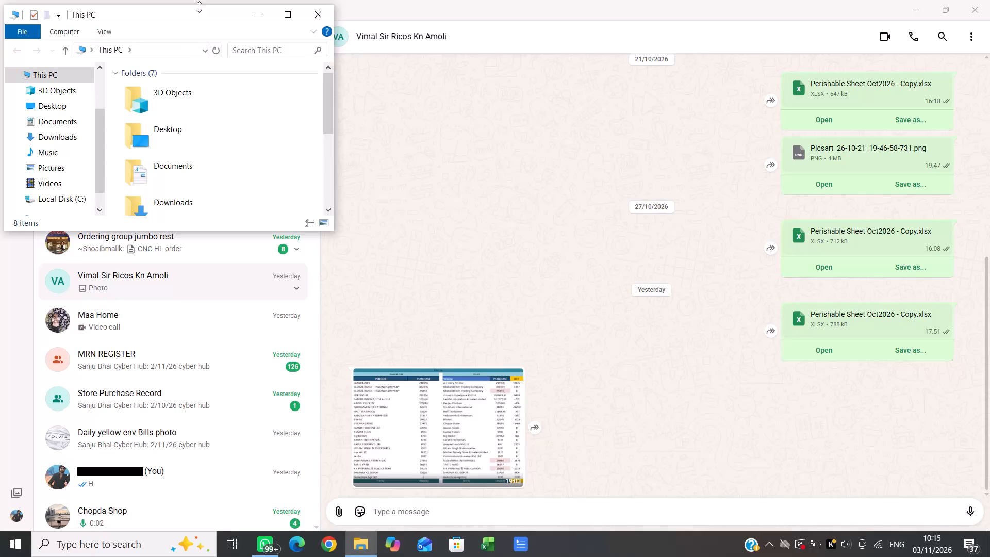
# Open the Perishable Sheet Oct2026 - Copy workbook from Downloads in a maximized window and dismiss the document recovery list.
pyautogui.click(50, 137)
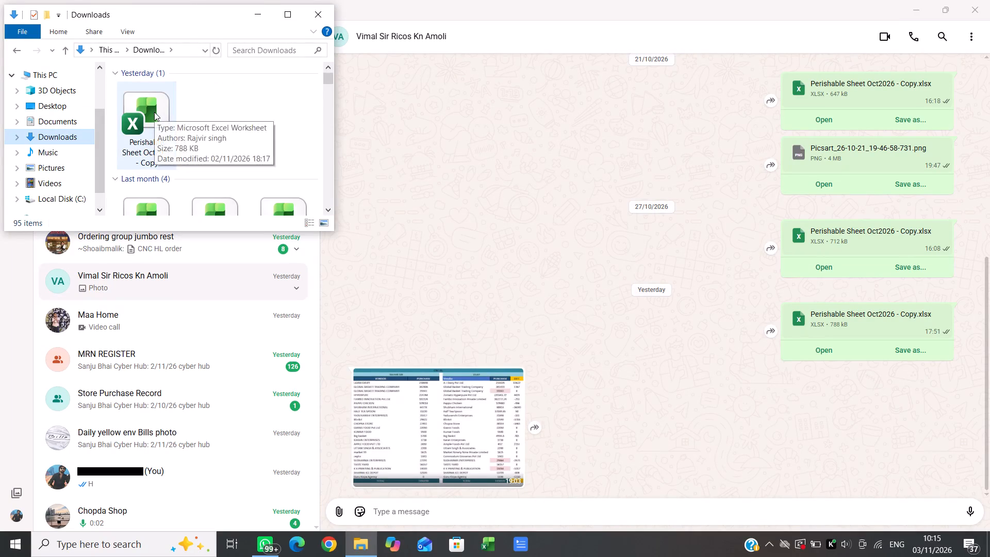
pyautogui.doubleClick(154, 112)
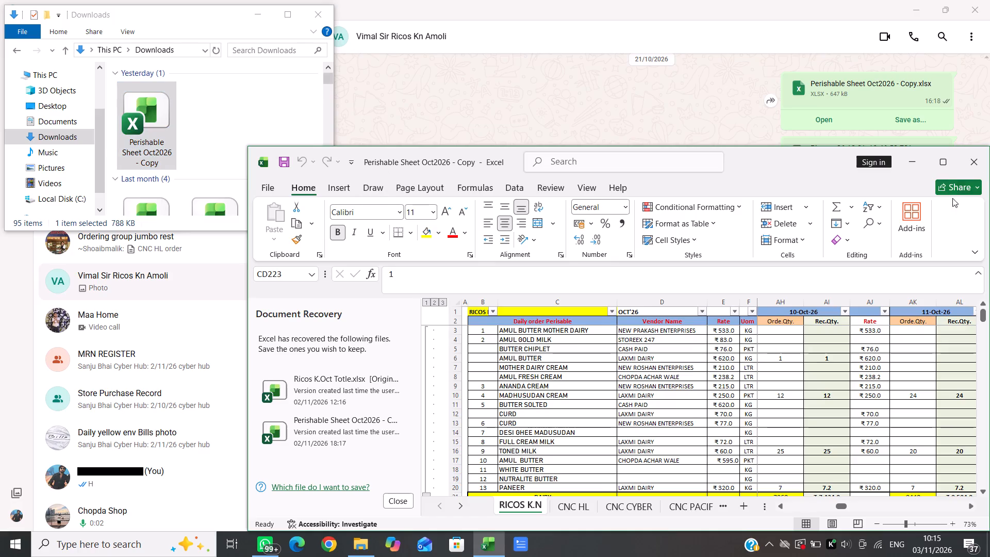
pyautogui.click(944, 161)
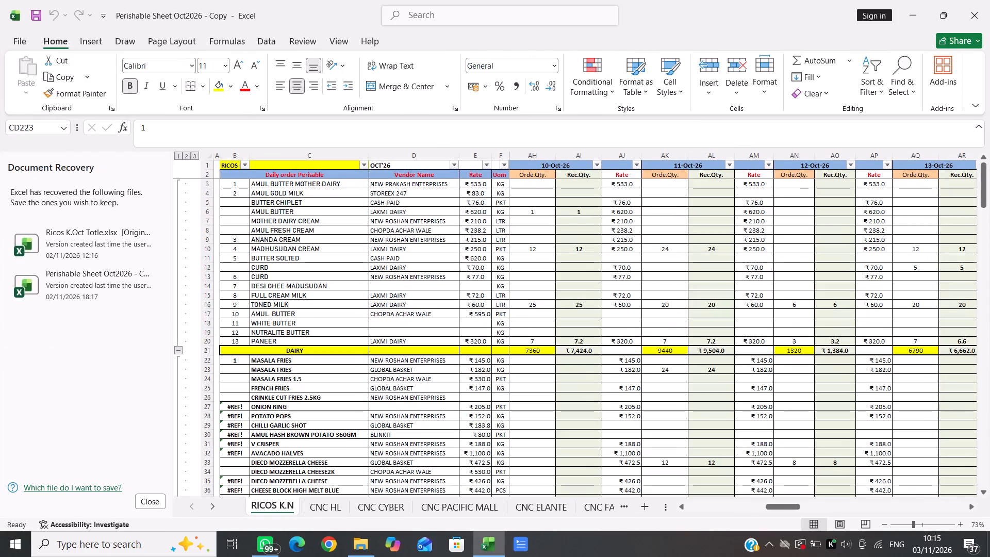
pyautogui.click(147, 502)
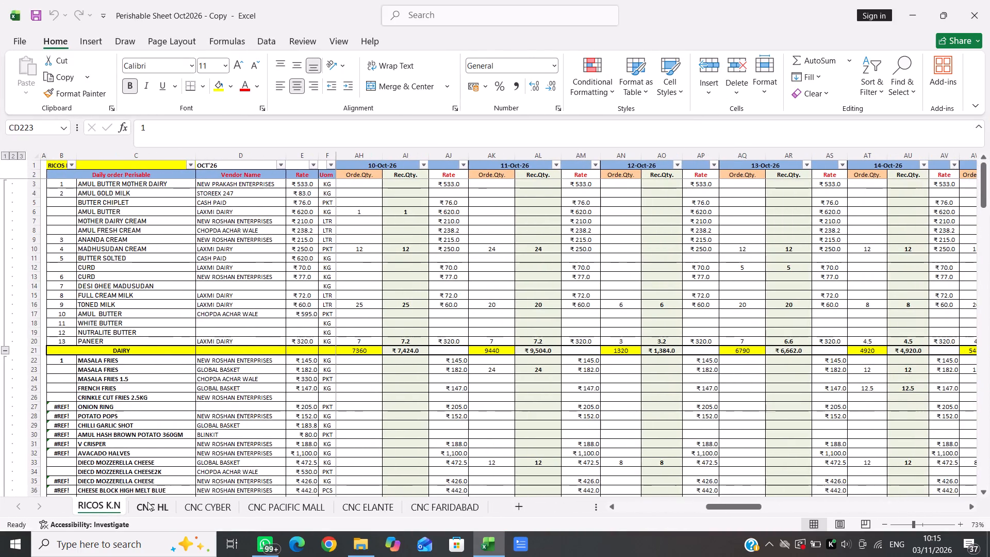
# On the CNC HL sheet, examine the bakery rows across the October dates through 31-Oct-26 and the MTD totals.
pyautogui.scroll(-1, 389, 460)
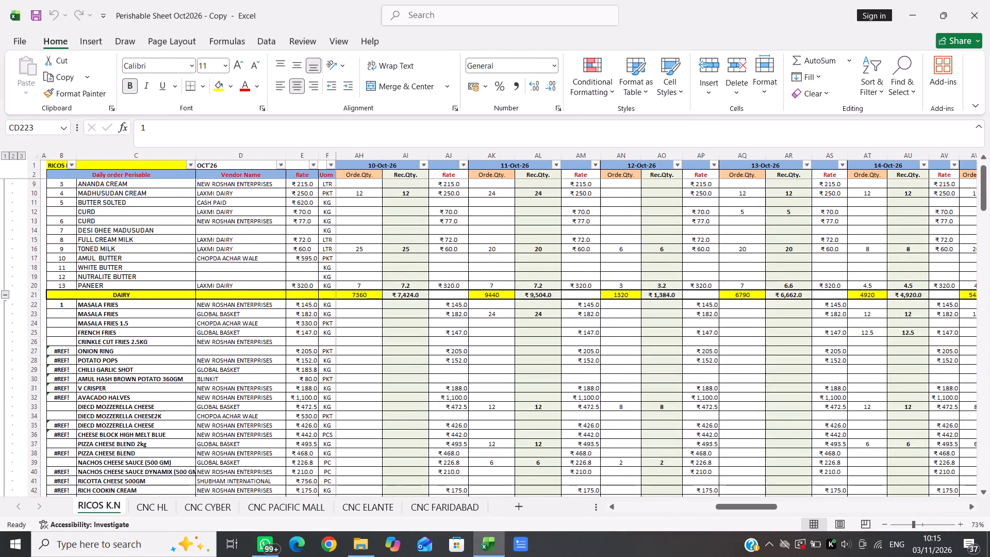
pyautogui.click(164, 504)
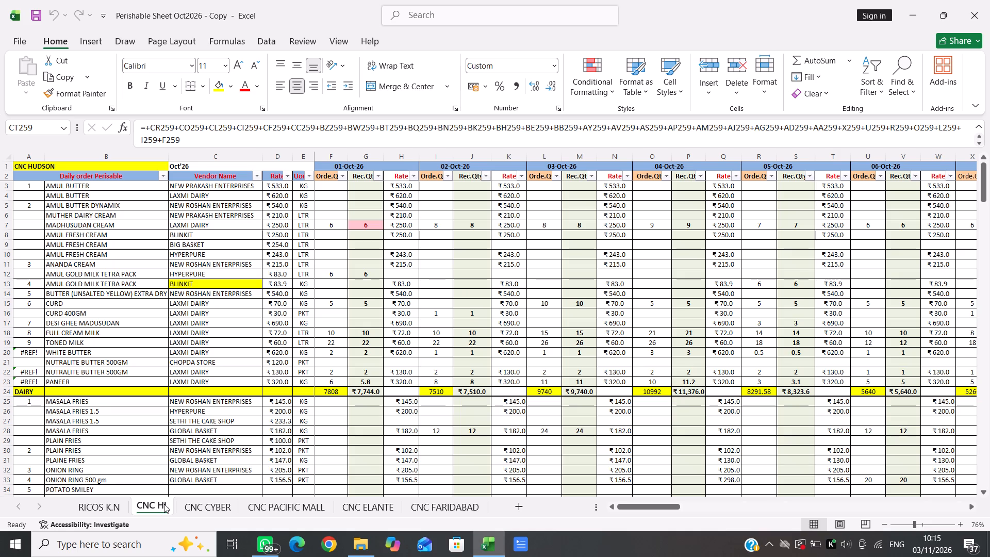
pyautogui.scroll(-1, 228, 528)
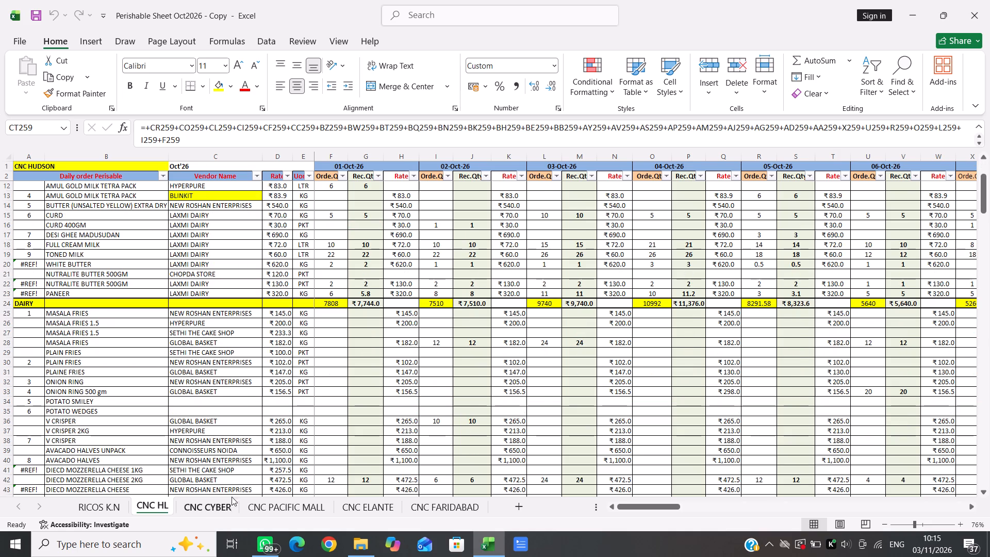
pyautogui.scroll(-13, 371, 422)
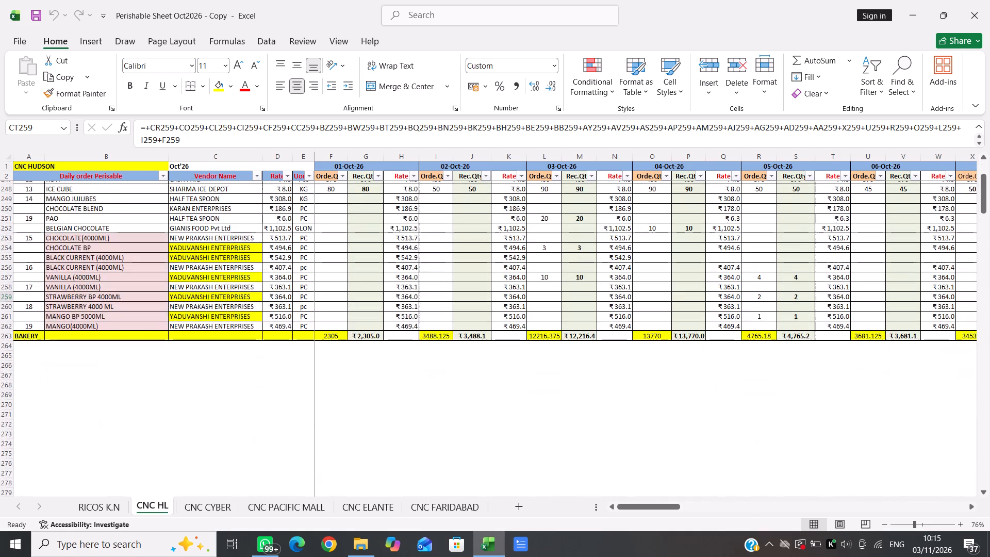
pyautogui.scroll(2, 371, 422)
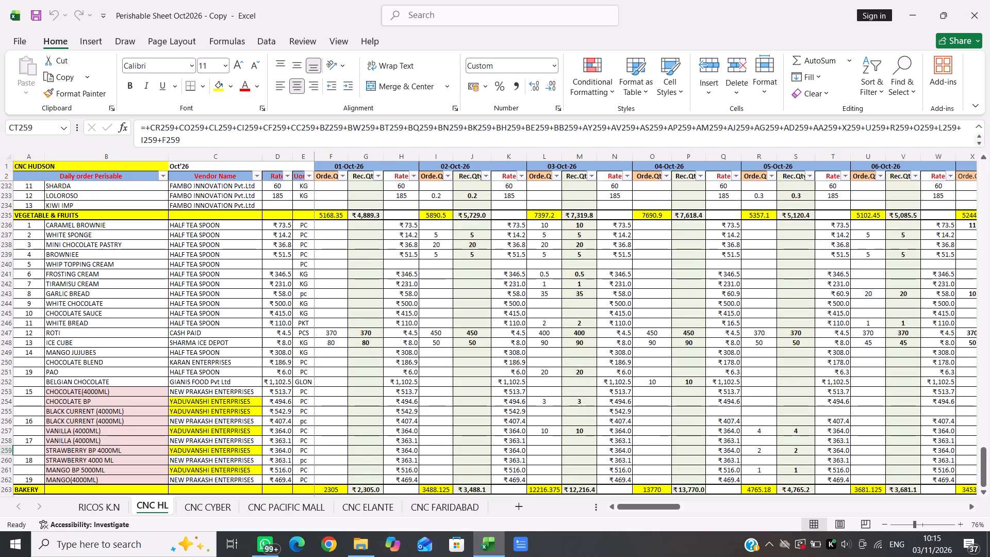
pyautogui.hscroll(-6, 433, 421)
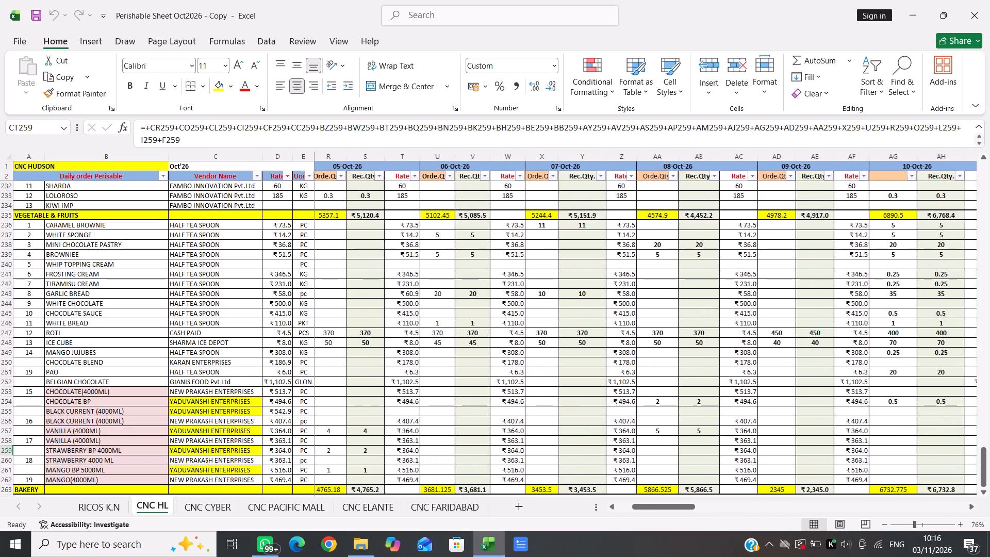
pyautogui.hscroll(-13, 433, 421)
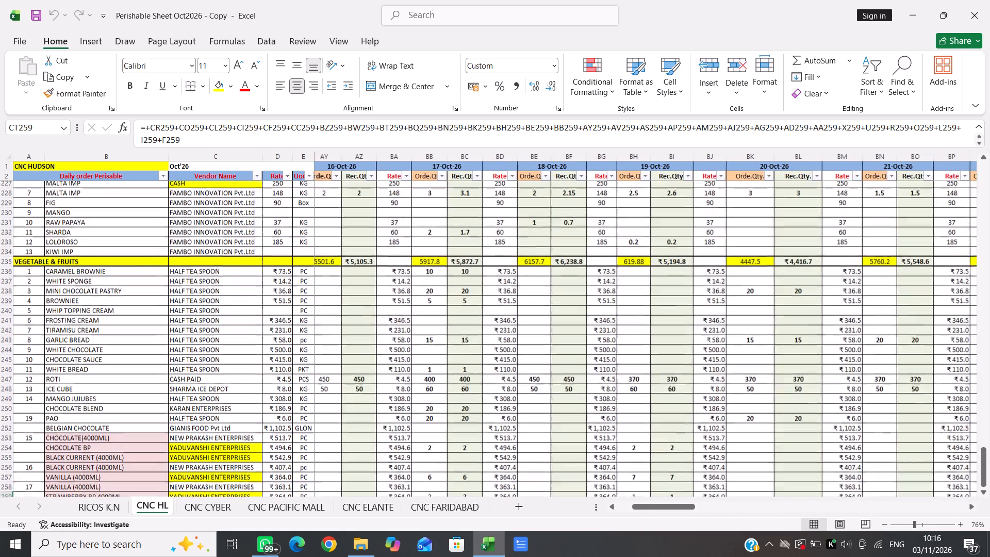
pyautogui.hscroll(-12, 433, 421)
pyautogui.hscroll(1, 433, 421)
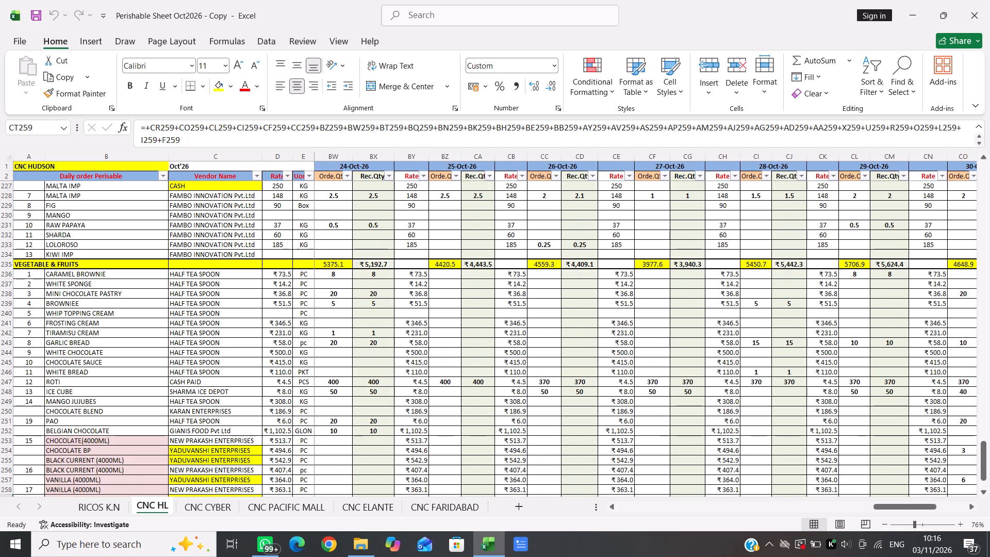
pyautogui.hscroll(-5, 436, 389)
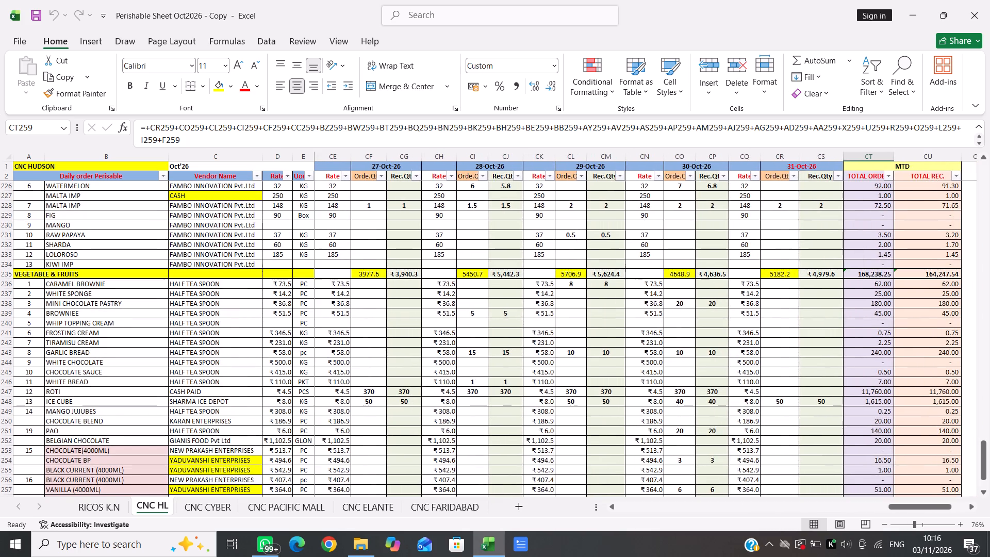
pyautogui.hscroll(-3, 436, 389)
pyautogui.scroll(-1, 436, 389)
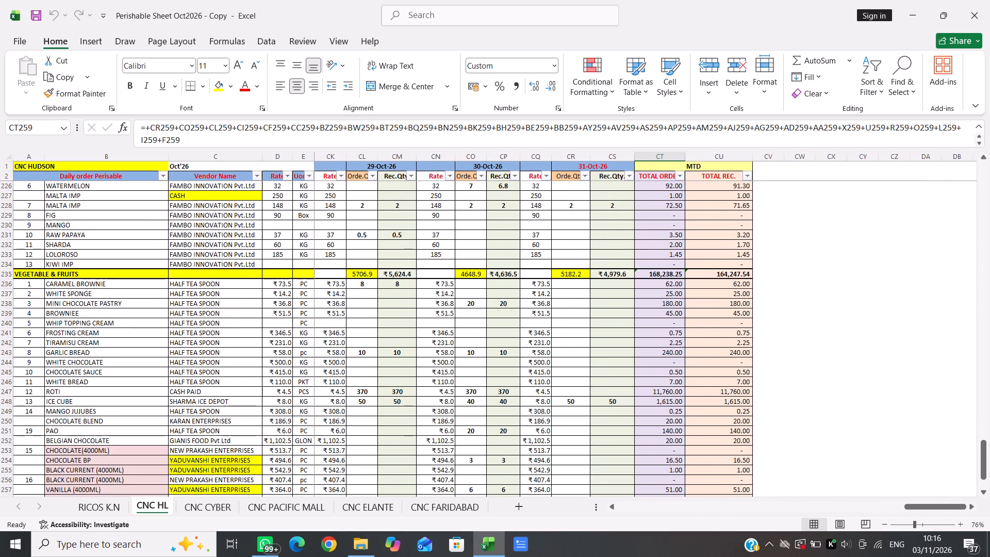
# Select the ROTI order quantity cell for 31-Oct-26 and review the bakery entries and daily totals across October.
pyautogui.click(574, 392)
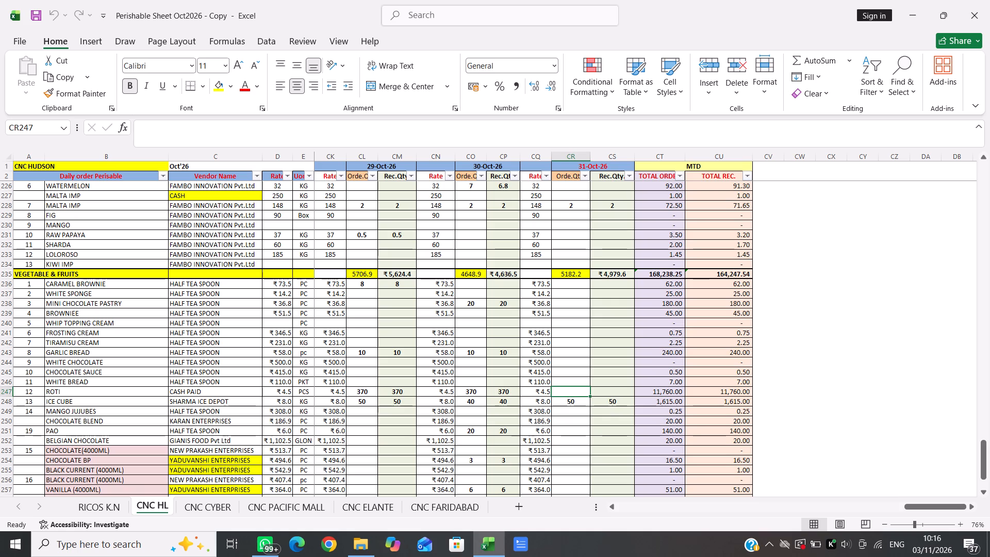
pyautogui.hscroll(3, 574, 392)
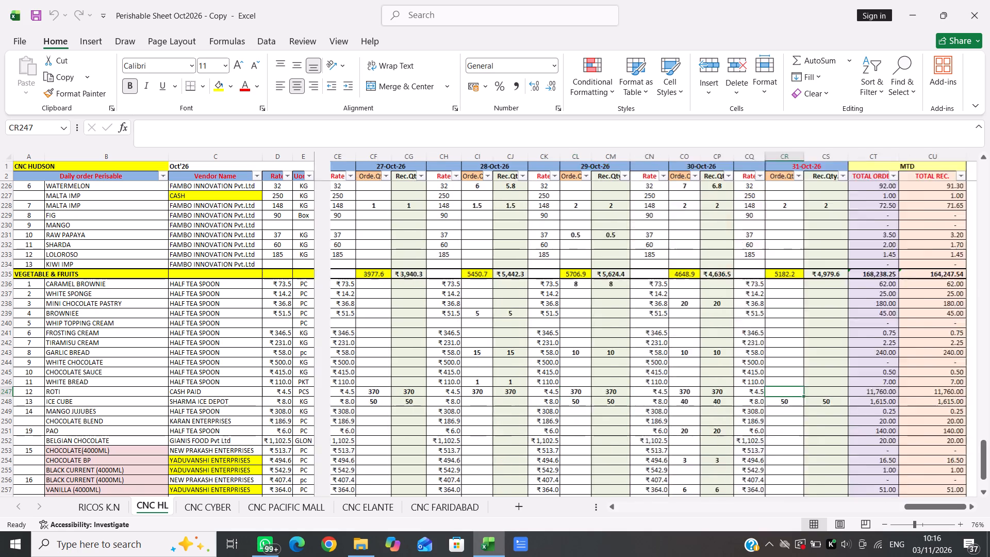
pyautogui.hscroll(7, 574, 392)
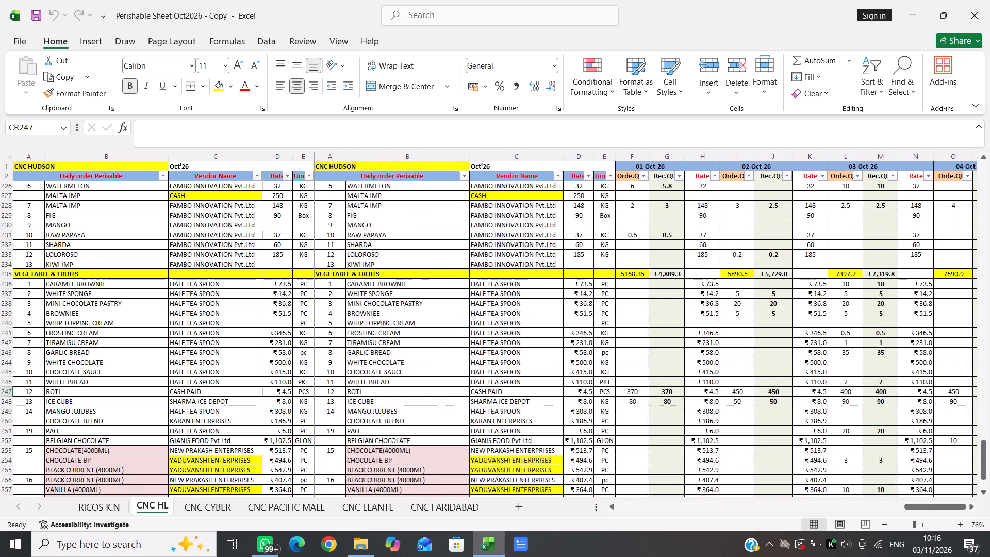
pyautogui.scroll(-3, 574, 392)
pyautogui.scroll(1, 574, 392)
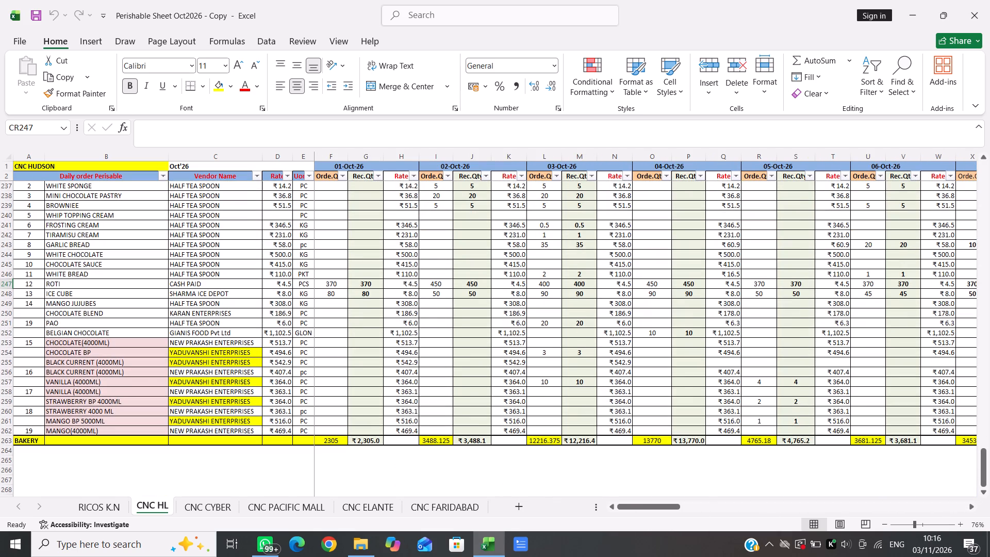
pyautogui.hscroll(-2, 574, 392)
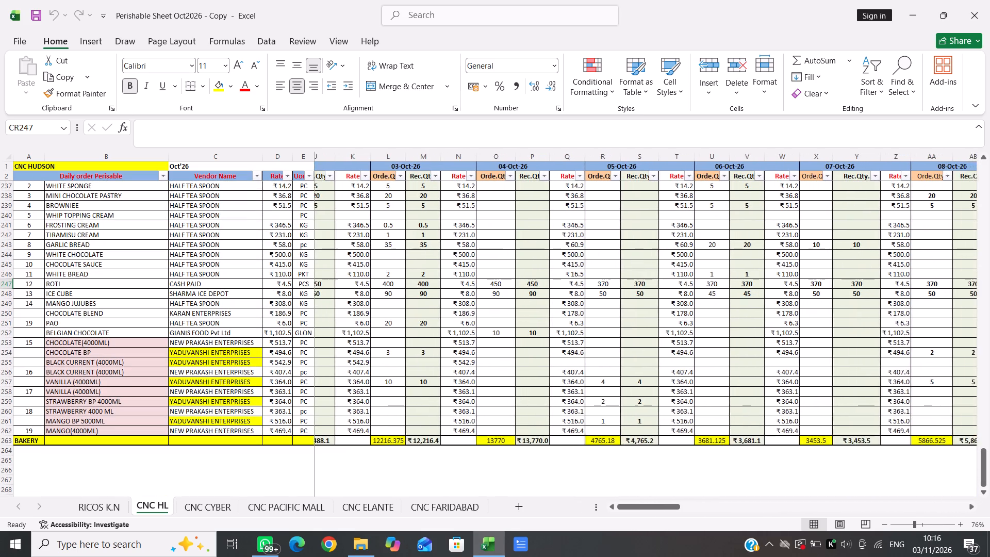
pyautogui.hscroll(-1, 574, 392)
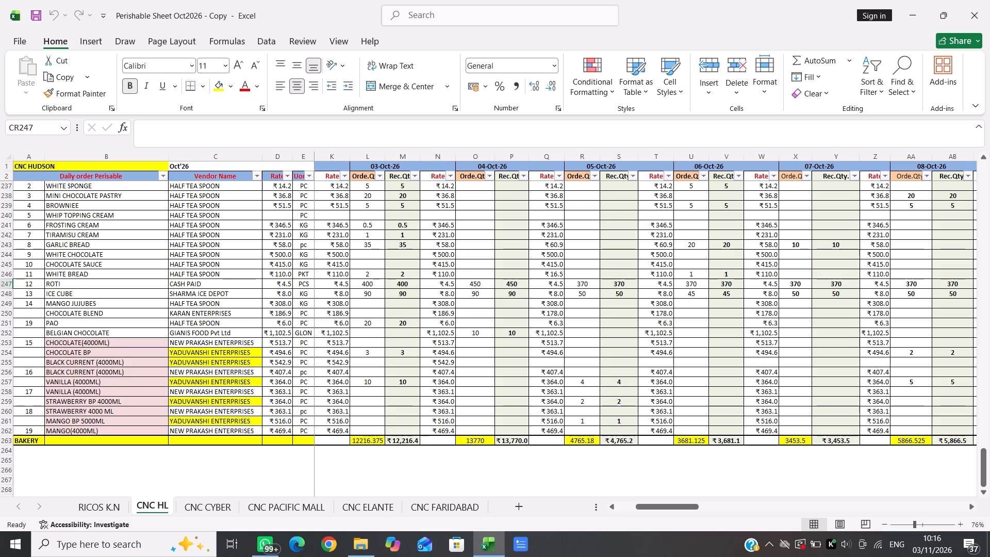
pyautogui.hscroll(-8, 574, 392)
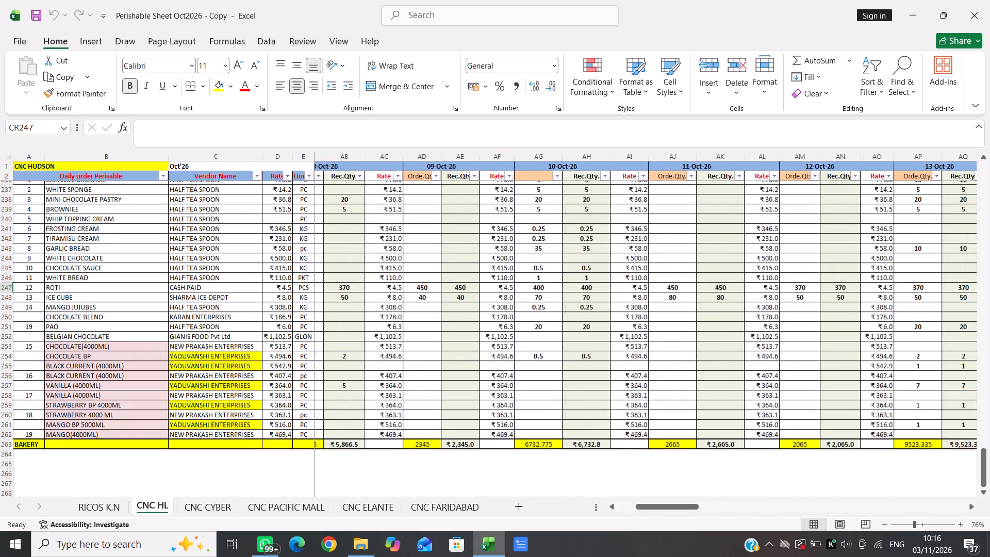
pyautogui.hscroll(-14, 574, 392)
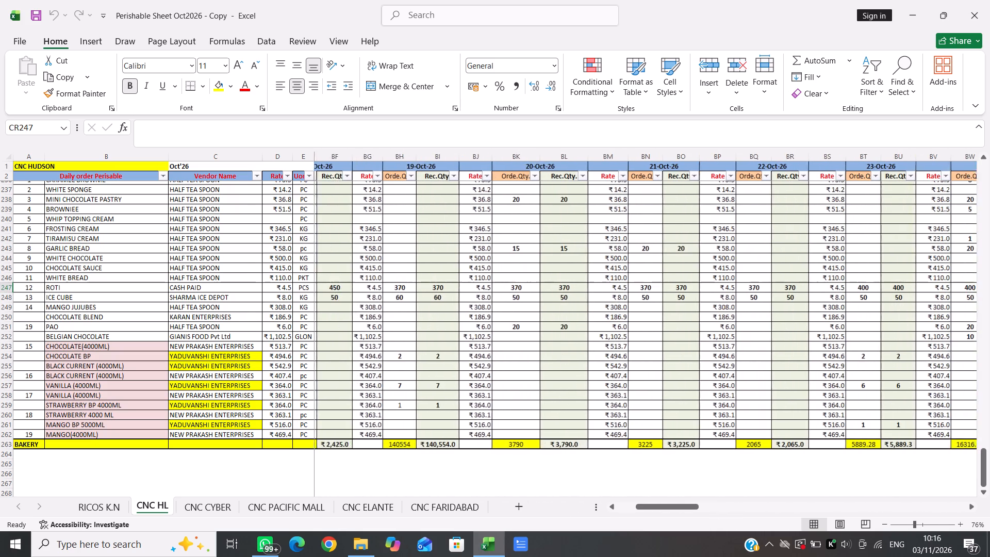
pyautogui.hscroll(-10, 574, 392)
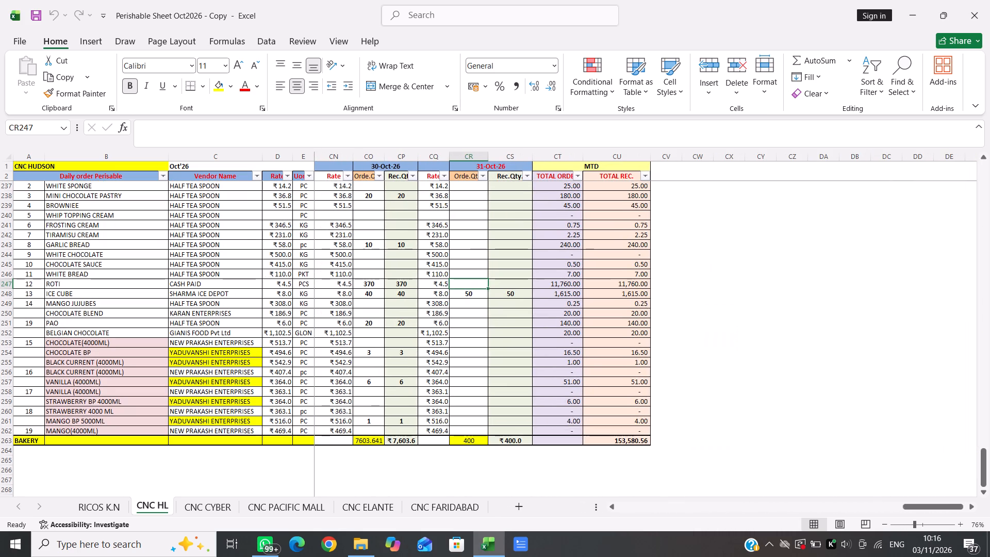
pyautogui.hscroll(1, 574, 392)
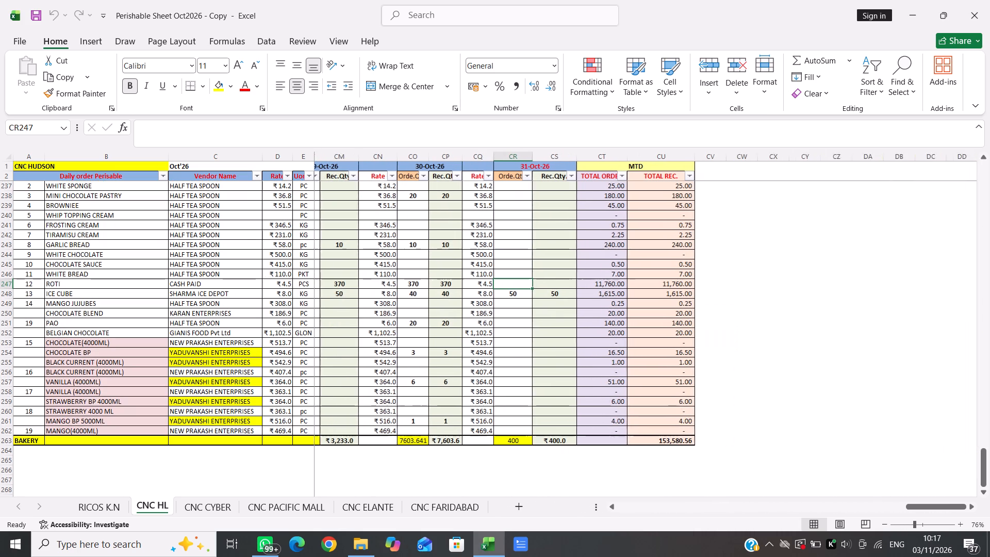
pyautogui.hscroll(1, 574, 392)
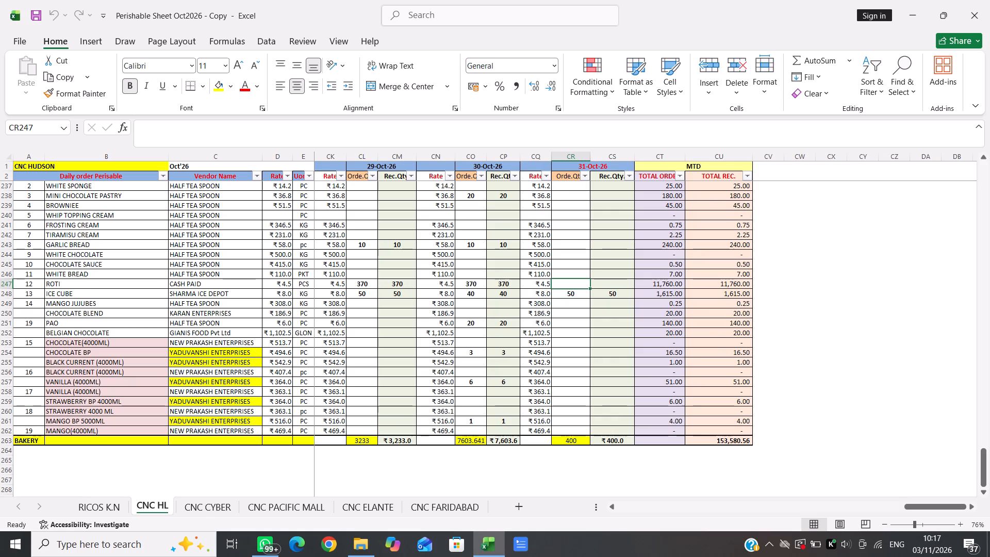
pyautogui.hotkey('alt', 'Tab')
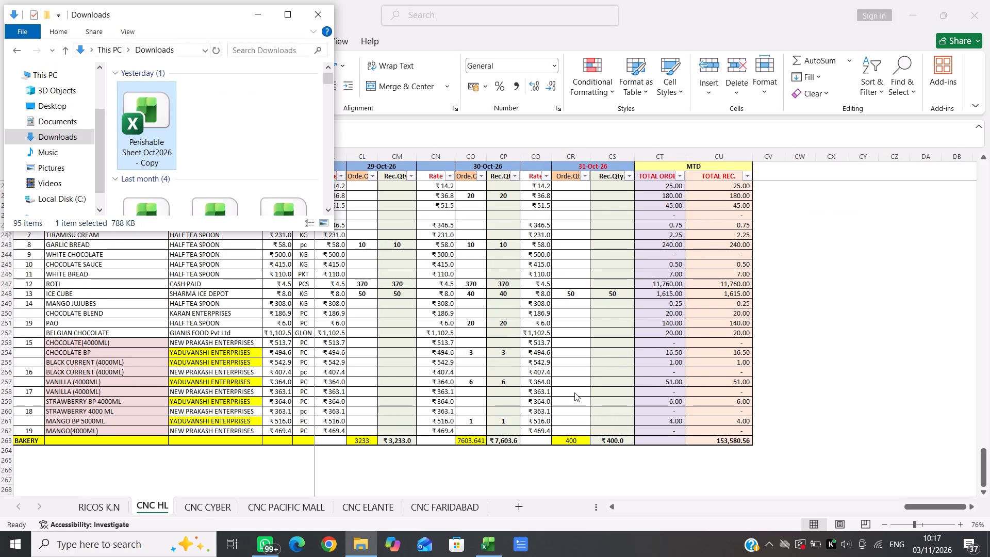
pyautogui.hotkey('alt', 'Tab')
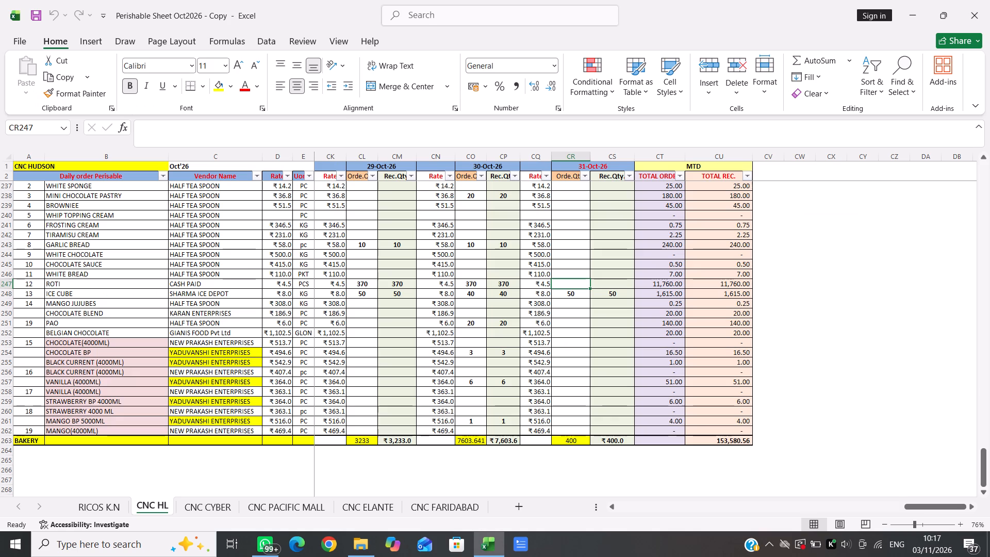
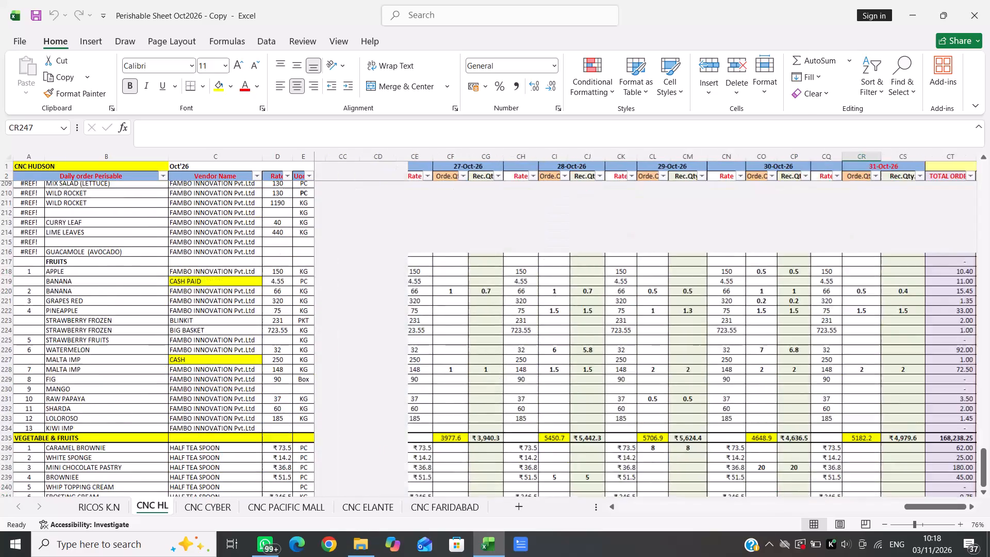
# Switch to the CNC ELANTE sheet and examine its perishable rows, from fruits up to dairy, across the mid-to-late October dates.
pyautogui.scroll(3, 549, 337)
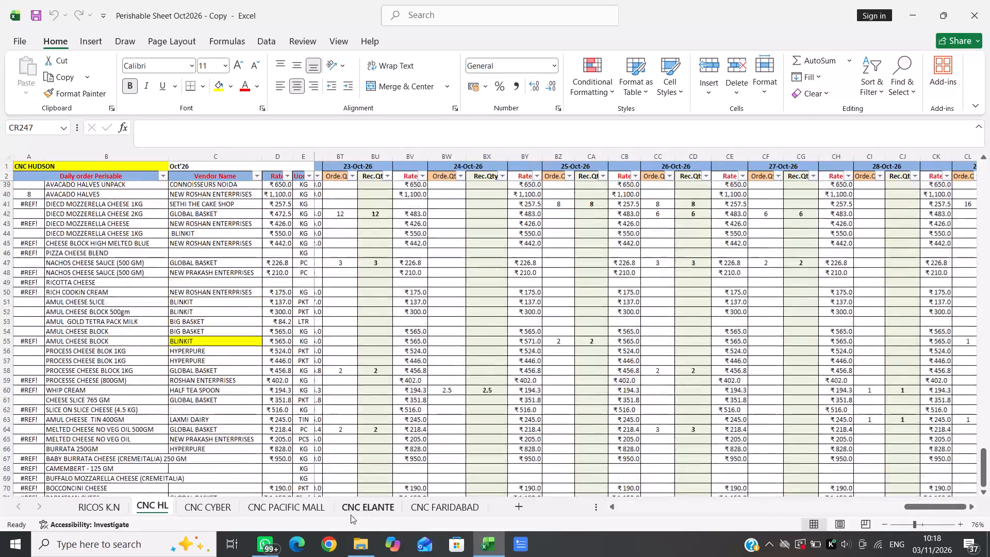
pyautogui.click(359, 505)
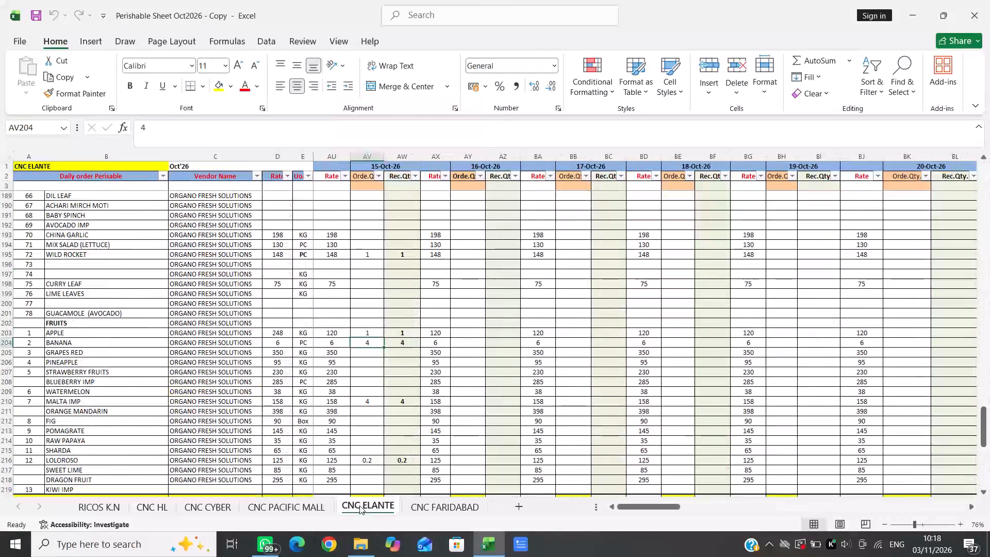
pyautogui.scroll(1, 562, 378)
pyautogui.hscroll(2, 562, 378)
pyautogui.scroll(3, 562, 378)
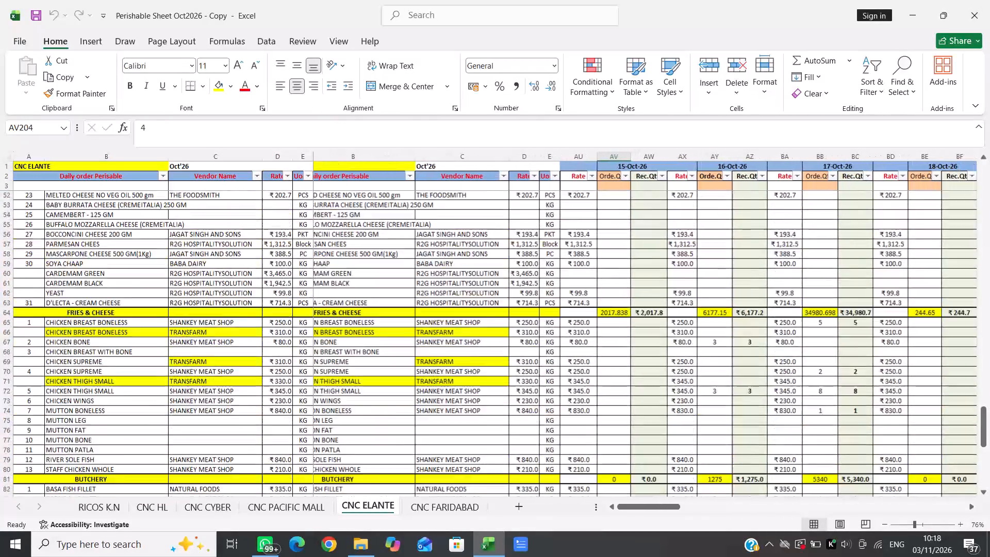
pyautogui.scroll(2, 562, 378)
pyautogui.hscroll(-5, 562, 378)
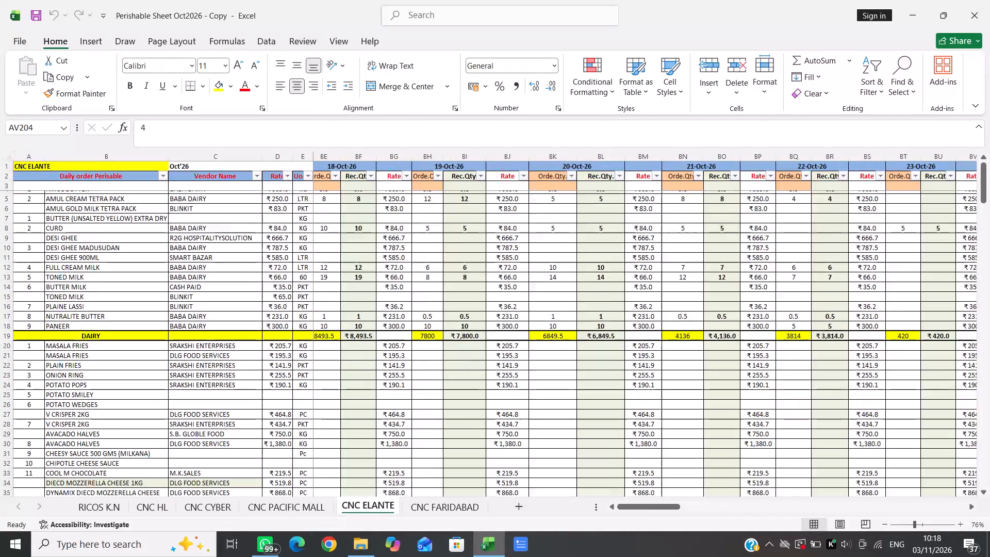
# Switch to the Downloads folder window in File Explorer.
pyautogui.hotkey('alt', 'Tab')
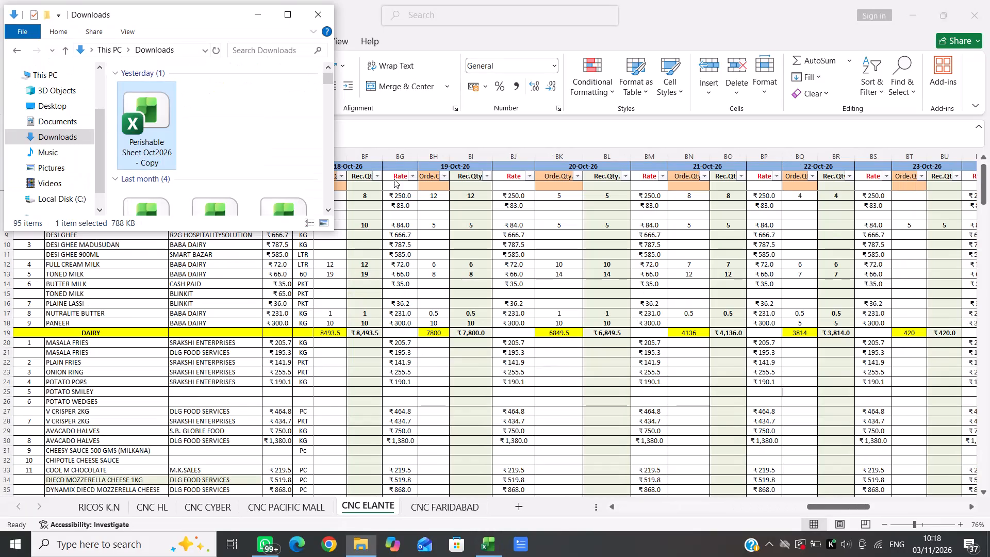
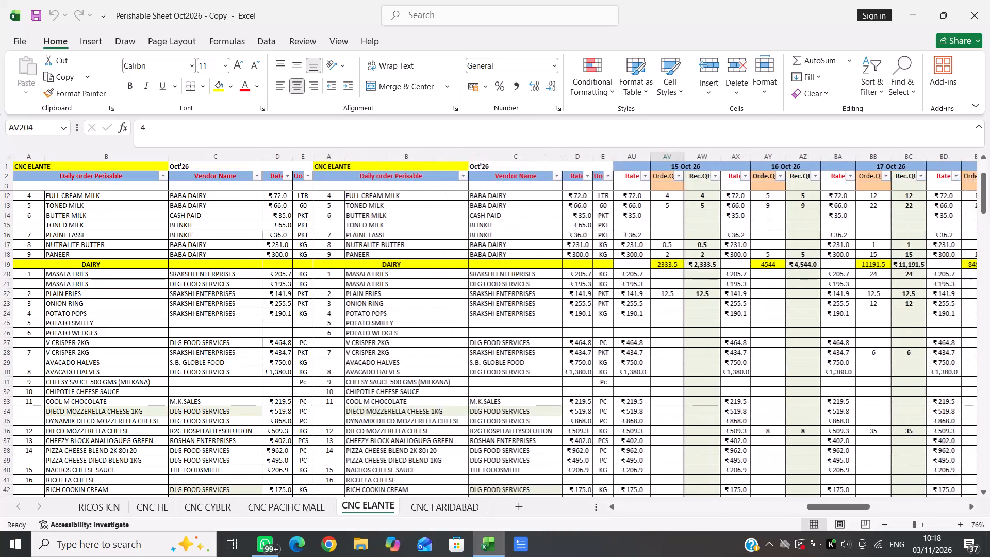
# Hide the 15-Oct-26 rate, order and received quantity columns, AU to AW, on the CNC ELANTE sheet.
pyautogui.scroll(-7, 440, 348)
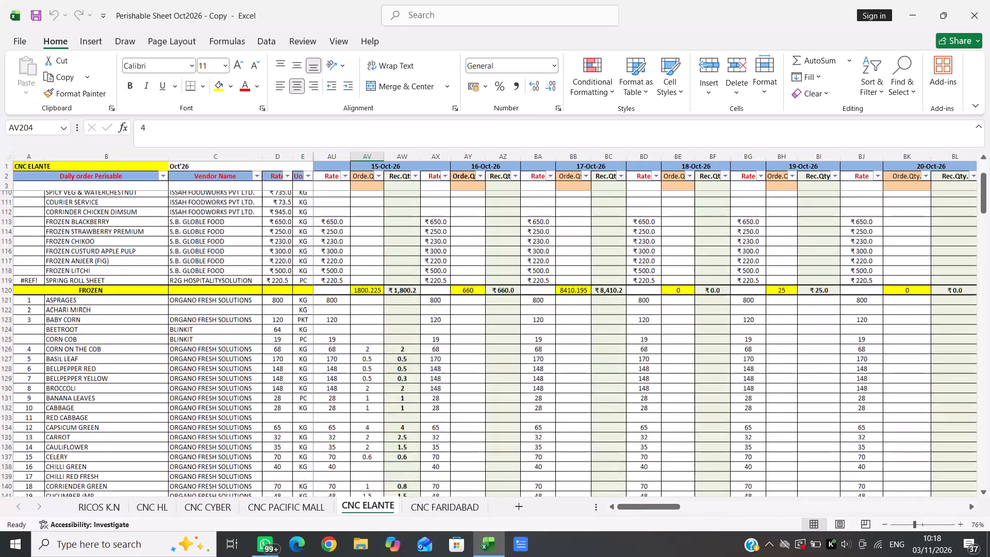
pyautogui.scroll(-12, 440, 348)
pyautogui.scroll(1, 440, 348)
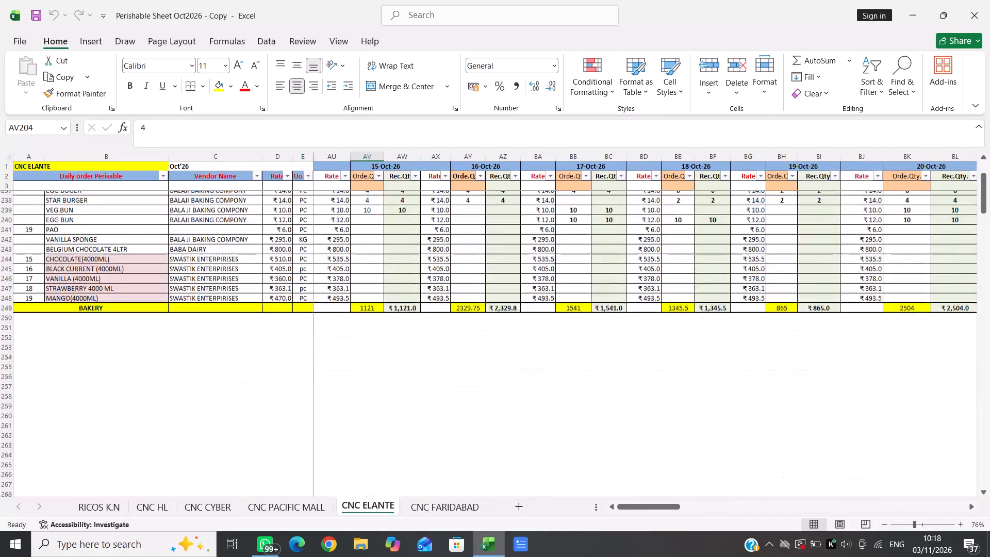
pyautogui.scroll(12, 440, 348)
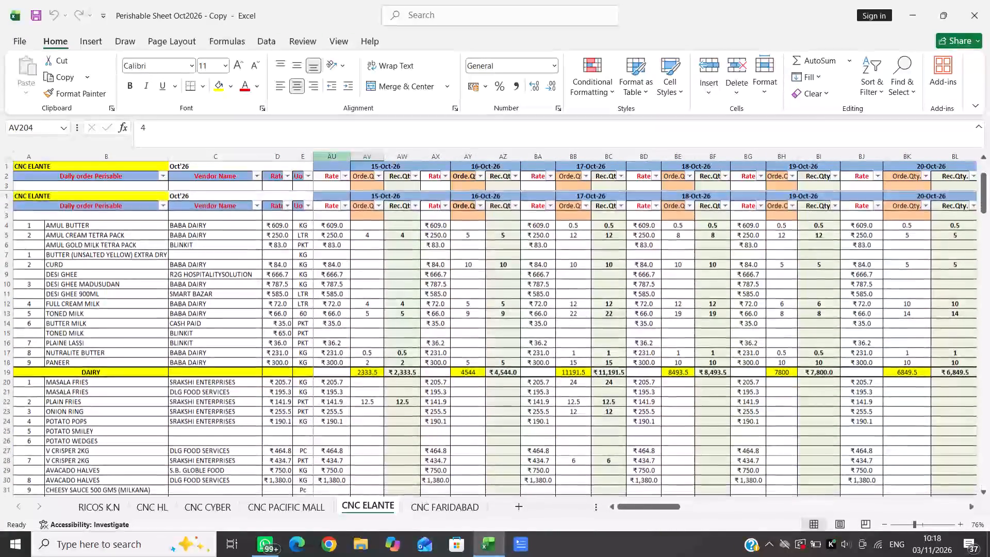
pyautogui.click(334, 155)
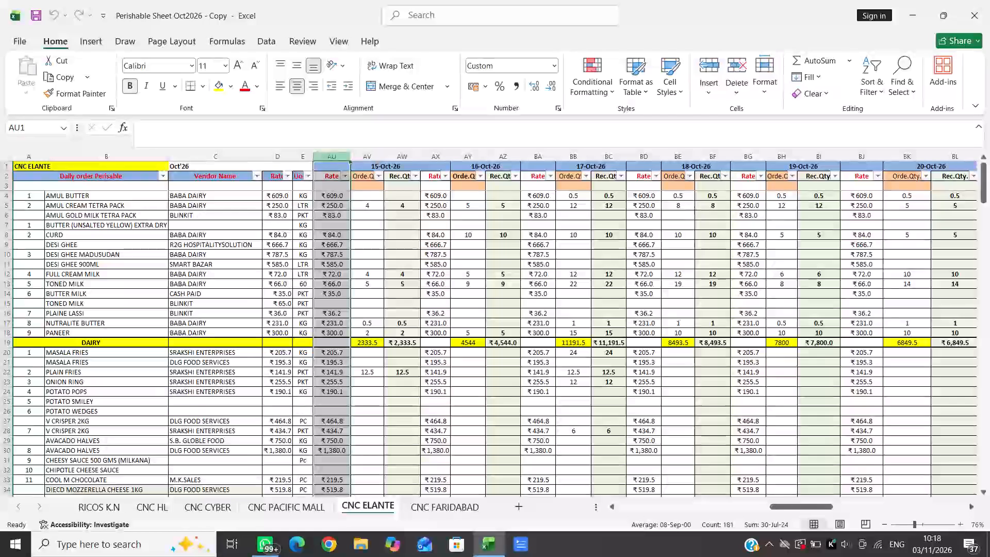
pyautogui.hotkey('shift', 'Right')
pyautogui.rightClick(334, 155)
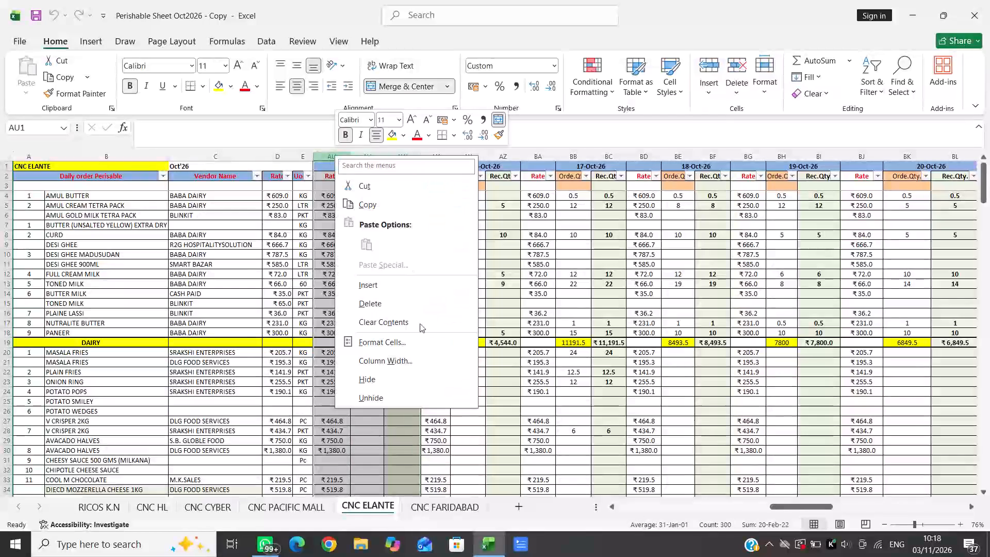
pyautogui.click(375, 383)
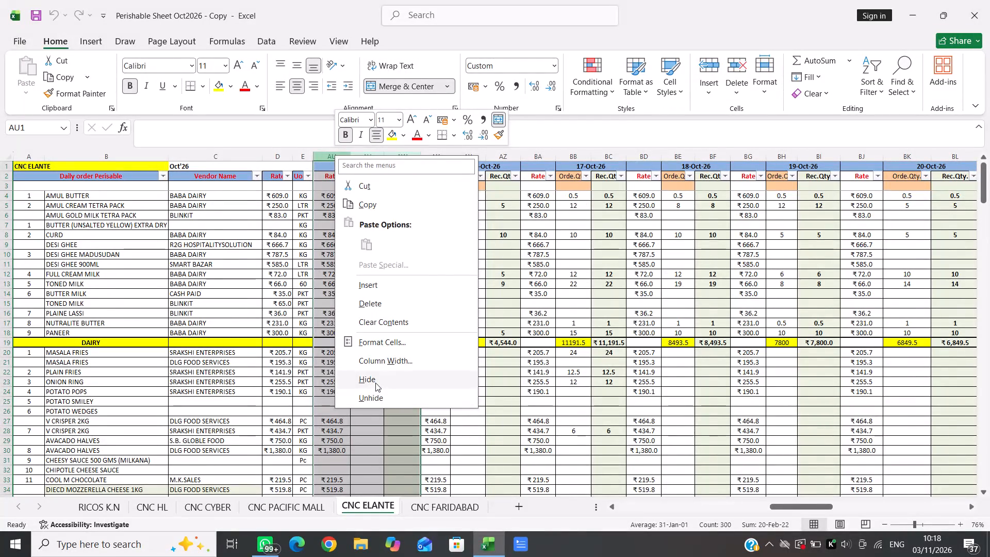
pyautogui.scroll(-1, 375, 383)
pyautogui.click(375, 383)
pyautogui.click(379, 351)
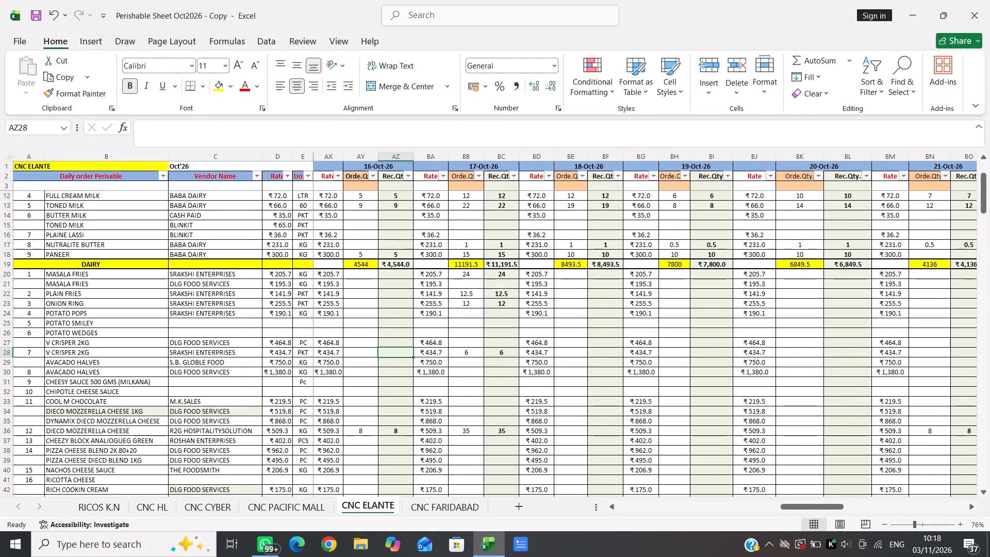
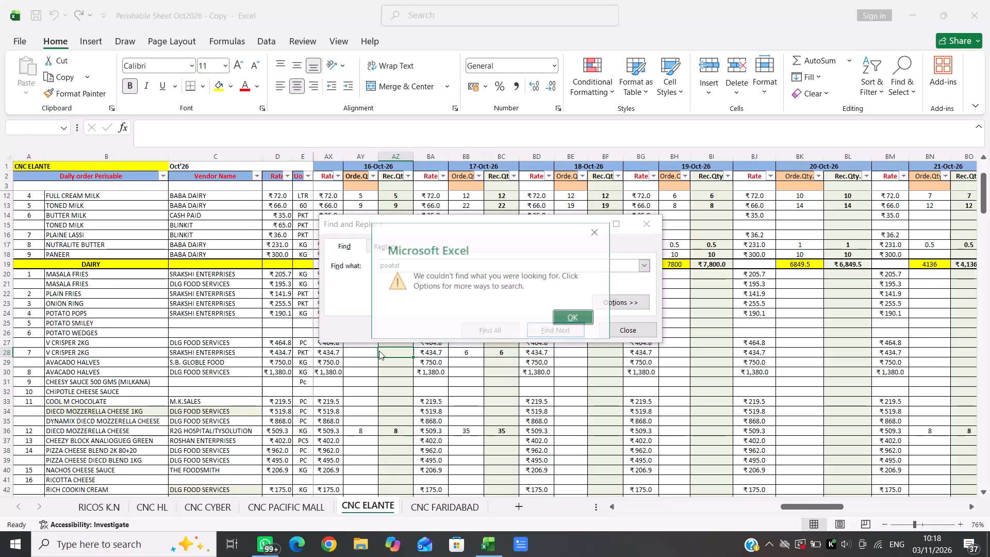
# Correct the search term to "pota" and find the matching item on the CNC ELANTE sheet.
pyautogui.press('Return')
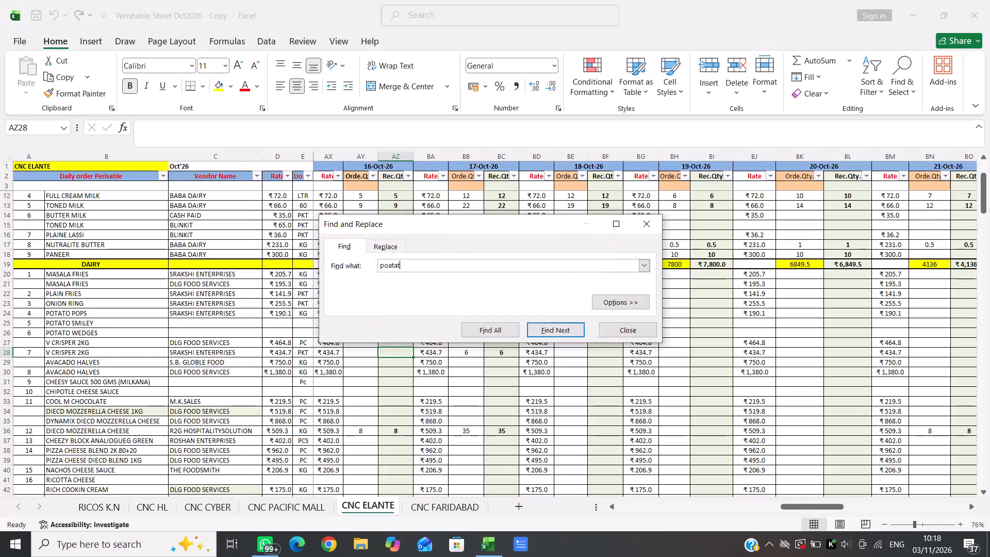
pyautogui.press('BackSpace')
pyautogui.press('BackSpace')
pyautogui.press('BackSpace')
pyautogui.press('BackSpace')
pyautogui.write('ta')
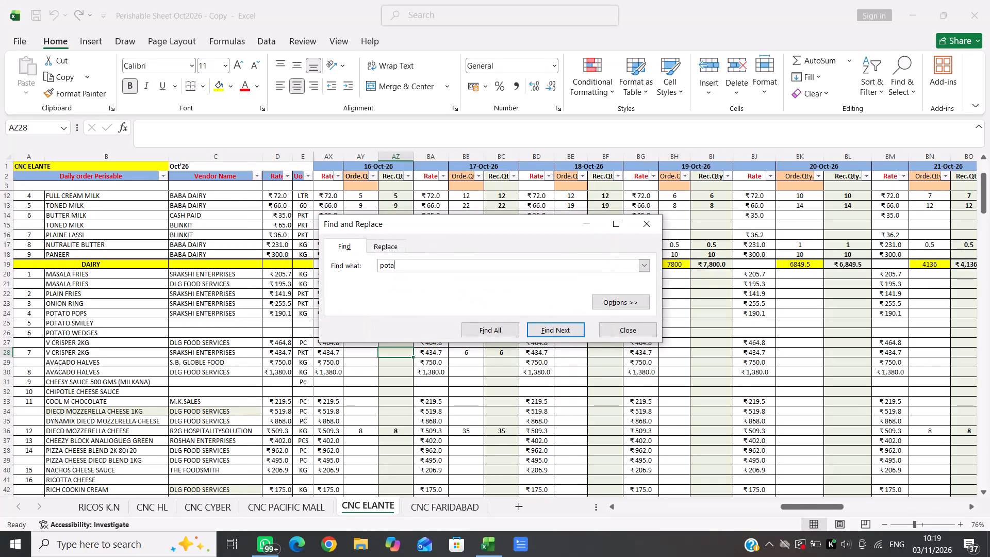
pyautogui.press('Return')
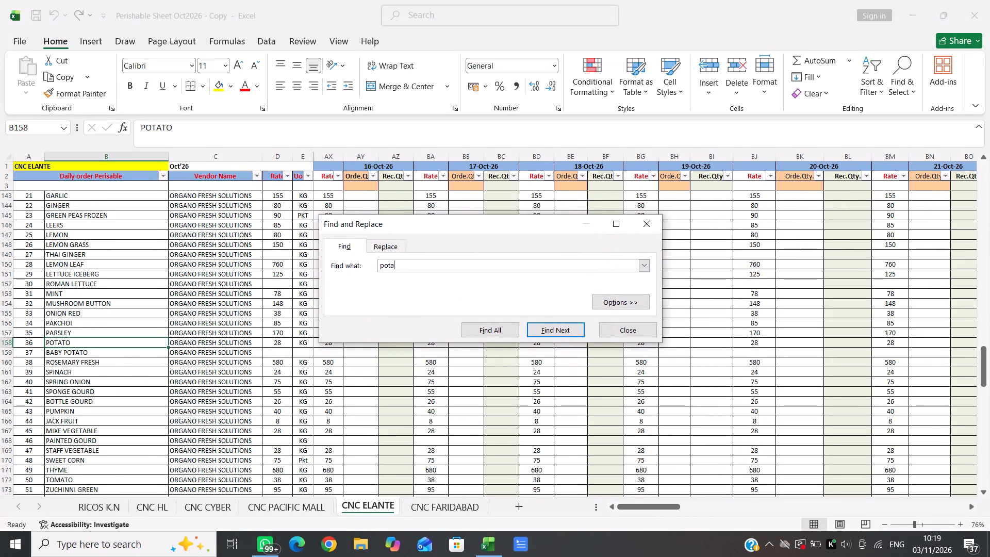
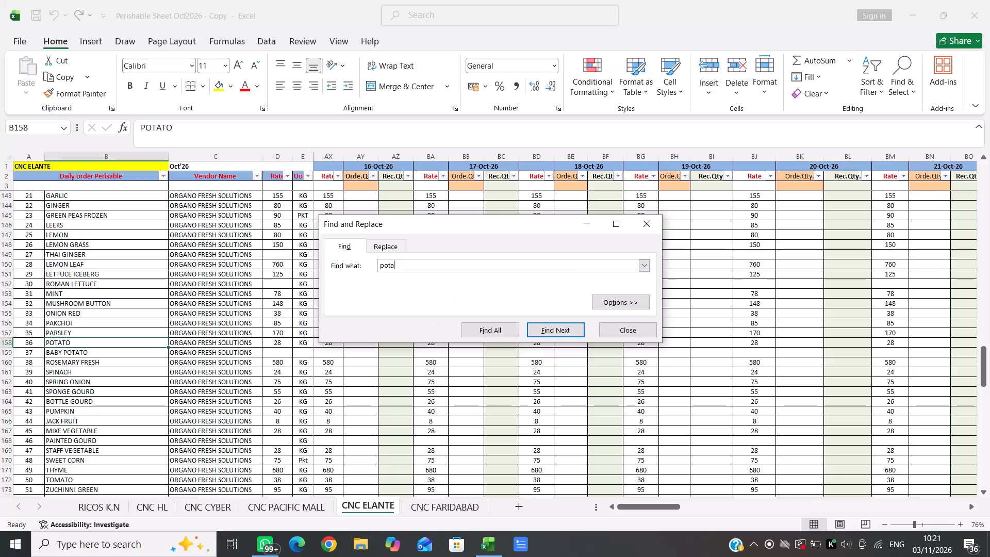
# Close the search and select the POTATO row's order quantity cell for 16-Oct-26 on the CNC ELANTE sheet.
pyautogui.click(648, 224)
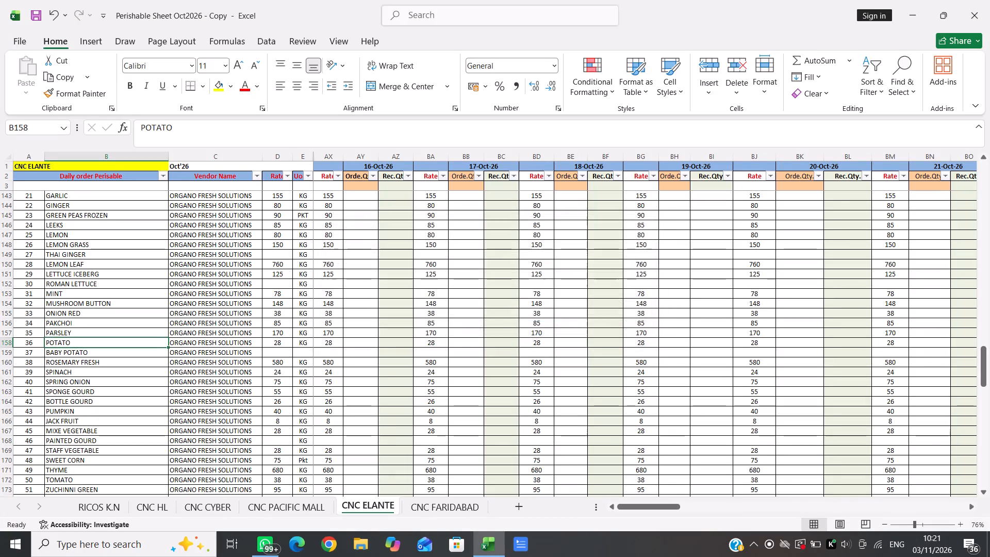
pyautogui.press('Right')
pyautogui.press('Right')
pyautogui.press('Right')
pyautogui.press('Right')
pyautogui.press('Right')
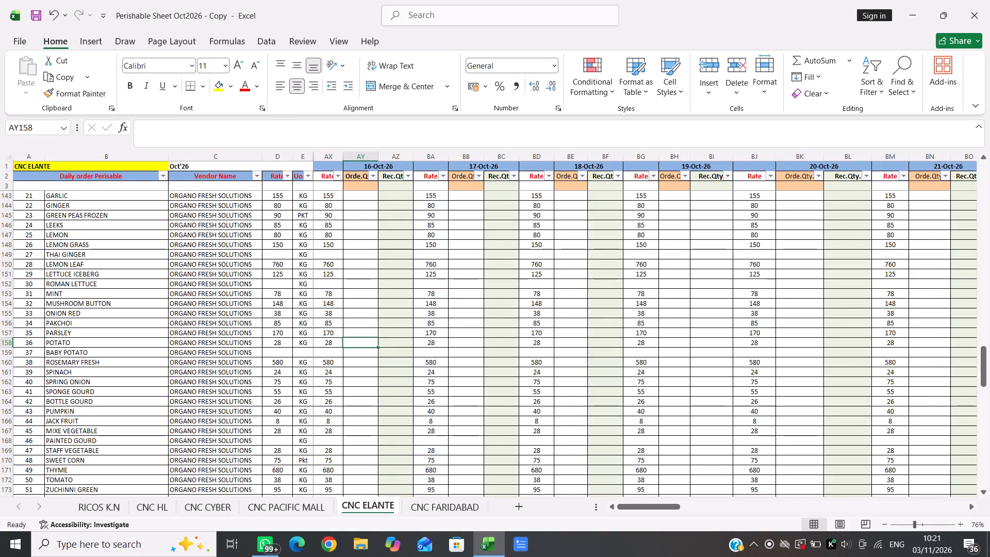
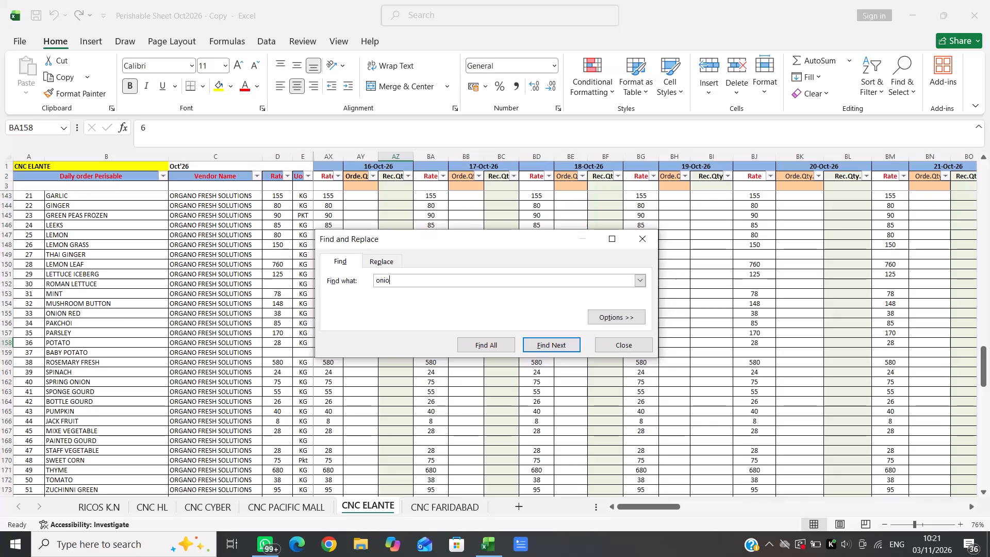
# Search the CNC ELANTE sheet for "onio" until the ONION RED row is selected, and close the search.
pyautogui.click(645, 239)
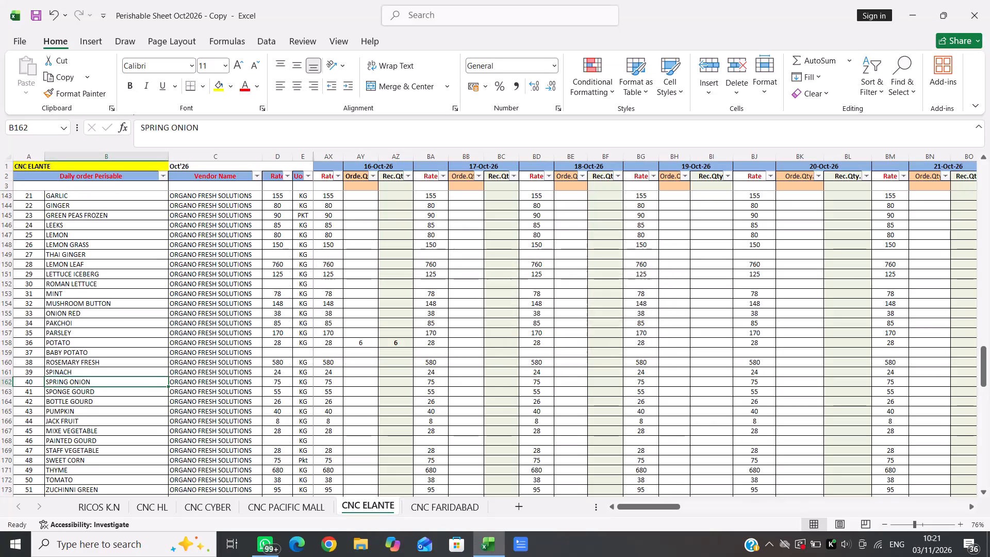
pyautogui.hotkey('ctrl', 'f')
pyautogui.press('Return')
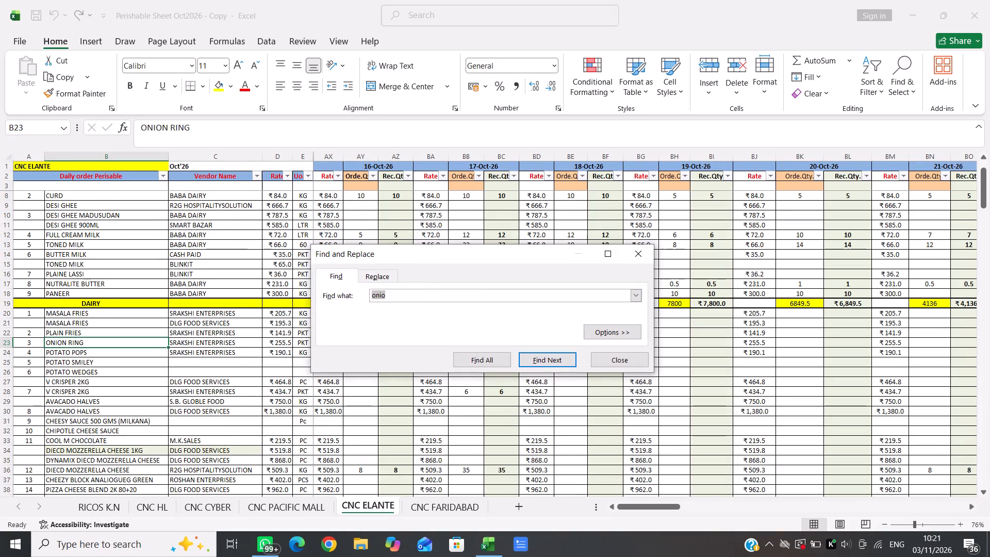
pyautogui.press('Return')
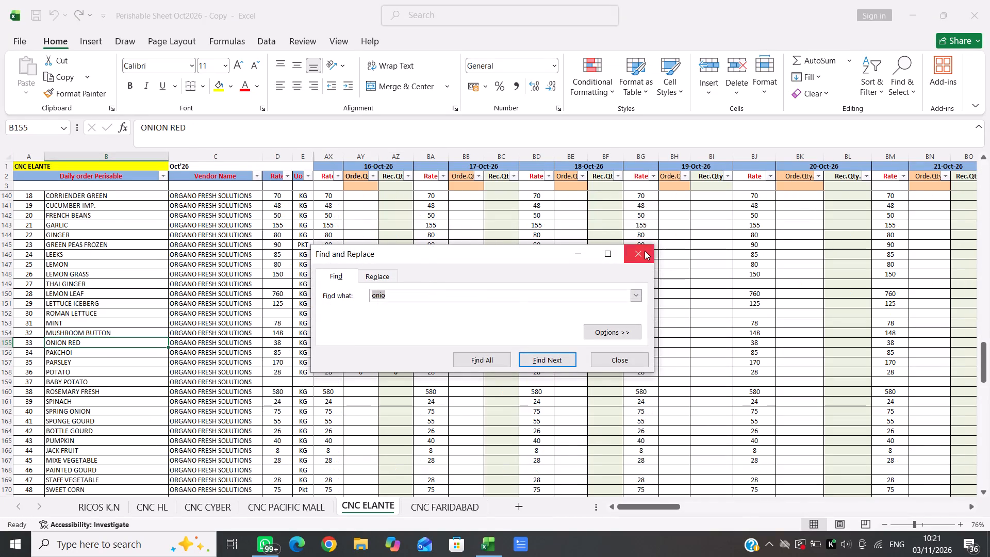
pyautogui.click(645, 251)
# Enter 10 as ONION RED's order quantity for 16-Oct-26 and start filling in the received quantity beside it.
pyautogui.press('Right')
pyautogui.press('Right')
pyautogui.press('Right')
pyautogui.press('Right')
pyautogui.press('Right')
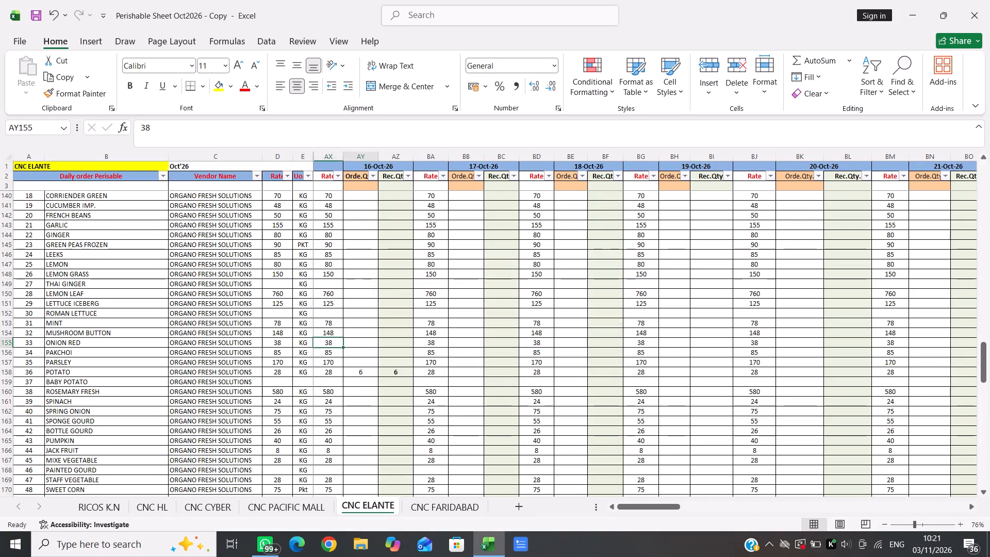
pyautogui.write('10')
pyautogui.press('Right')
pyautogui.press('0')
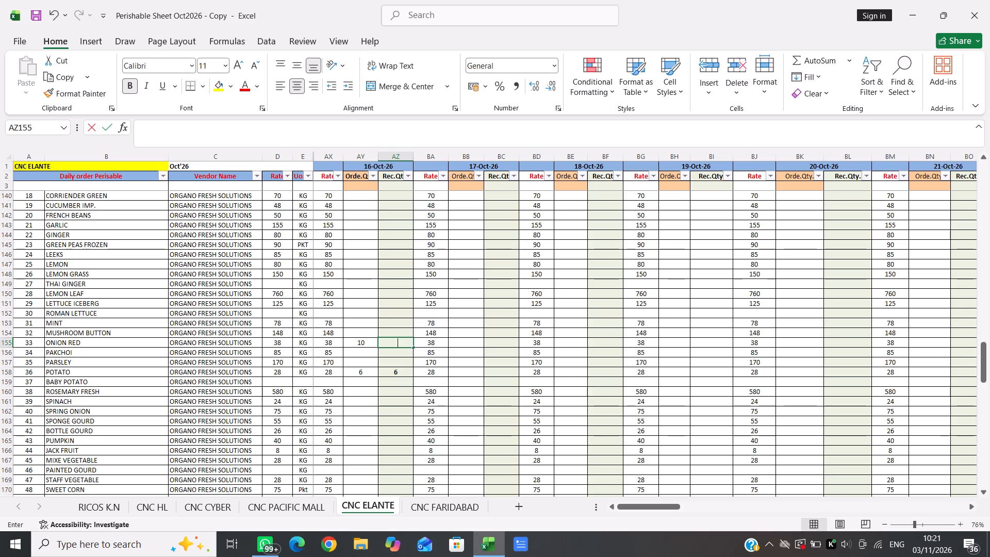
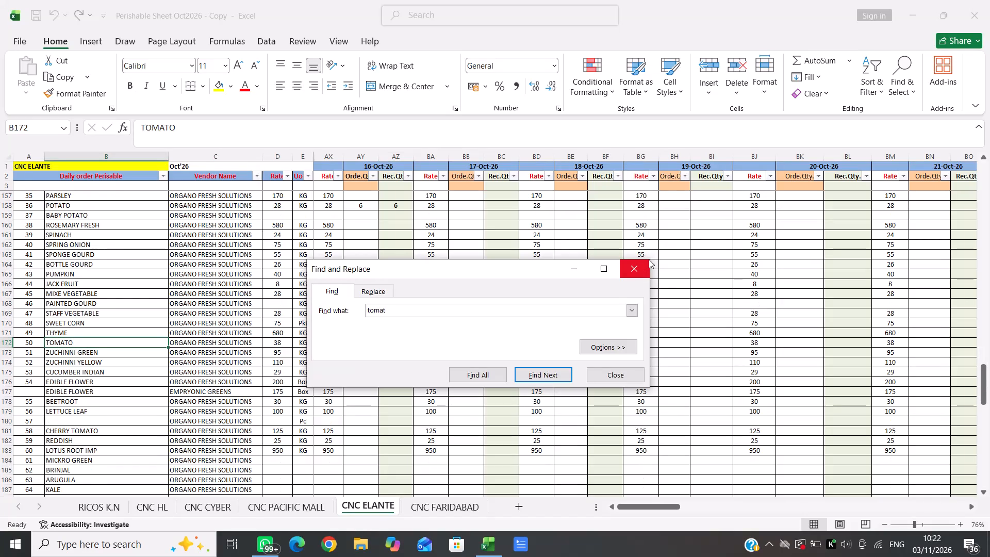
# Close the search and enter 10 as TOMATO's order quantity for 16-Oct-26.
pyautogui.press('Right')
pyautogui.press('Right')
pyautogui.press('Right')
pyautogui.press('Right')
pyautogui.click(640, 266)
pyautogui.press('Right')
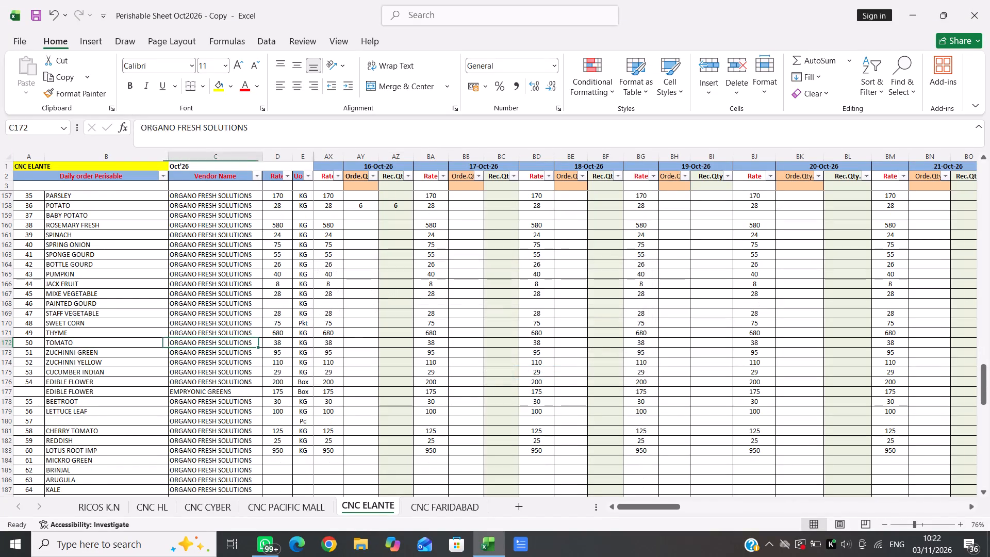
pyautogui.press('Right')
pyautogui.press('Right')
pyautogui.press('Right')
pyautogui.press('Right')
pyautogui.write('10')
pyautogui.press('Right')
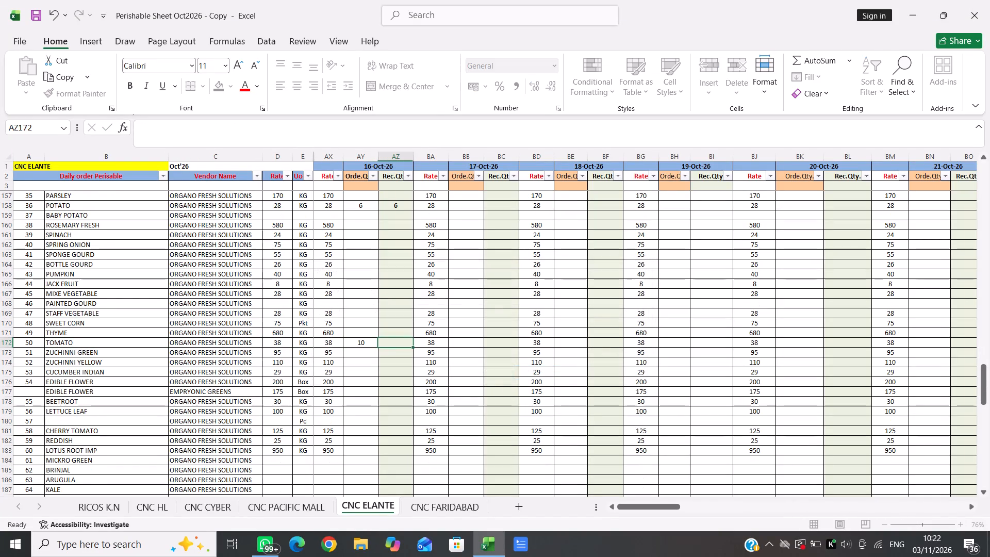
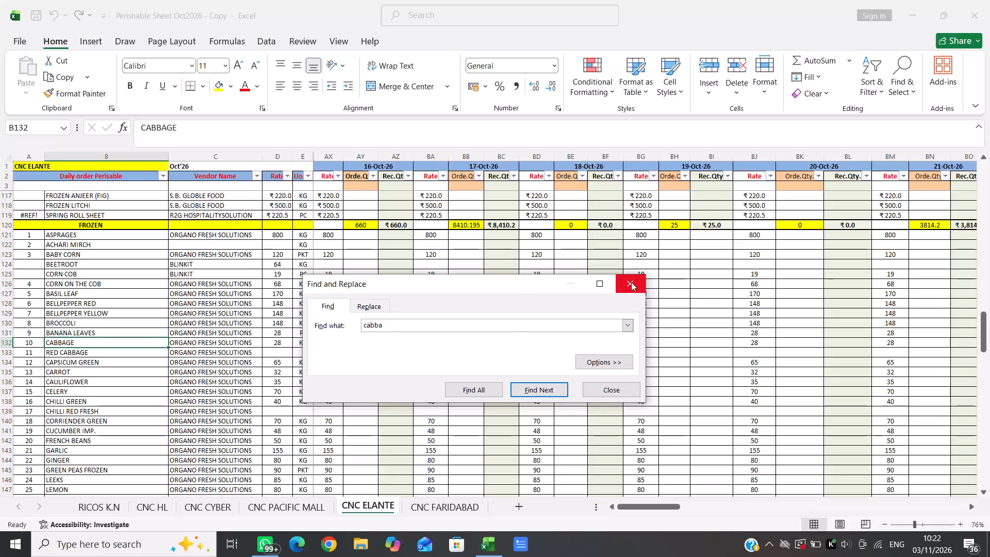
# Close the search and enter CABBAGE's 16-Oct-26 quantities: 25 ordered and 5 received.
pyautogui.click(631, 282)
pyautogui.press('Right')
pyautogui.press('Right')
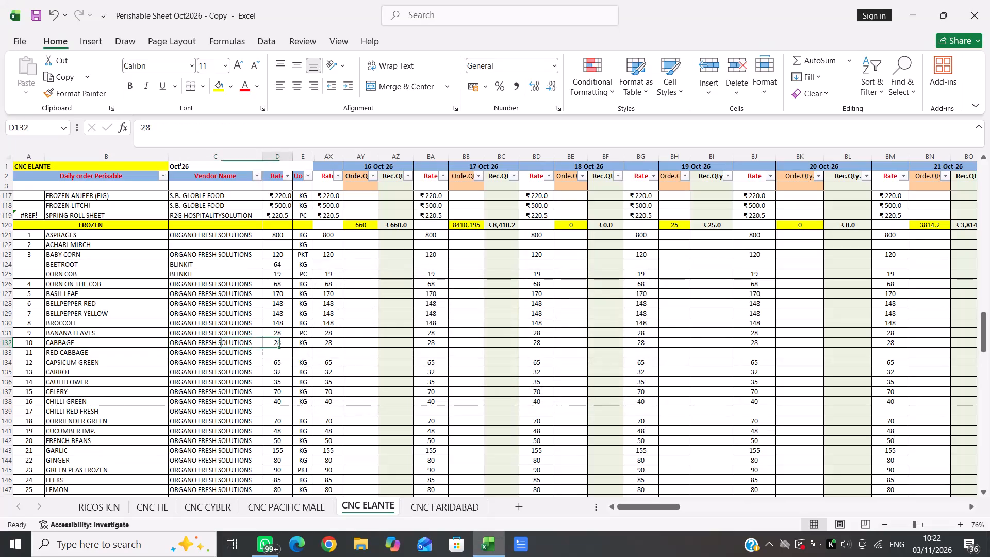
pyautogui.press('Right')
pyautogui.press('Right')
pyautogui.press('Right')
pyautogui.press('2')
pyautogui.press('5')
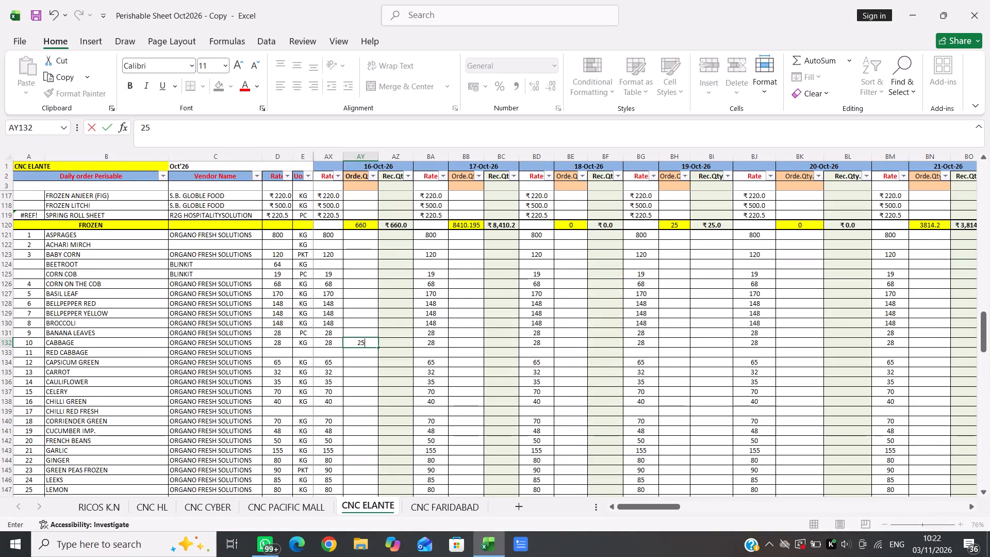
pyautogui.press('Right')
pyautogui.press('5')
pyautogui.press('Left')
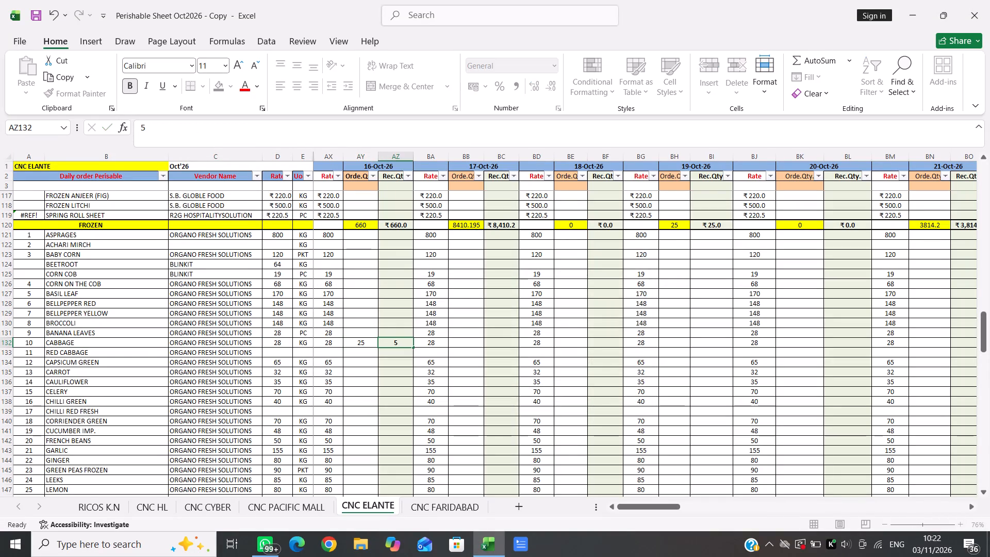
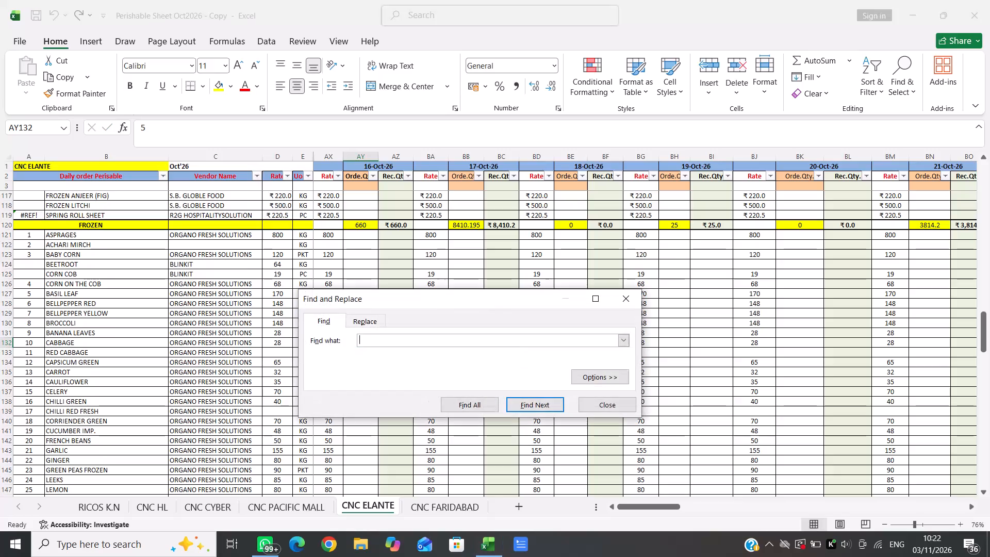
# Search the sheet for "cap", close the search, and move along the CAPSICUM GREEN row towards its 16-Oct-26 order quantity.
pyautogui.press('BackSpace')
pyautogui.write('cap')
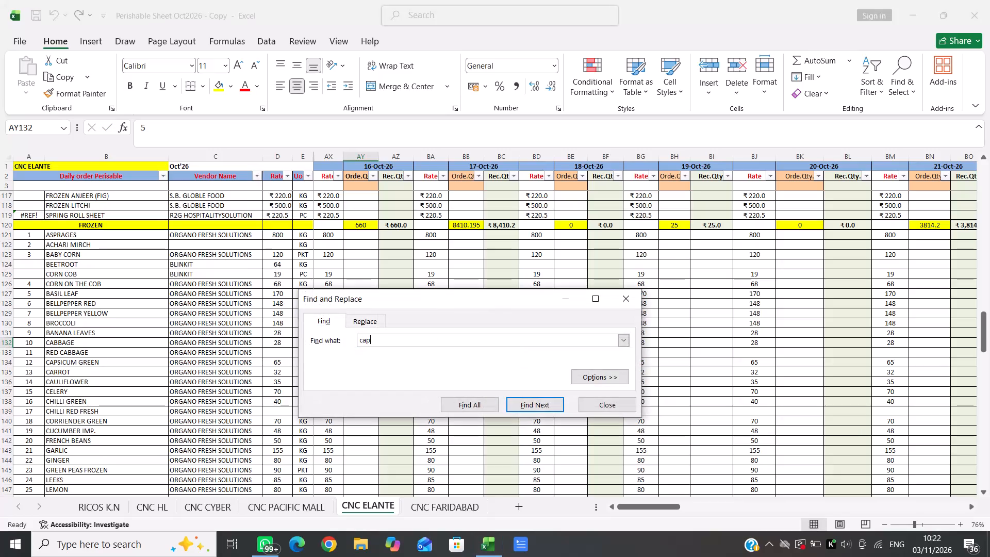
pyautogui.press('Return')
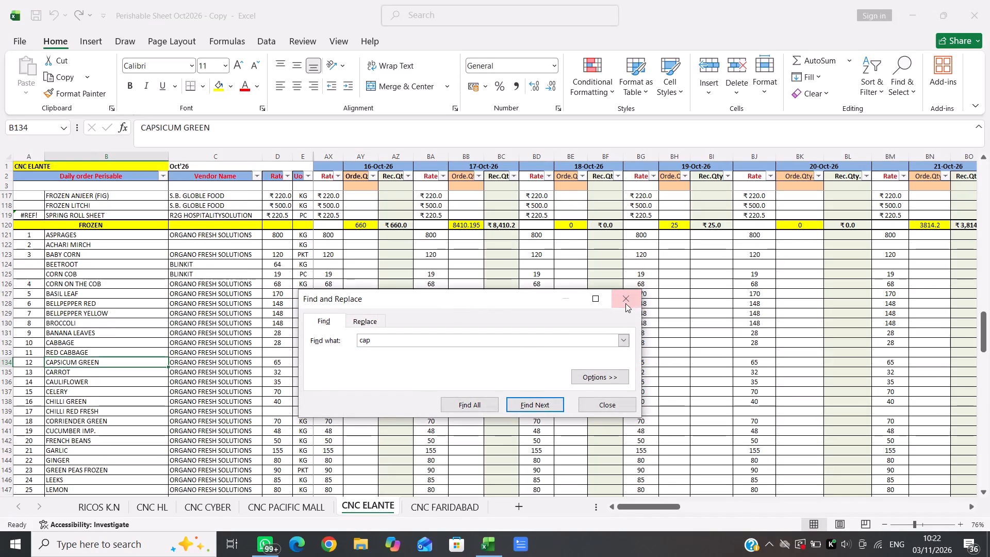
pyautogui.click(623, 301)
pyautogui.press('Right')
pyautogui.press('Right')
pyautogui.press('Right')
pyautogui.press('Right')
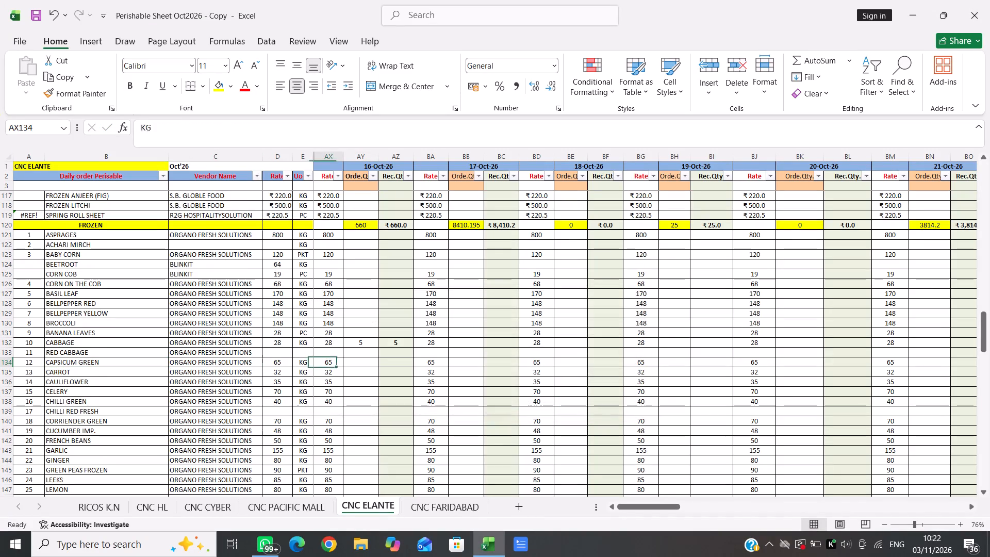
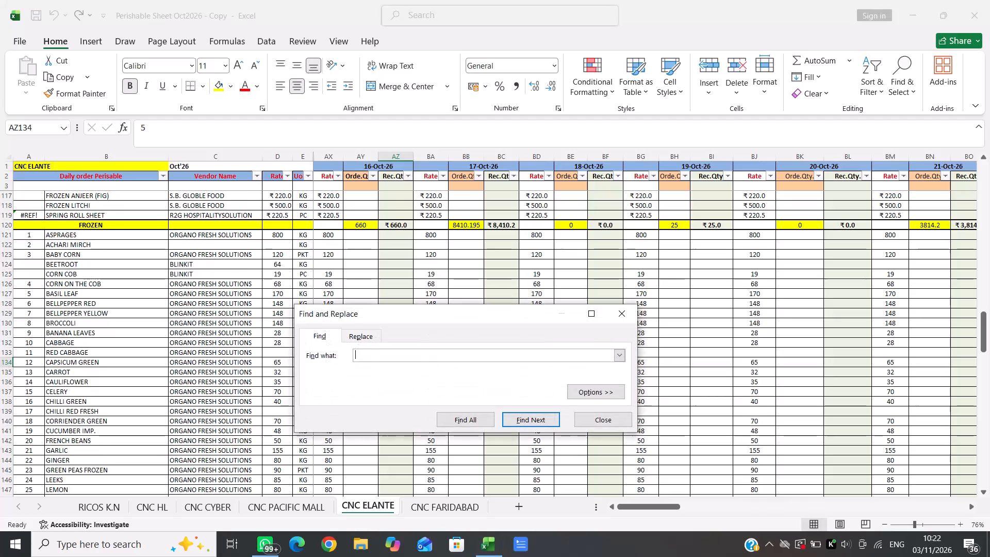
# Search the sheet for "beans" and enter 0.25 as the 16-Oct-26 order quantity for FRENCH BEANS.
pyautogui.press('BackSpace')
pyautogui.press('BackSpace')
pyautogui.press('b')
pyautogui.write('eans')
pyautogui.press('Return')
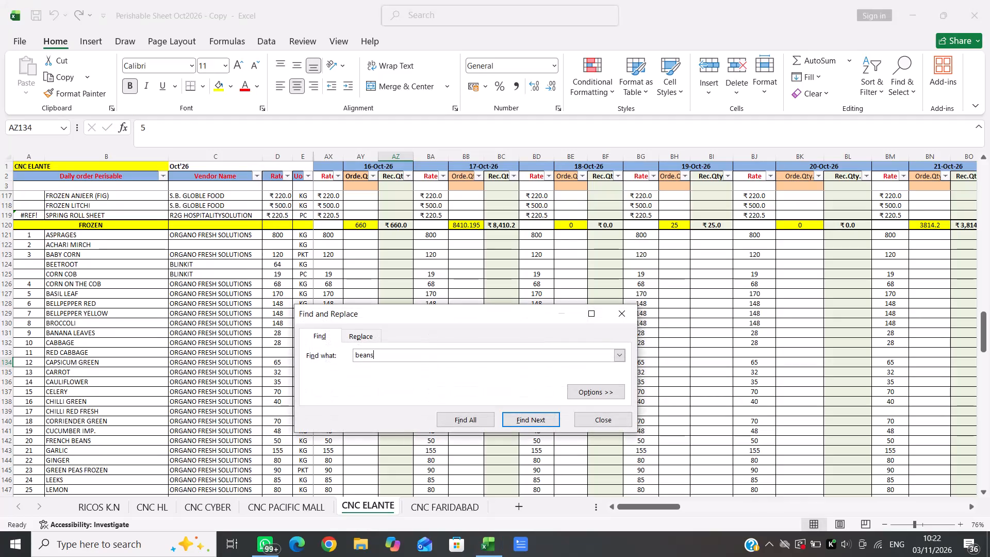
pyautogui.click(619, 307)
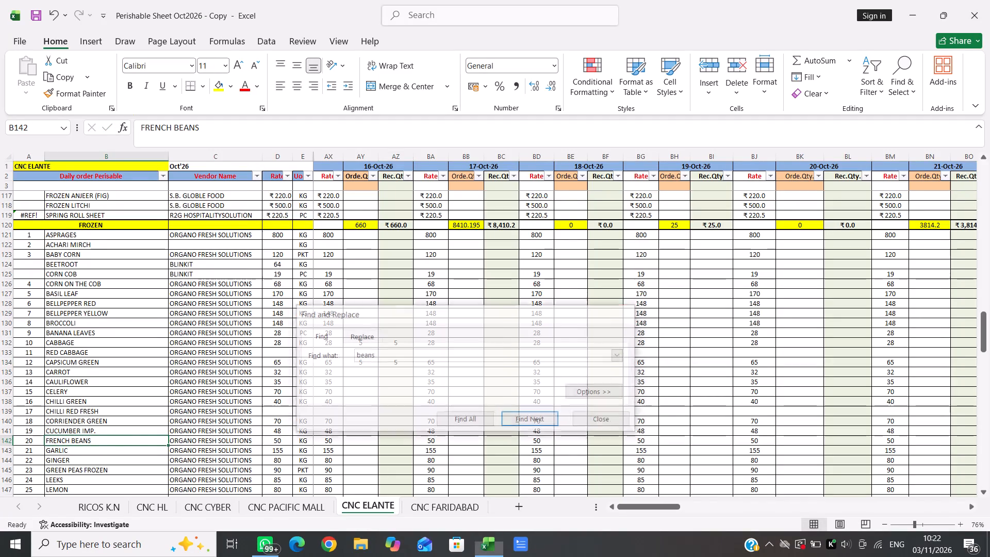
pyautogui.press('Right')
pyautogui.press('Right')
pyautogui.press('Right')
pyautogui.press('Right')
pyautogui.press('Right')
pyautogui.write('0.25')
pyautogui.press('Right')
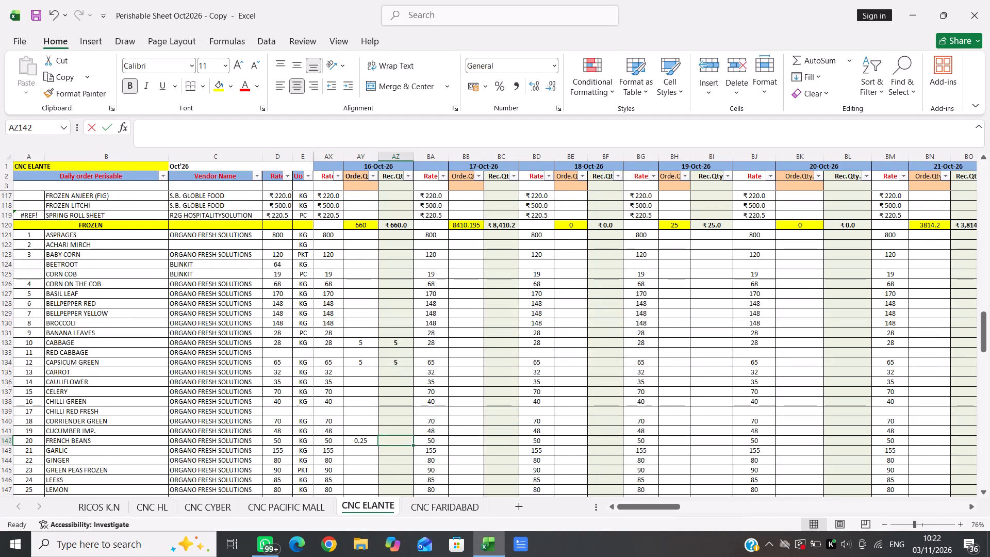
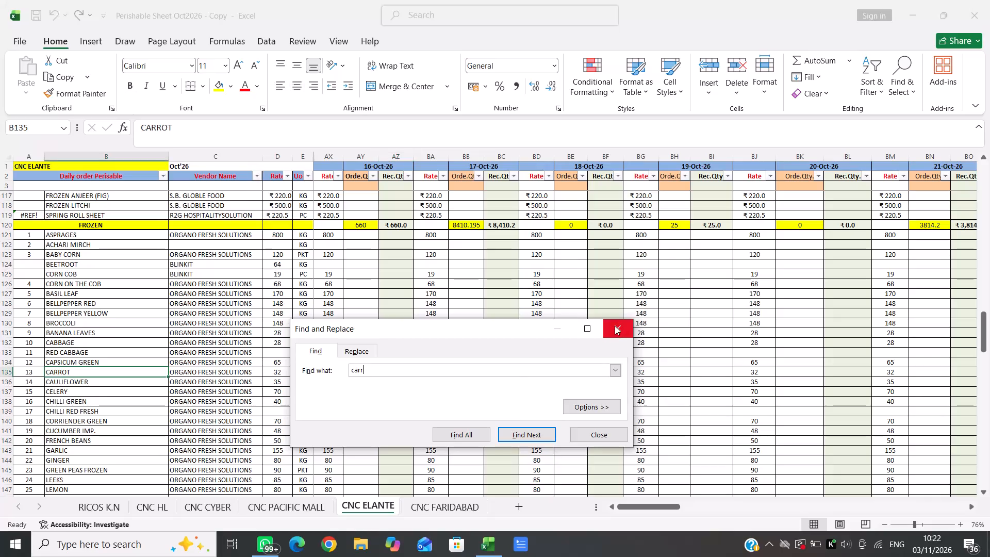
# Close the search at CARROT and enter 1.5 as its 16-Oct-26 order quantity.
pyautogui.click(615, 326)
pyautogui.press('Right')
pyautogui.press('Right')
pyautogui.press('Right')
pyautogui.press('Right')
pyautogui.press('Right')
pyautogui.write('1.5')
pyautogui.press('Right')
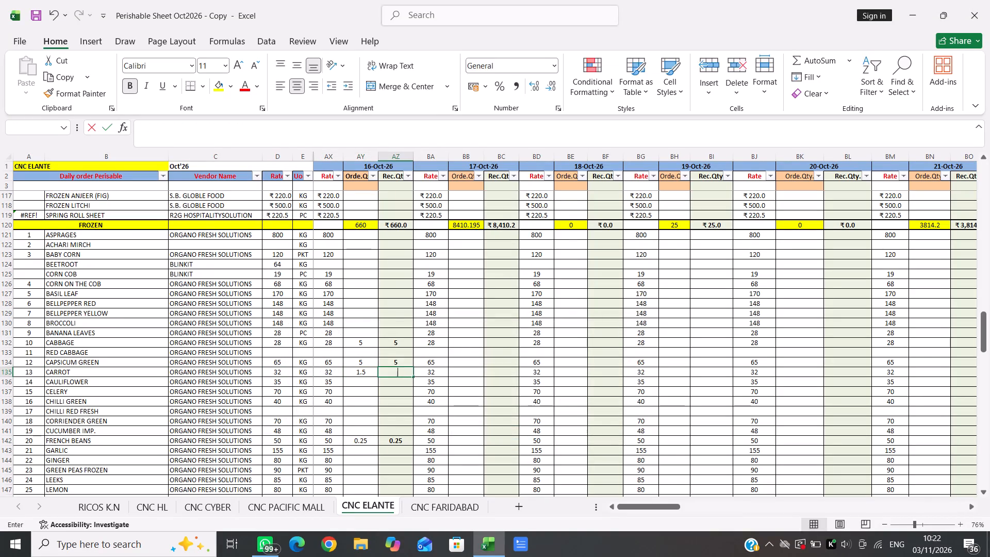
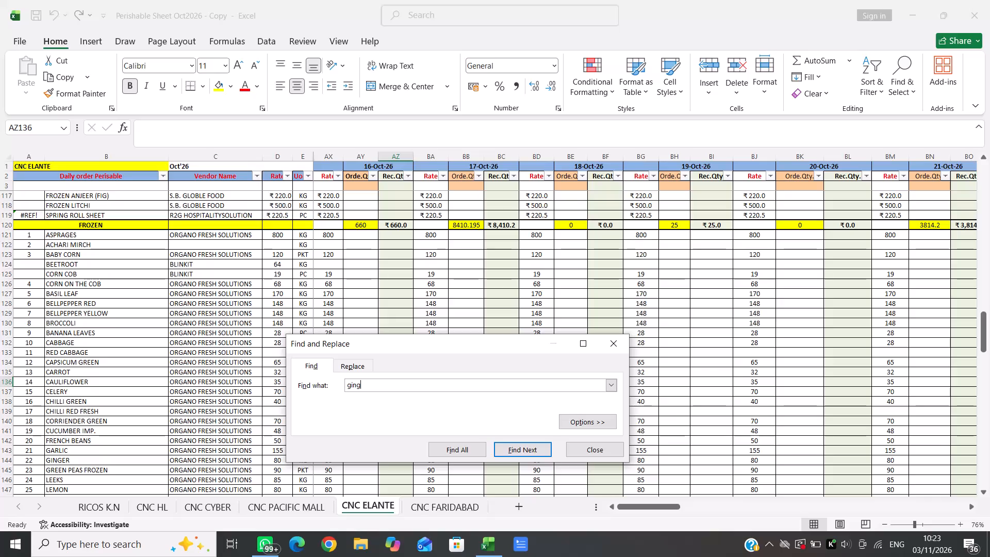
# Find the GINGER row by searching for ging, close the search, and enter 0.25 as its 16-Oct-26 order quantity.
pyautogui.press('Return')
pyautogui.press('Return')
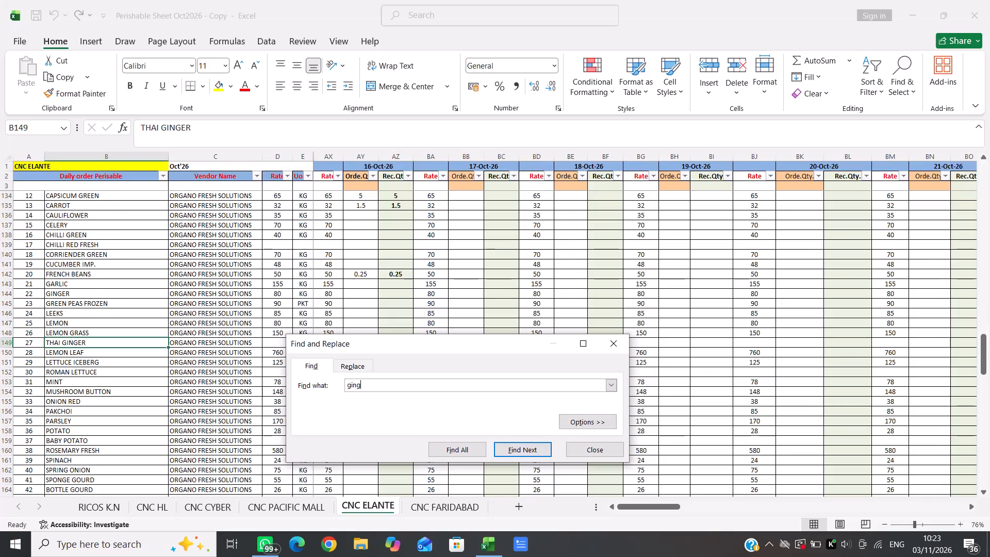
pyautogui.press('Return')
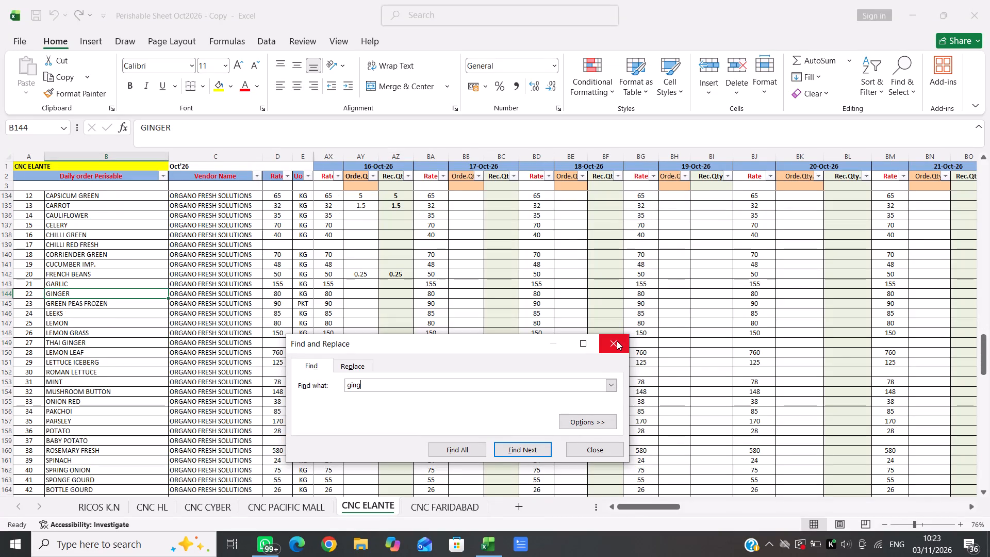
pyautogui.click(617, 341)
pyautogui.press('Right')
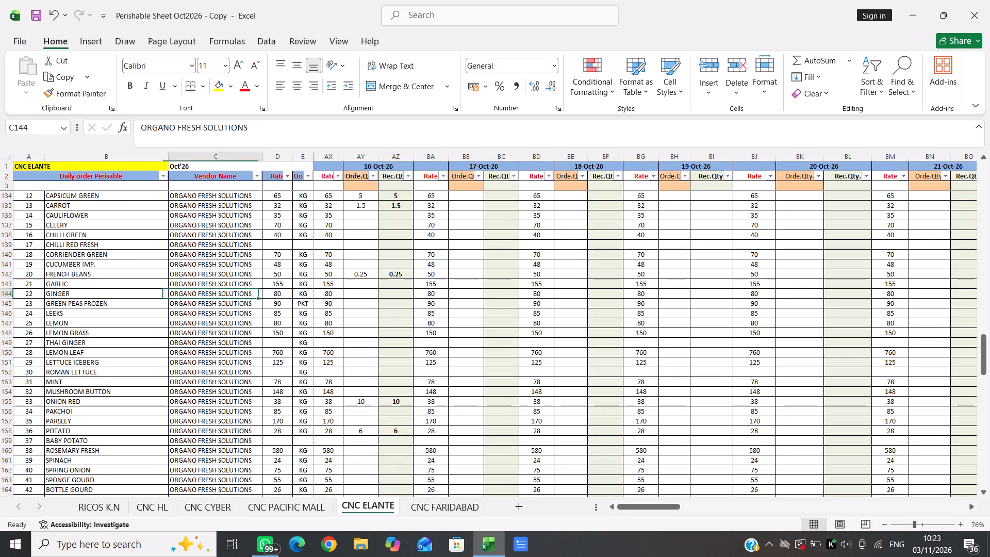
pyautogui.press('Right')
pyautogui.press('Right')
pyautogui.press('Right')
pyautogui.press('Right')
pyautogui.write('0.25')
pyautogui.press('Right')
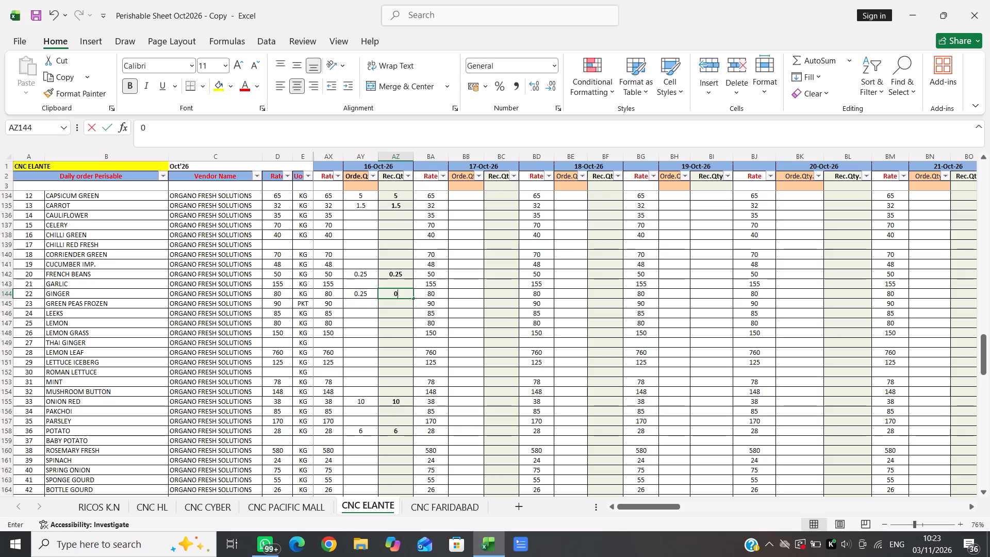
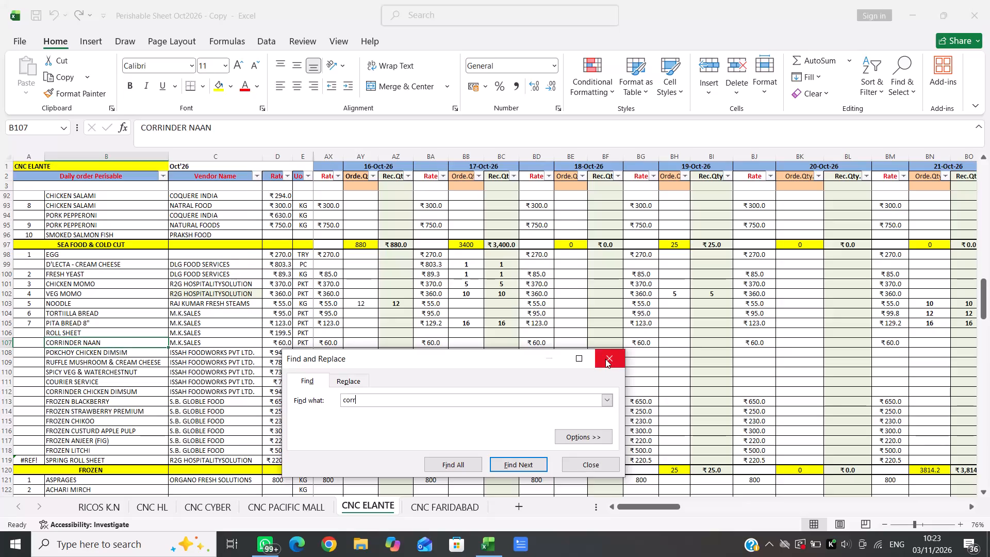
# Close the search and enter 1 as the 16-Oct-26 order quantity and 0.8 as the received quantity for CORRINDER NAAN.
pyautogui.click(605, 359)
pyautogui.press('Right')
pyautogui.press('Right')
pyautogui.press('Right')
pyautogui.press('Right')
pyautogui.press('Right')
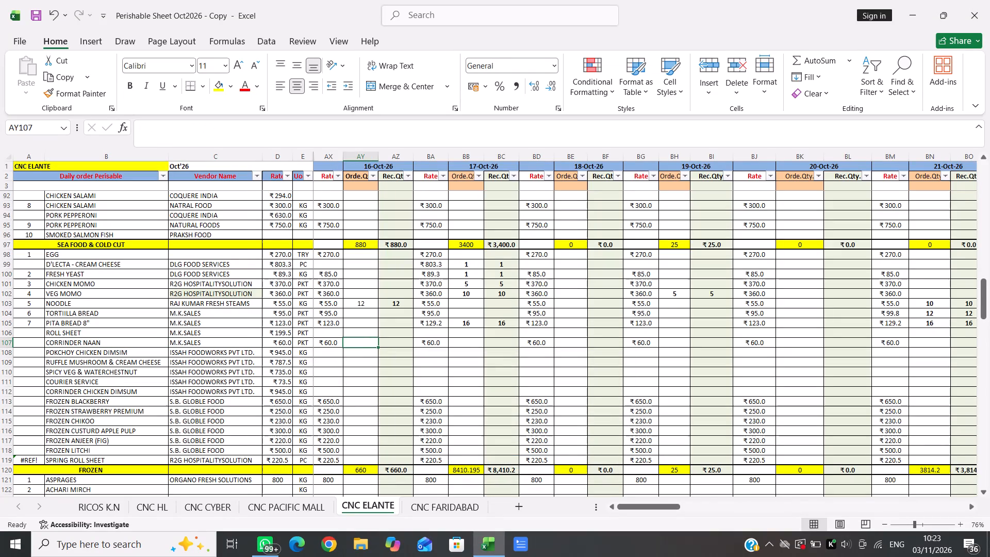
pyautogui.press('1')
pyautogui.press('Right')
pyautogui.write('0.8')
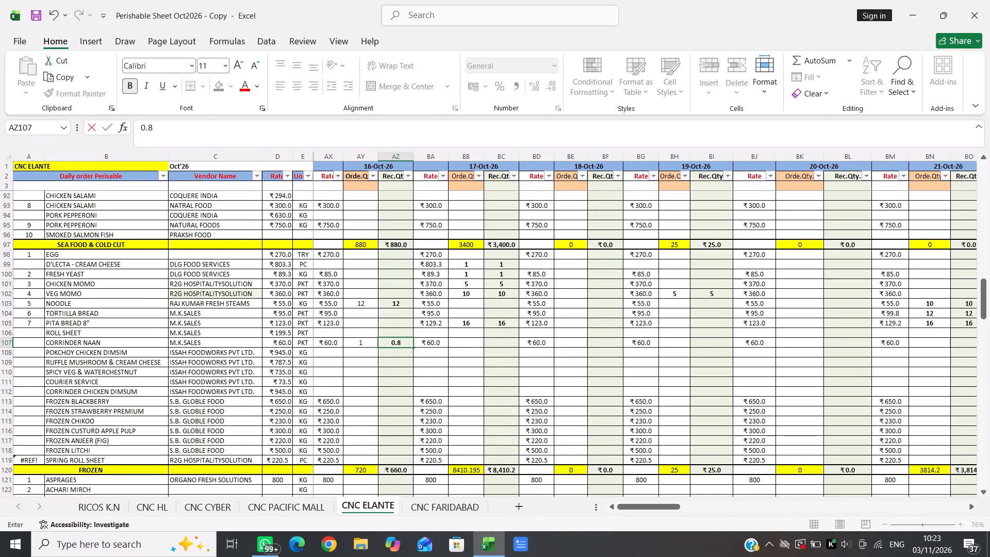
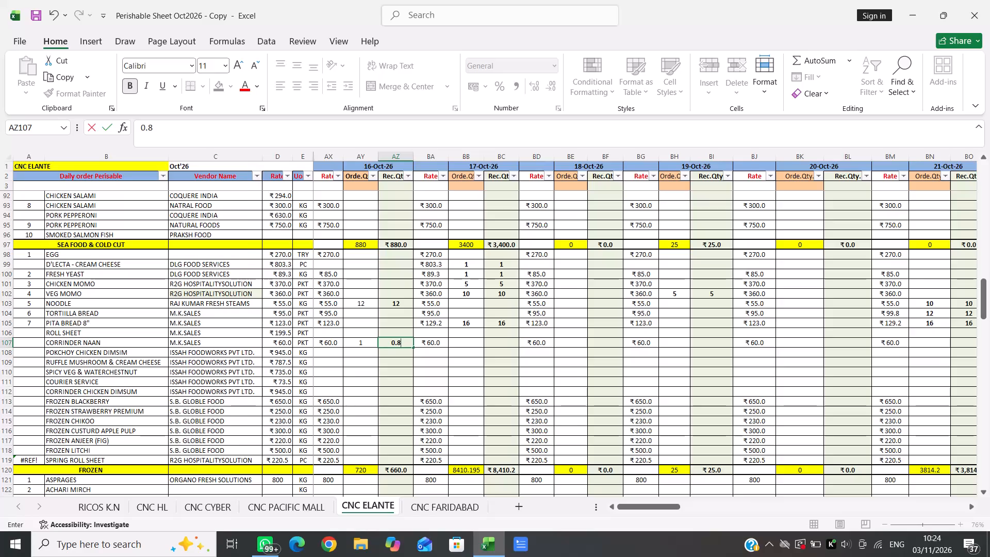
# Set the CORRINDER NAAN rate to 70 for 16-Oct-26 and in the main Rate column D.
pyautogui.click(324, 343)
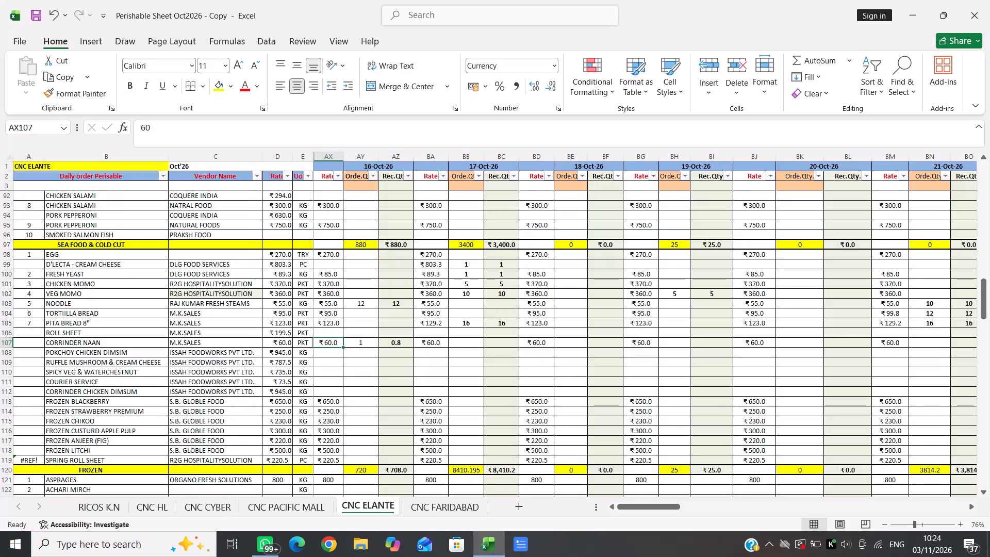
pyautogui.write('70')
pyautogui.hscroll(1, 324, 343)
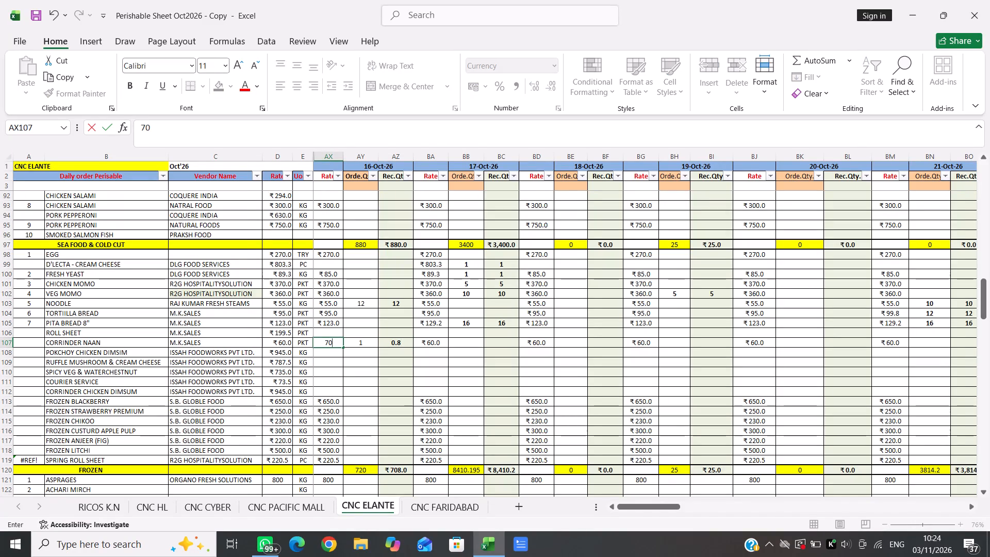
pyautogui.click(288, 342)
pyautogui.write('70')
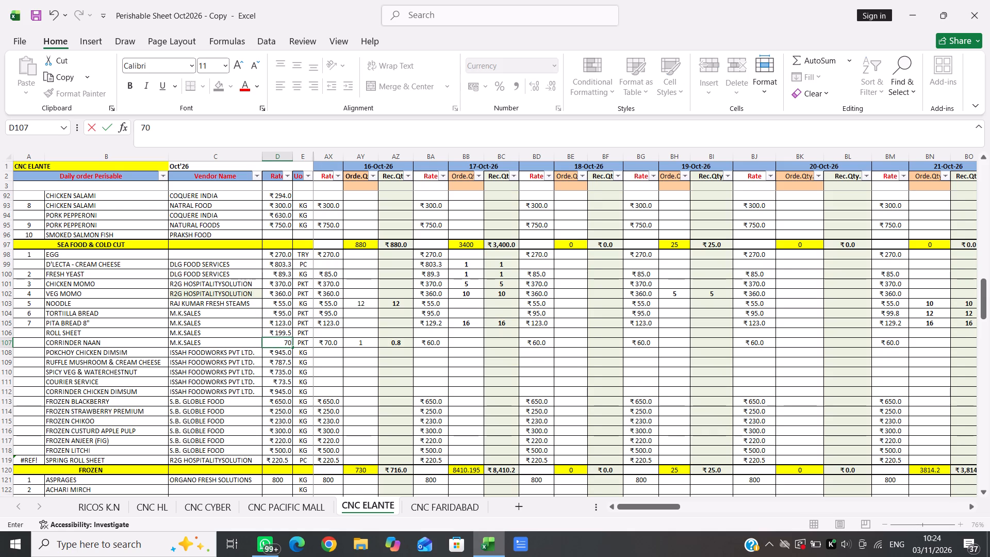
# Set the CORRINDER NAAN rate to 70 for each date from 17-Oct-26 to 20-Oct-26 (columns BA, BD, BG and BJ).
pyautogui.click(437, 340)
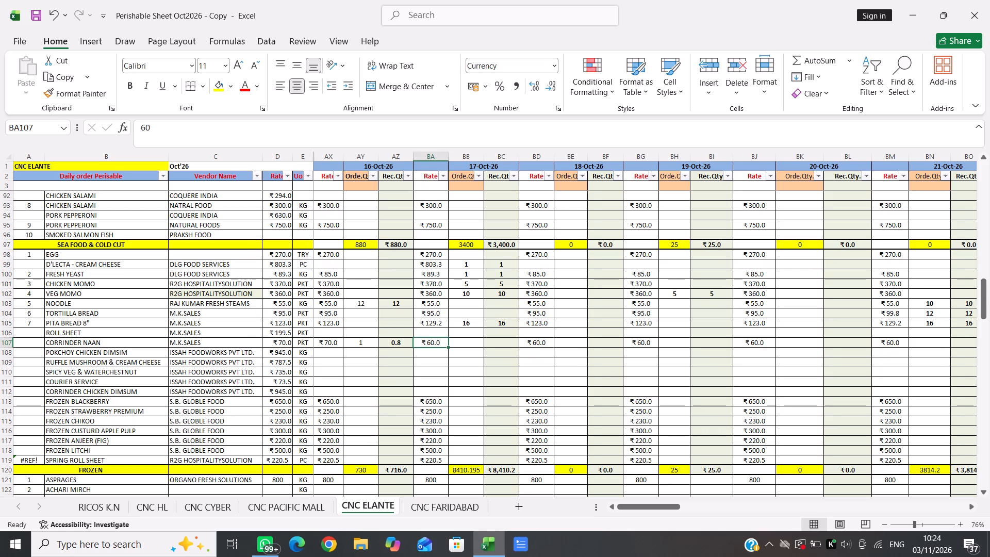
pyautogui.write('70')
pyautogui.press('Right')
pyautogui.press('Right')
pyautogui.press('Right')
pyautogui.write('70')
pyautogui.press('Right')
pyautogui.press('Right')
pyautogui.press('Right')
pyautogui.write('70')
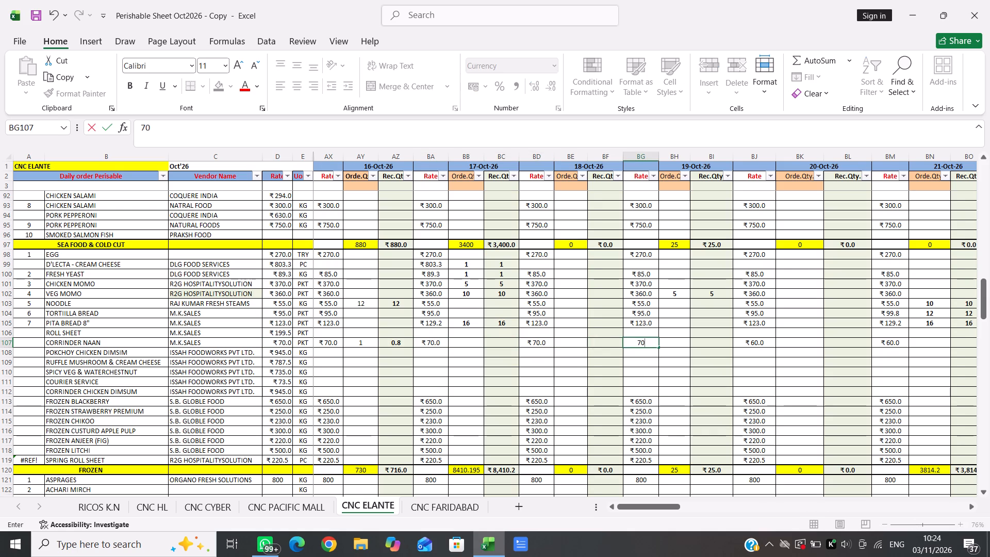
pyautogui.press('Right')
pyautogui.press('Right')
pyautogui.press('Right')
pyautogui.write('70')
# Set the CORRINDER NAAN rate to 70 for 21-Oct-26, 22-Oct-26 and the following date (columns BM, BP and BS).
pyautogui.press('Right')
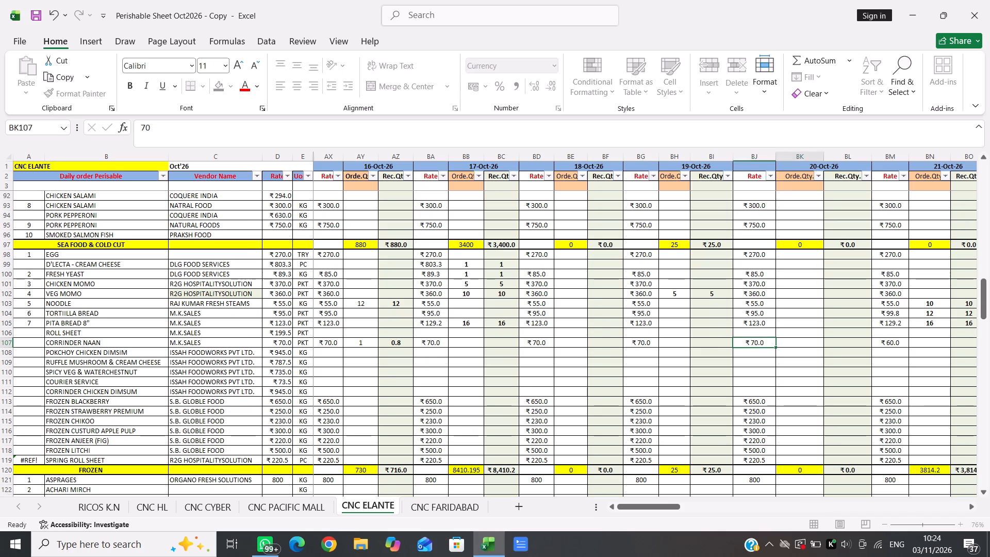
pyautogui.press('Right')
pyautogui.press('Right')
pyautogui.write('70')
pyautogui.press('Right')
pyautogui.press('Right')
pyautogui.press('Right')
pyautogui.press('Return')
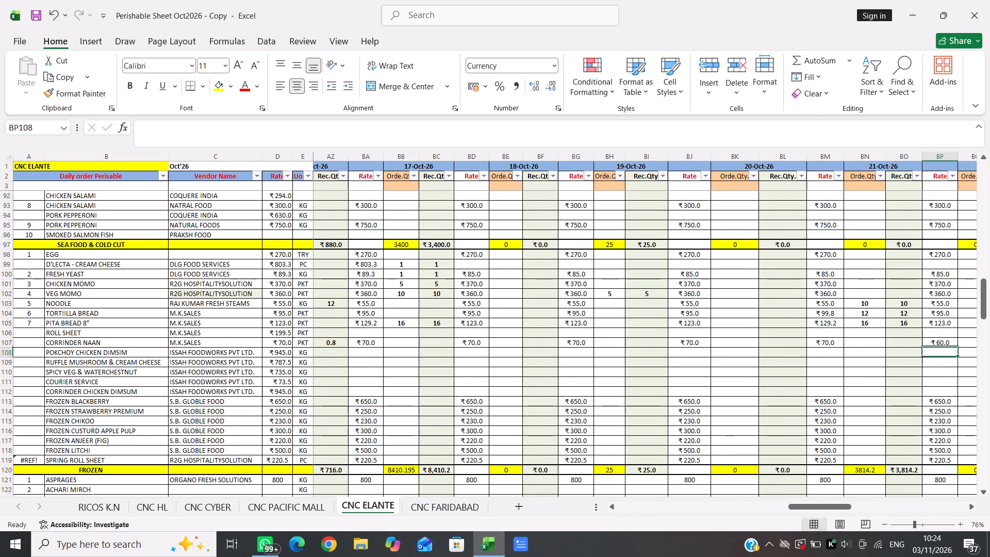
pyautogui.press('Up')
pyautogui.write('70')
pyautogui.press('Right')
pyautogui.press('Right')
pyautogui.press('Right')
pyautogui.write('70')
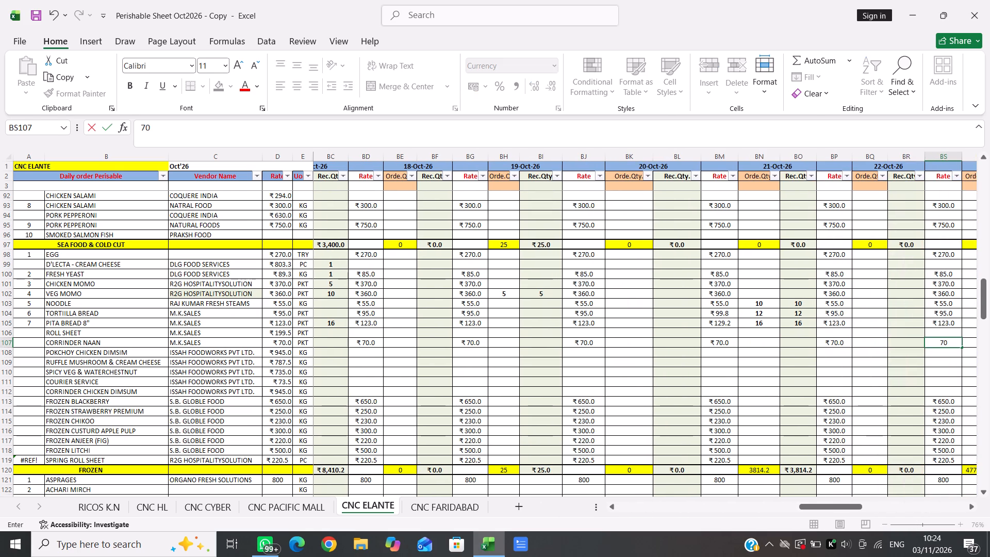
pyautogui.press('Left')
# Go back along the CORRINDER NAAN row to the 17-Oct-26 order quantity cell.
pyautogui.press('Left')
pyautogui.press('Left')
pyautogui.press('Left')
pyautogui.press('Left')
pyautogui.press('Left')
pyautogui.press('Left')
pyautogui.press('Left')
pyautogui.press('Left')
pyautogui.press('Left')
pyautogui.press('Left')
pyautogui.press('Left')
pyautogui.press('Left')
pyautogui.press('Left')
pyautogui.press('Left')
pyautogui.press('Left')
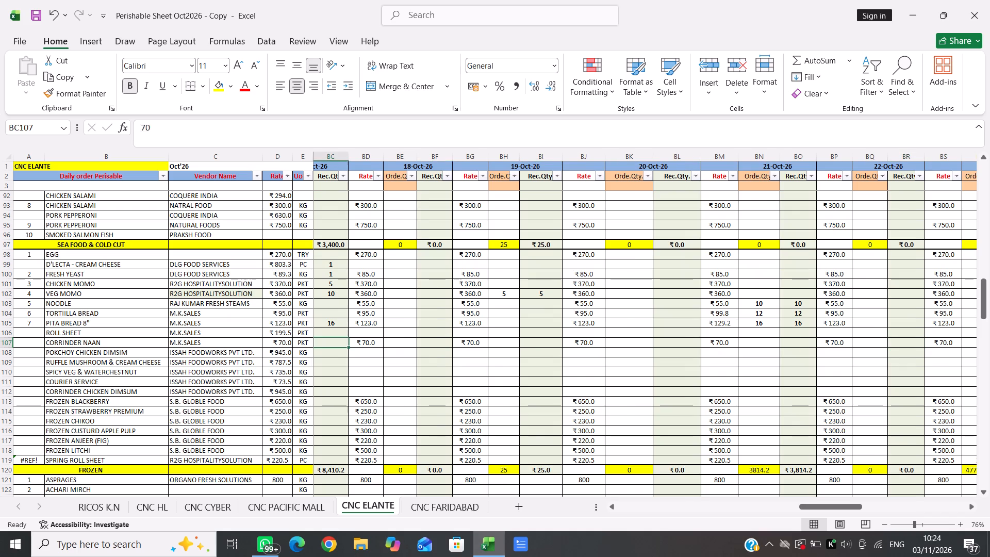
pyautogui.press('Left')
pyautogui.press('Left')
pyautogui.press('Right')
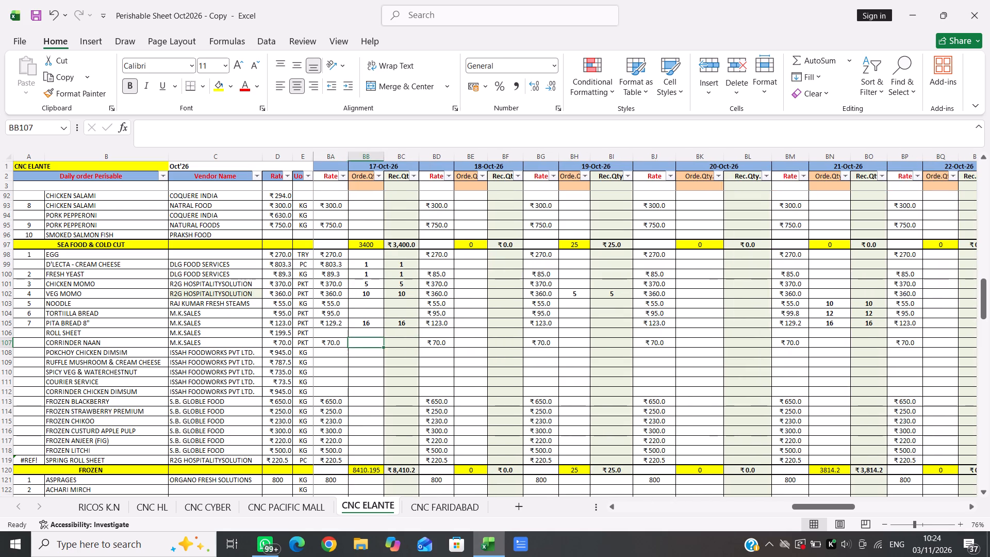
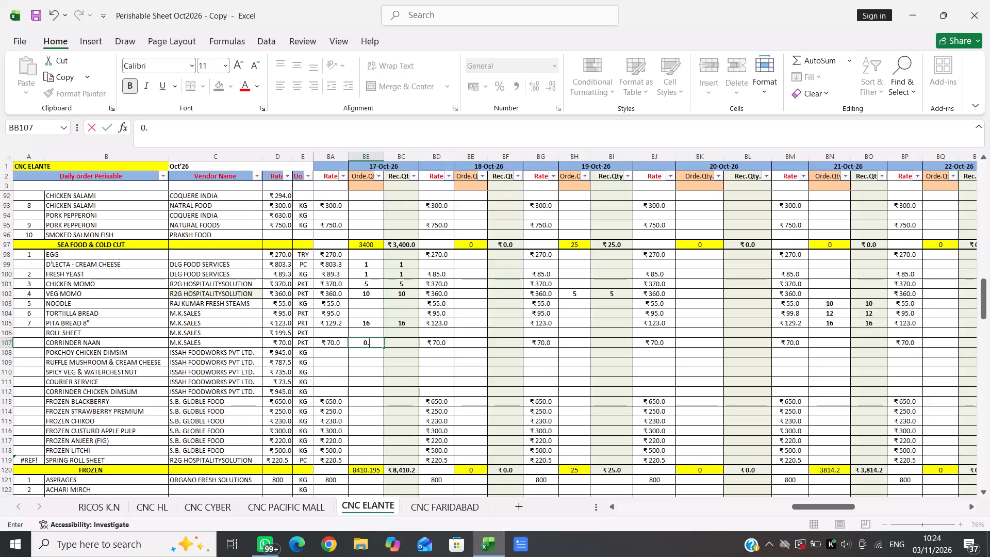
# Enter 0.8 as both the order and received quantity for CORRINDER NAAN on 17-Oct-26.
pyautogui.press('8')
pyautogui.press('Right')
pyautogui.write('0.8')
pyautogui.press('Left')
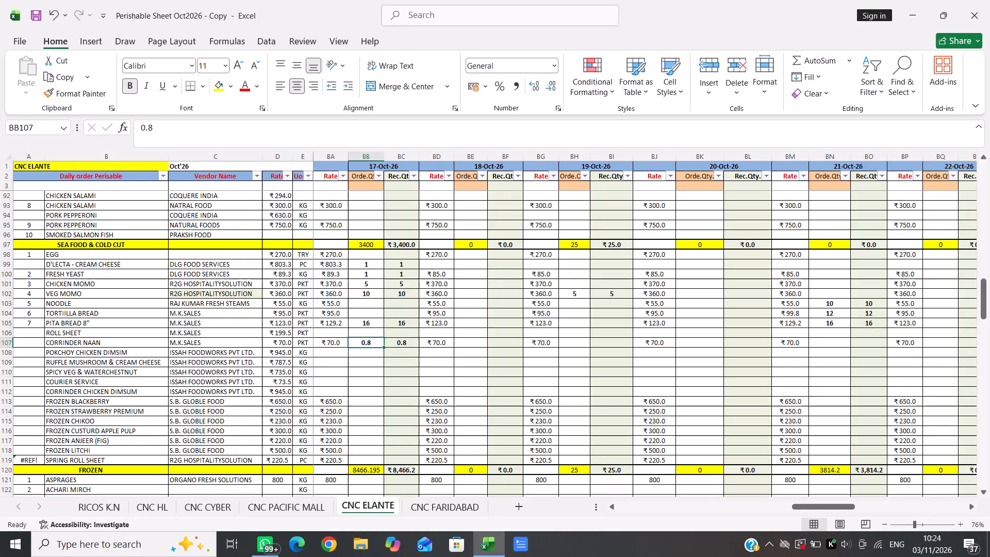
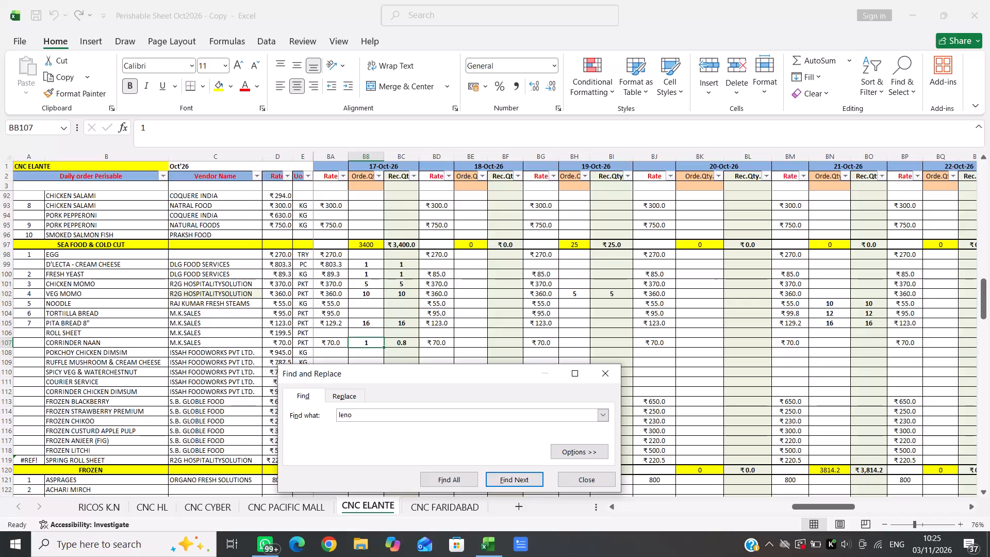
# Search the sheet for "lemo" to locate LEMON and enter 0.5 as its order quantity on 16-Oct-26.
pyautogui.press('BackSpace')
pyautogui.press('BackSpace')
pyautogui.write('mo')
pyautogui.press('Return')
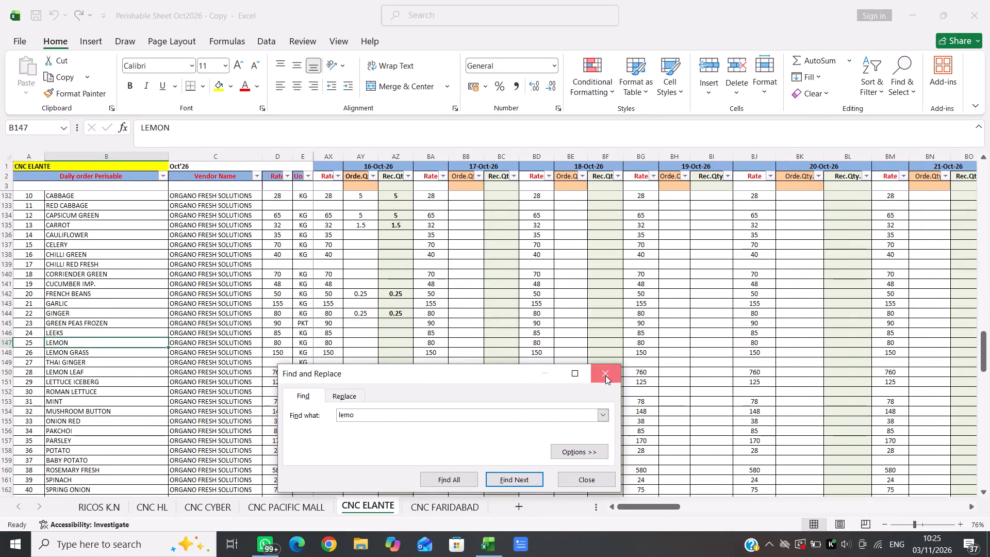
pyautogui.click(605, 375)
pyautogui.press('Right')
pyautogui.press('Right')
pyautogui.press('Right')
pyautogui.press('Right')
pyautogui.press('Right')
pyautogui.write('0.5')
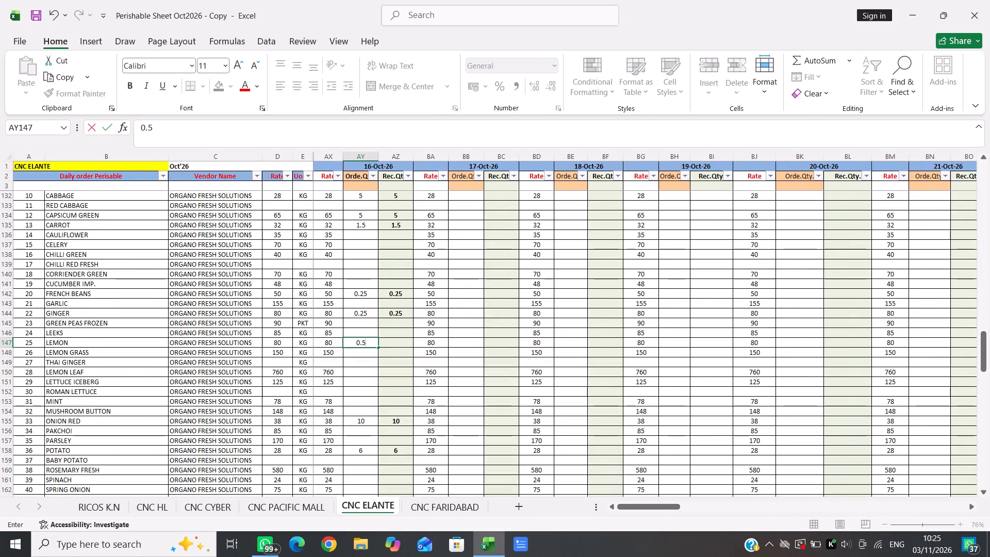
pyautogui.press('Right')
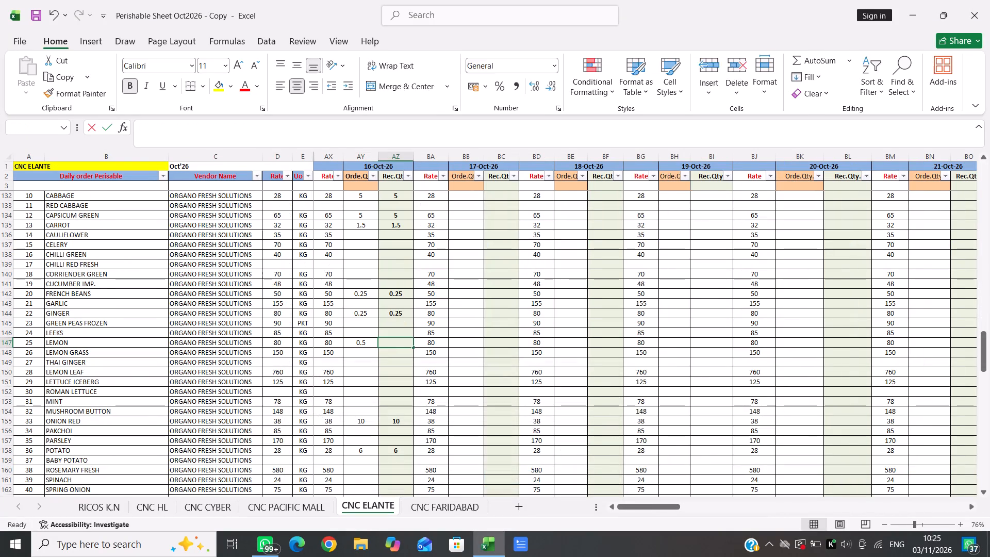
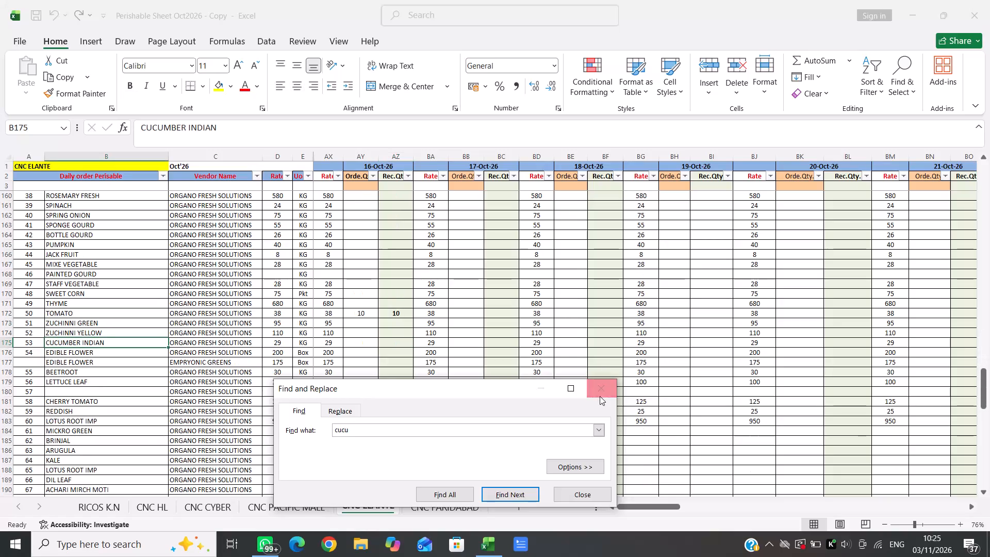
# Continue the search for "cucu" to the CUCUMBER IMP. row and select its order quantity cell for 16-Oct-26.
pyautogui.click(600, 390)
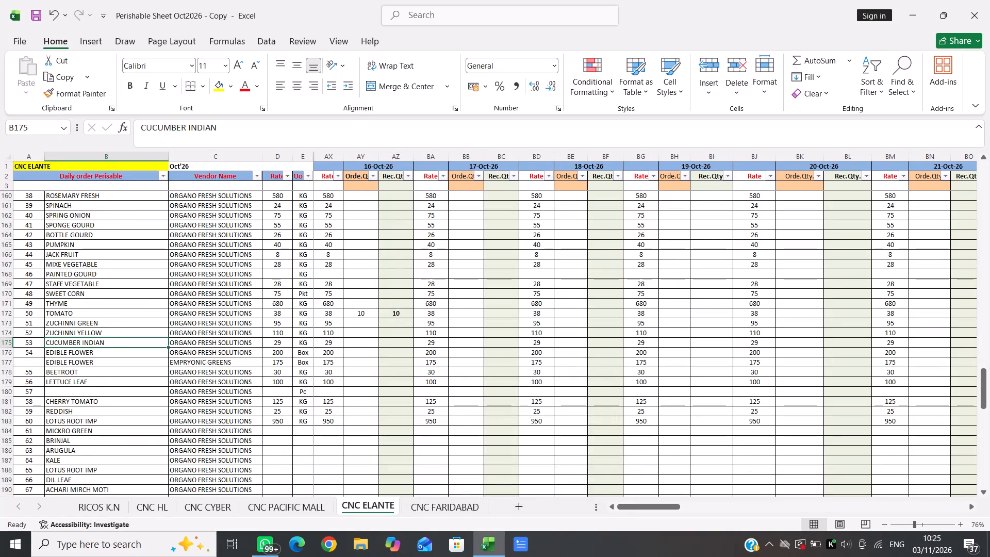
pyautogui.hotkey('ctrl', 'f')
pyautogui.press('Return')
pyautogui.click(600, 401)
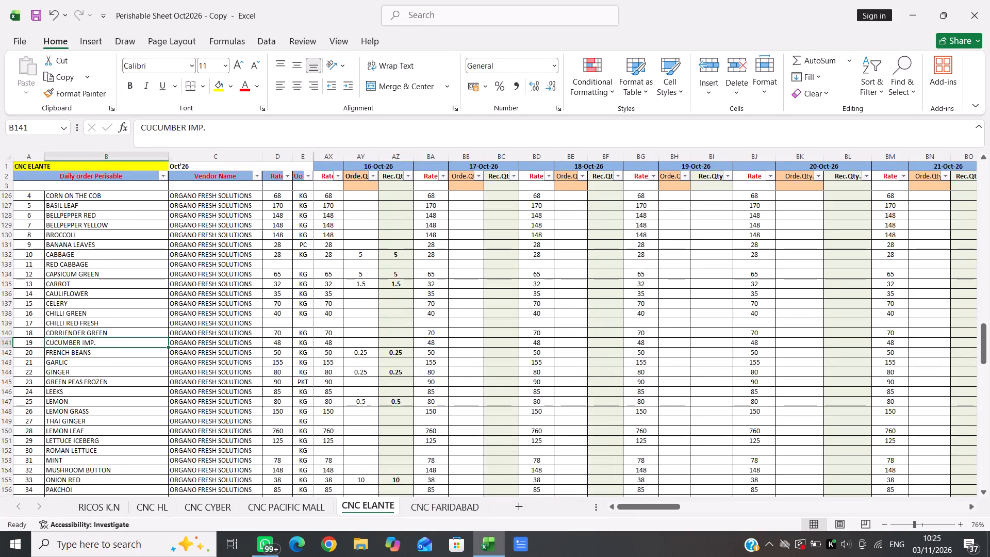
pyautogui.press('Right')
pyautogui.press('Right')
pyautogui.press('Right')
pyautogui.press('Right')
pyautogui.press('Right')
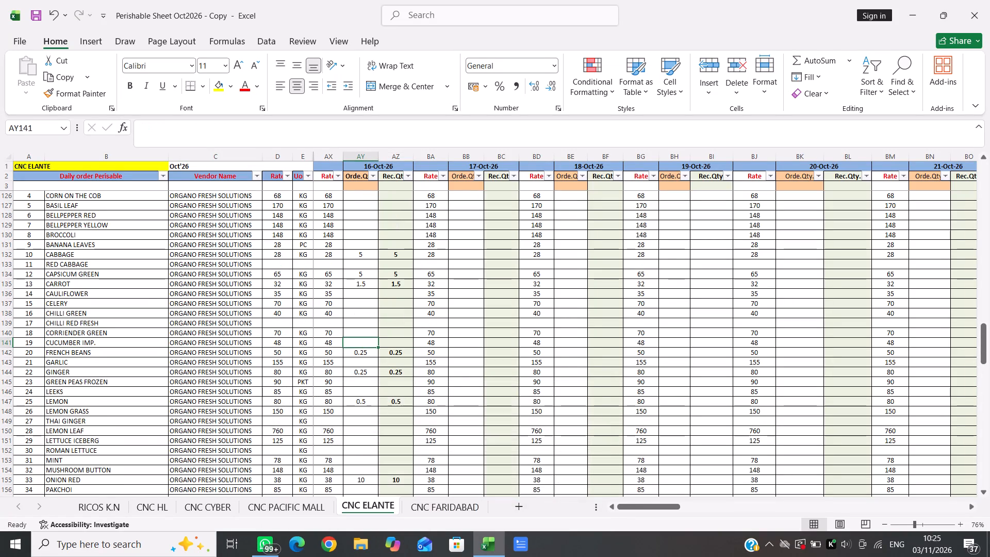
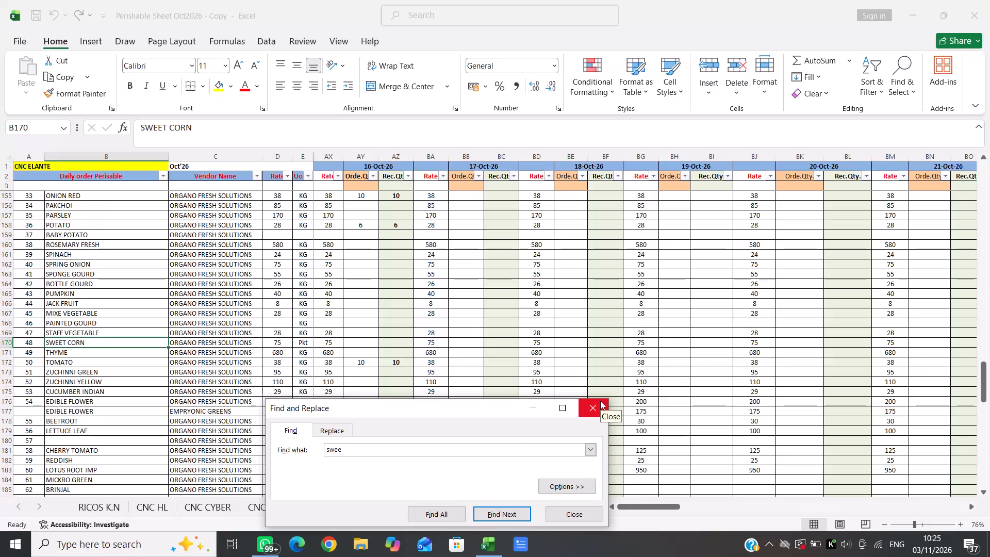
# Close the search and enter an order quantity of 2 for SWEET CORN on 16-Oct-26.
pyautogui.click(600, 401)
pyautogui.press('Right')
pyautogui.press('Right')
pyautogui.press('Right')
pyautogui.press('Right')
pyautogui.press('Right')
pyautogui.press('2')
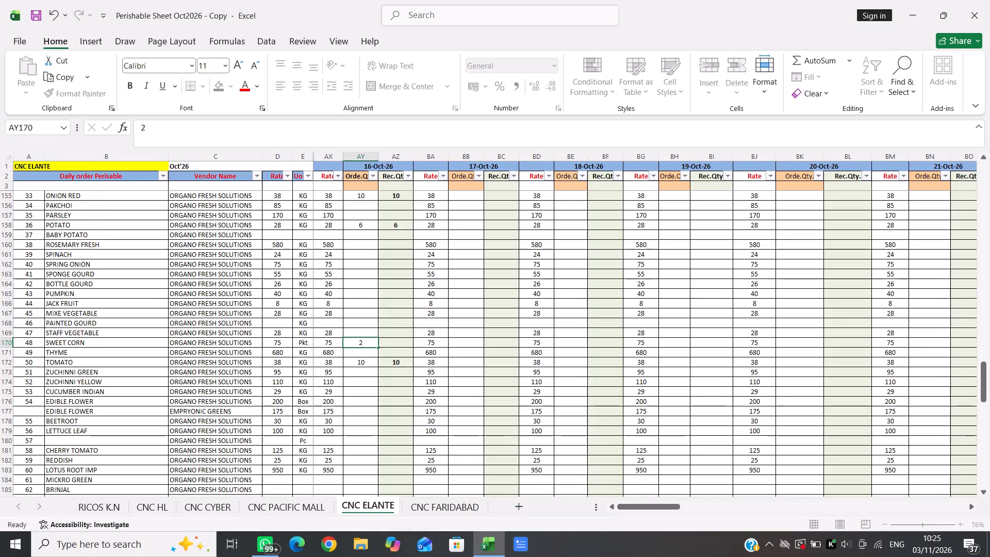
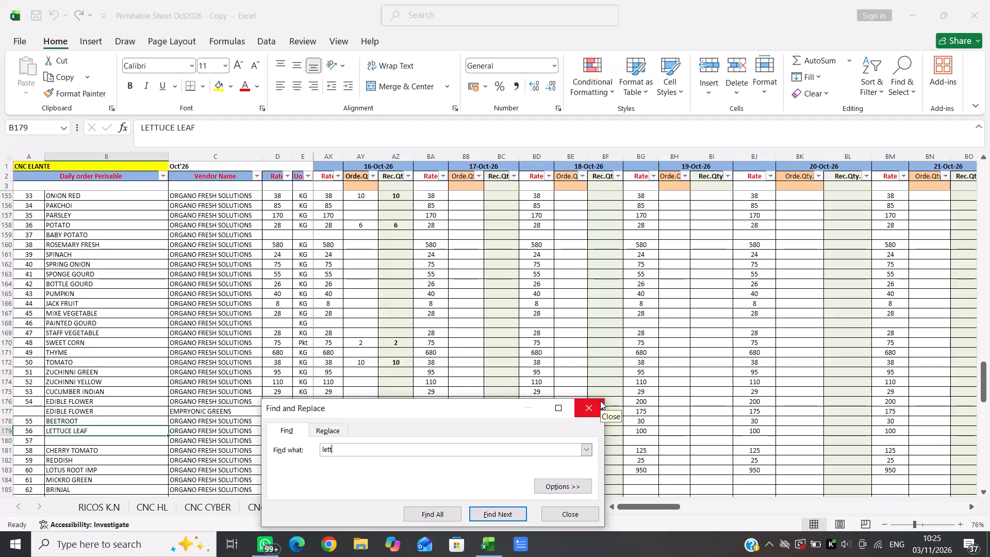
# Find the LETTUCE LEAF row among the "lett" matches and enter an order quantity of 0.3 for it on 16-Oct-26.
pyautogui.press('Return')
pyautogui.press('Return')
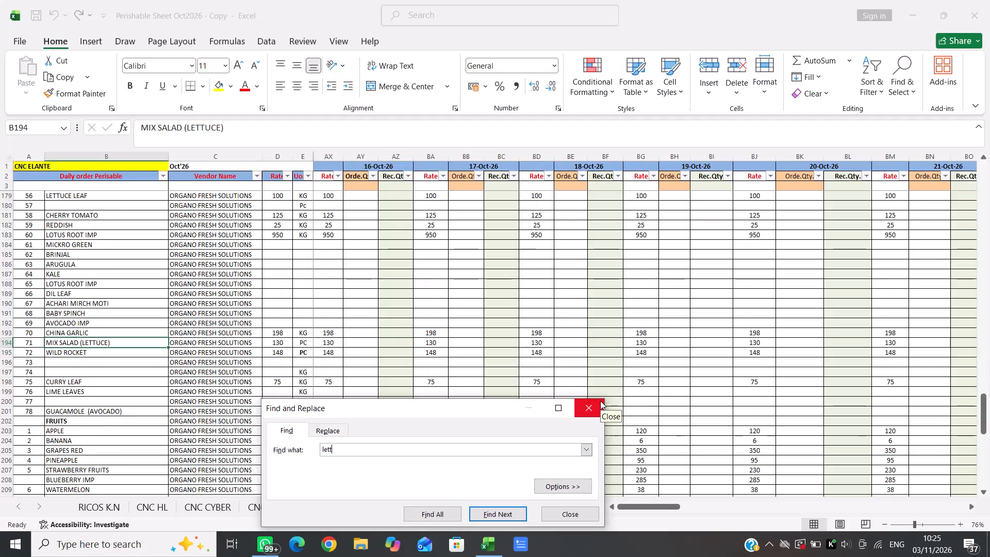
pyautogui.press('Return')
pyautogui.press('Return')
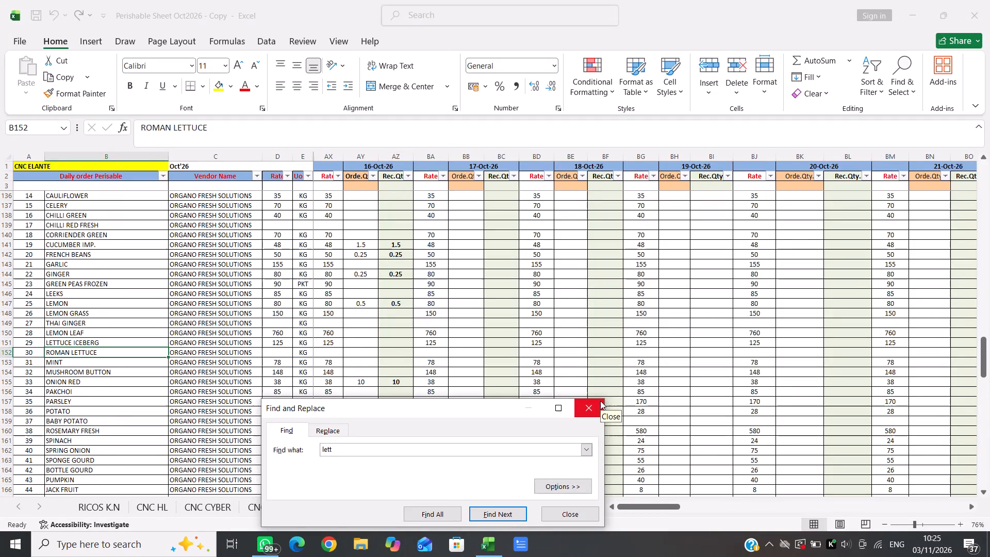
pyautogui.press('Return')
pyautogui.click(600, 401)
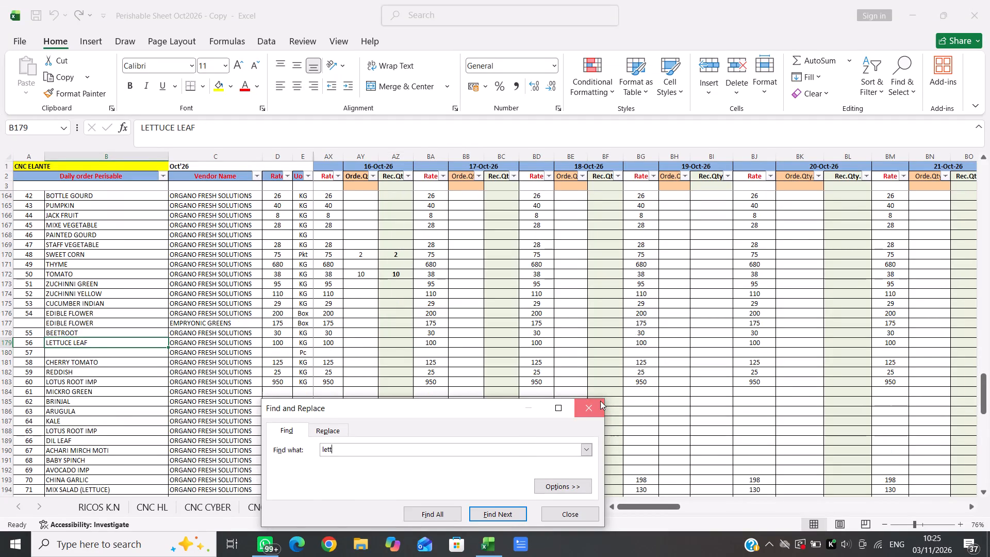
pyautogui.press('Right')
pyautogui.press('Right')
pyautogui.press('Right')
pyautogui.press('Right')
pyautogui.press('Right')
pyautogui.write('0.3')
pyautogui.press('Right')
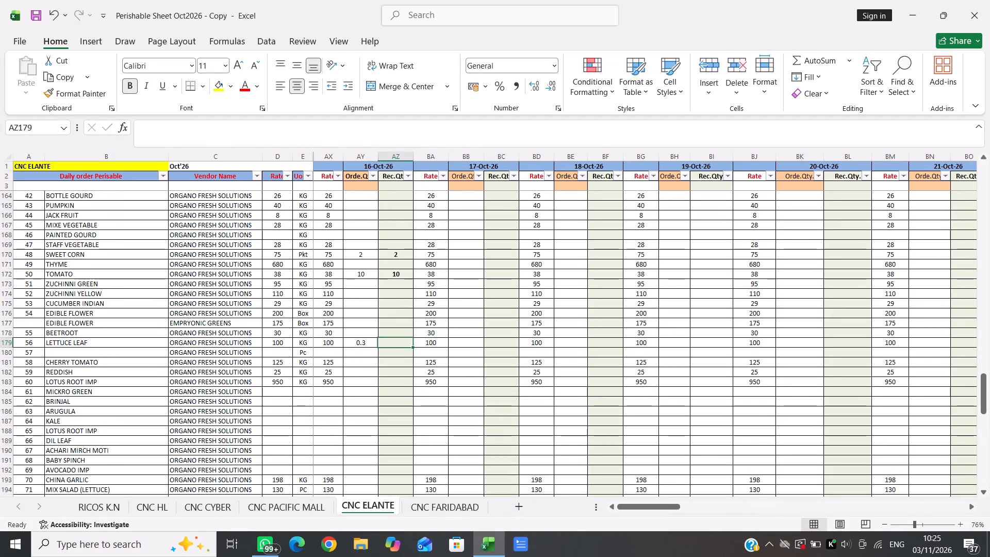
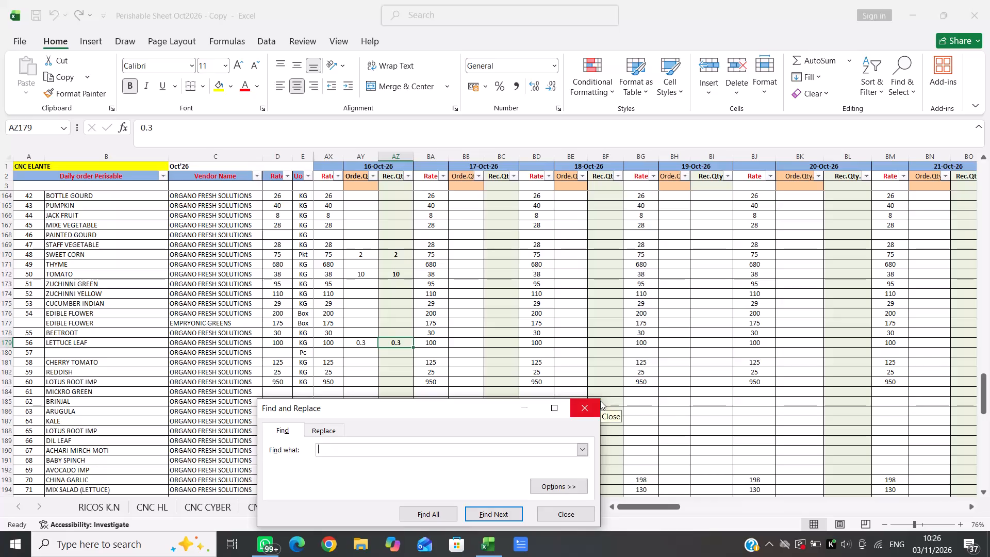
# Search the sheet for "lolo" to locate the LOLOROSO row and go to its order quantity cell for 16-Oct-26.
pyautogui.write('lolo')
pyautogui.press('Return')
pyautogui.click(584, 401)
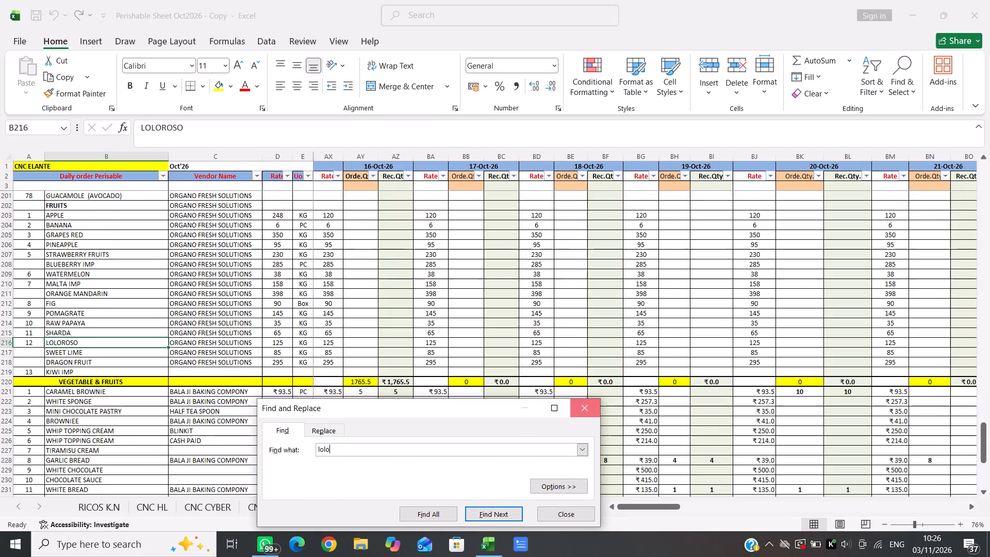
pyautogui.press('Right')
pyautogui.press('Right')
pyautogui.press('Right')
pyautogui.press('Right')
pyautogui.press('Right')
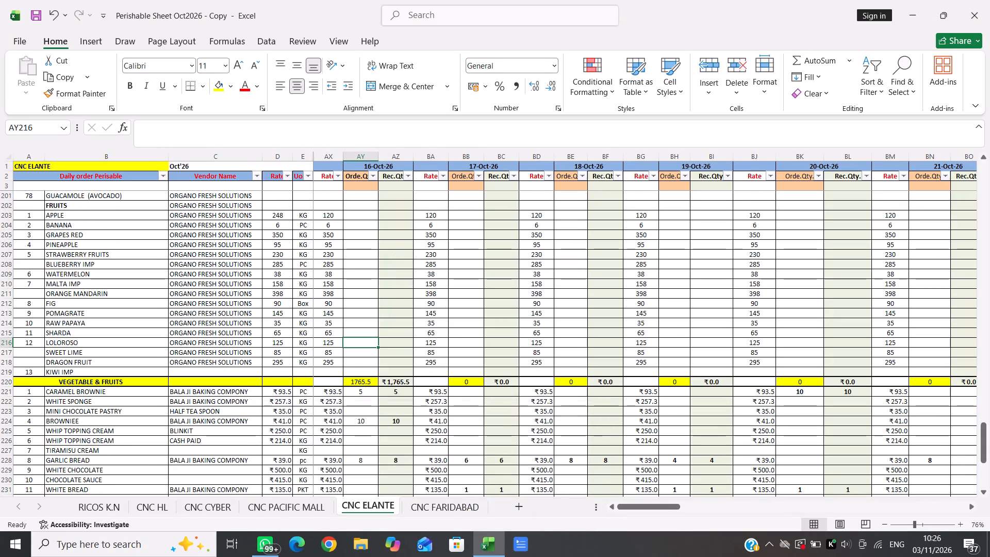
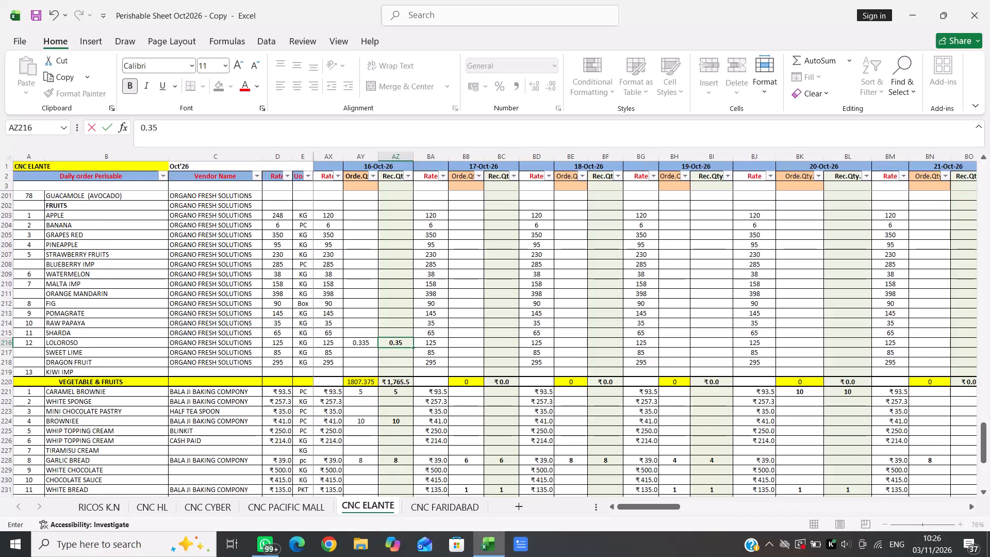
# Enter 0.35 as LOLOROSO's received quantity for 16-Oct-26 and return to its order quantity cell.
pyautogui.press('Left')
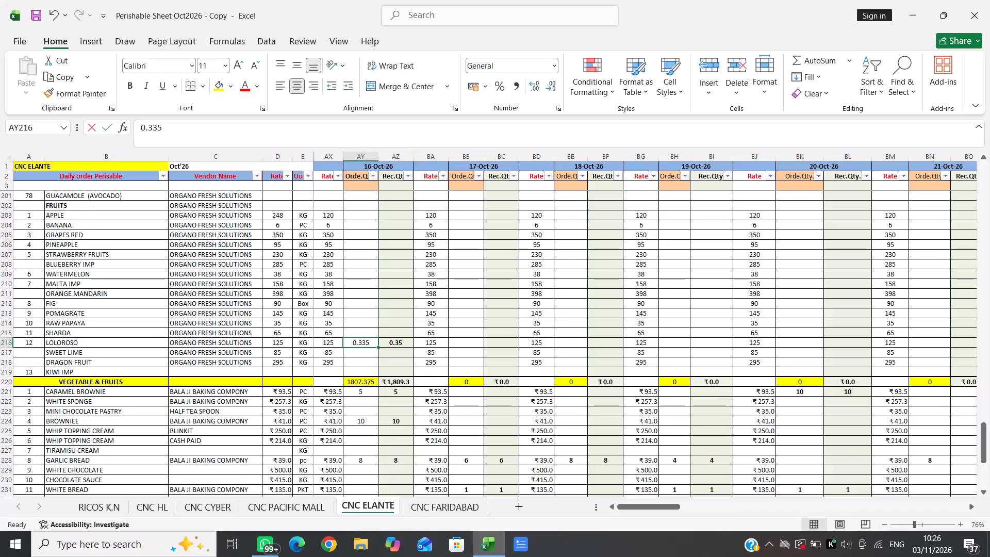
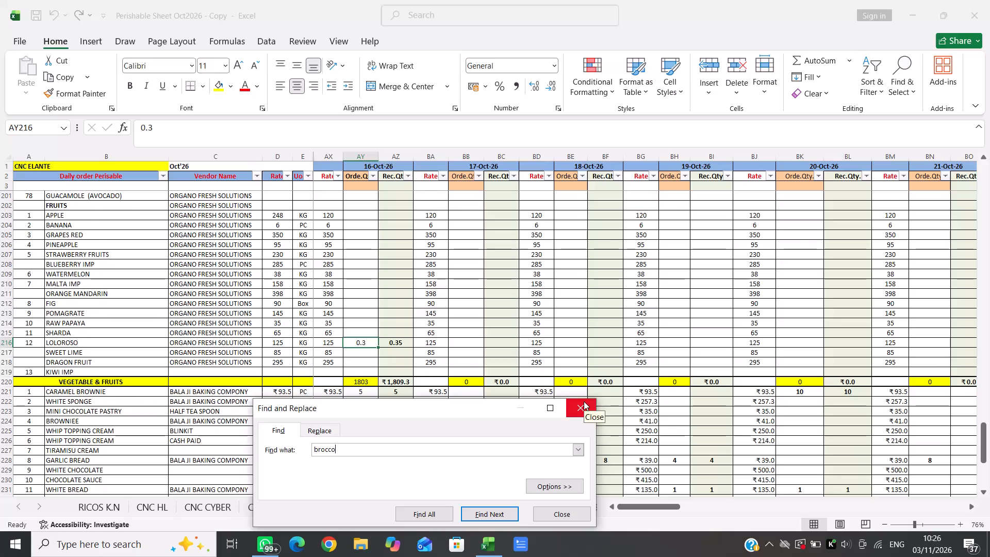
# Find the BROCCOLI row with the search text brocco and enter 4 as its order quantity for 16-Oct-26.
pyautogui.press('Return')
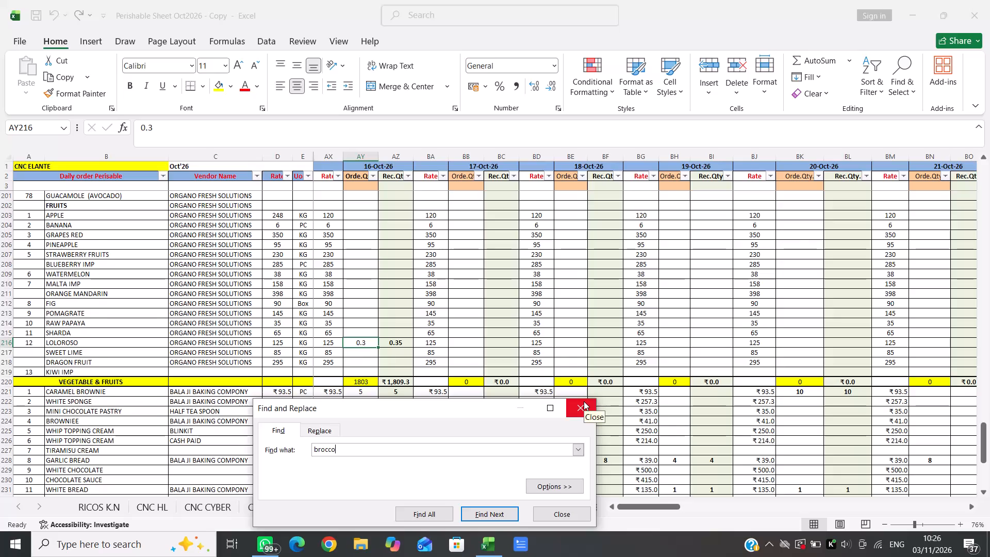
pyautogui.click(584, 401)
pyautogui.press('Right')
pyautogui.press('Right')
pyautogui.press('Right')
pyautogui.press('Right')
pyautogui.press('Right')
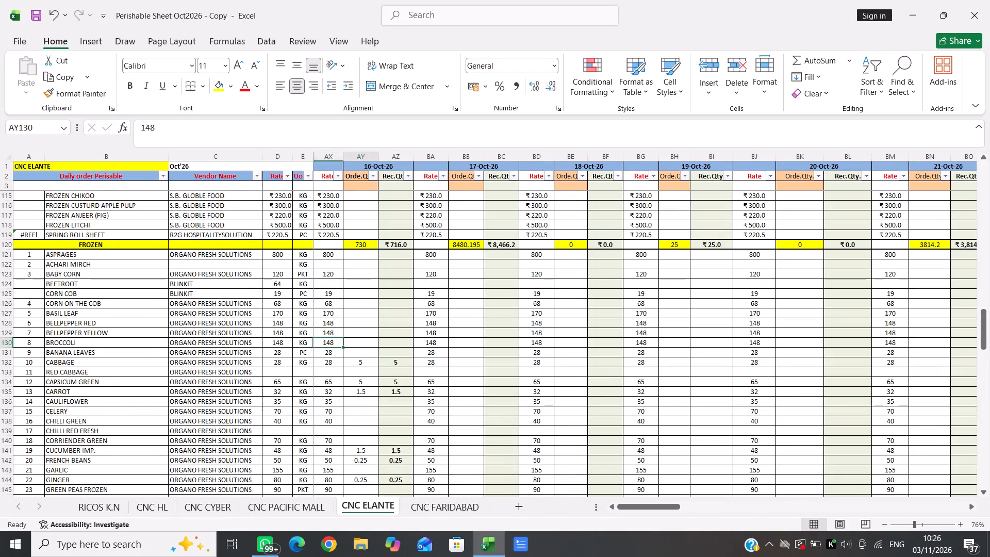
pyautogui.press('4')
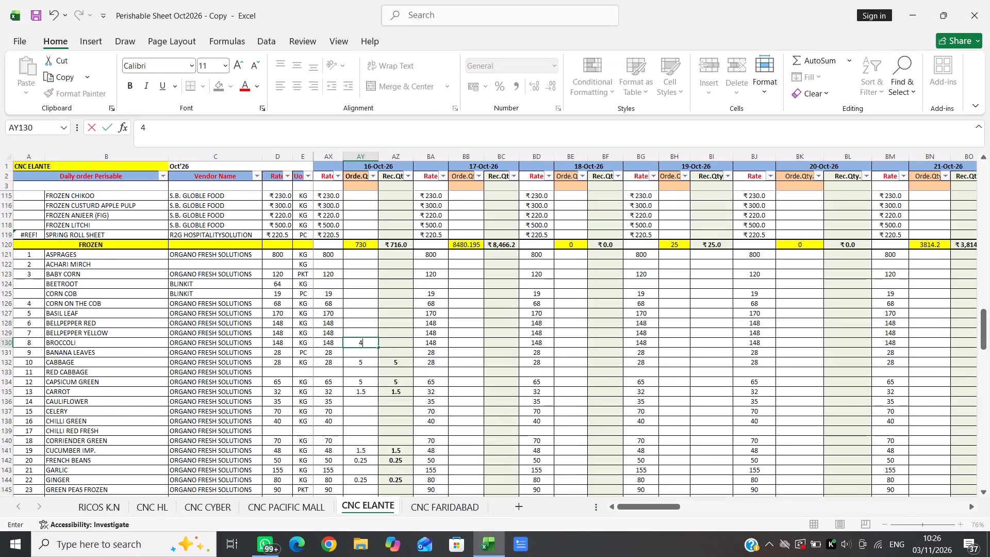
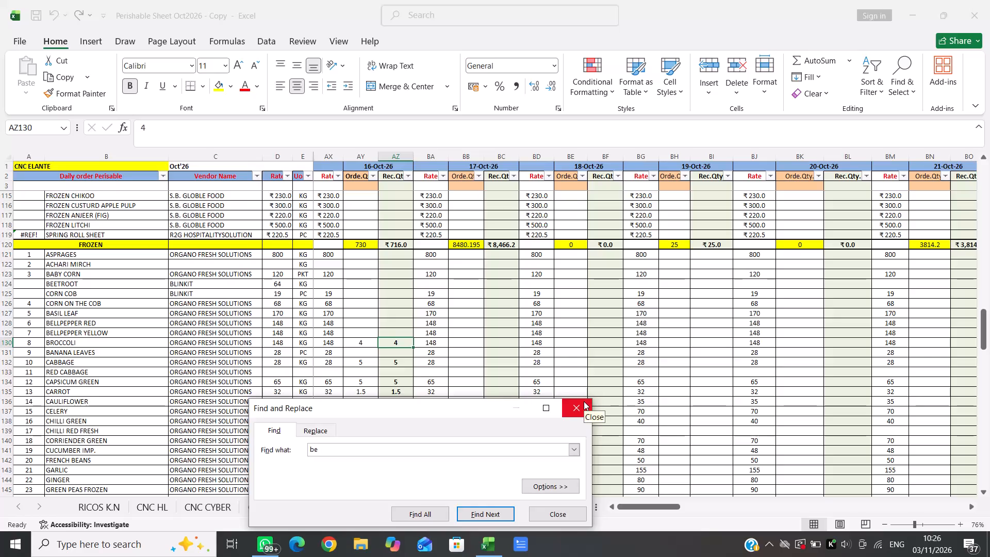
# Find the BELLPEPPER RED row and move along it toward the 16-Oct-26 order quantity cell.
pyautogui.press('Return')
pyautogui.click(584, 401)
pyautogui.press('Right')
pyautogui.press('Right')
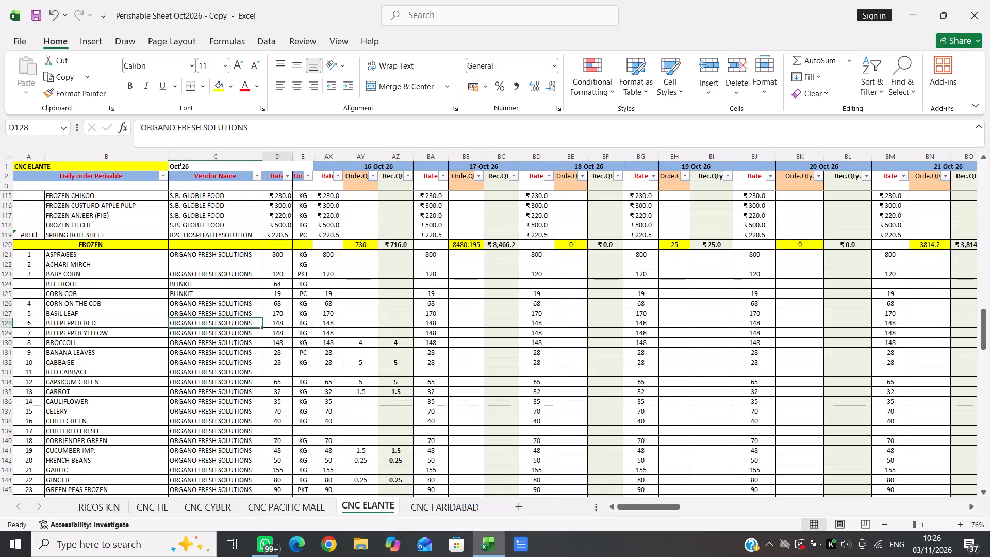
pyautogui.press('Right')
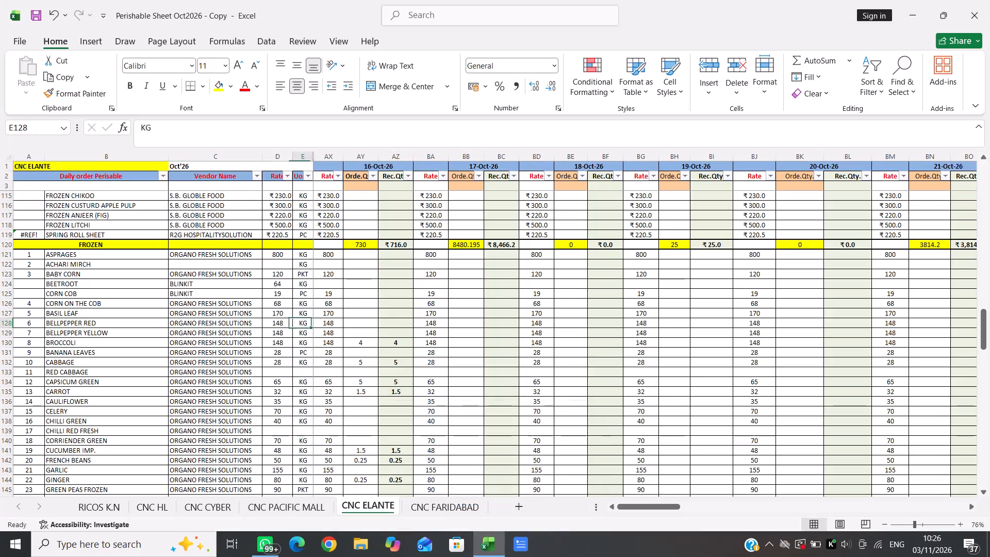
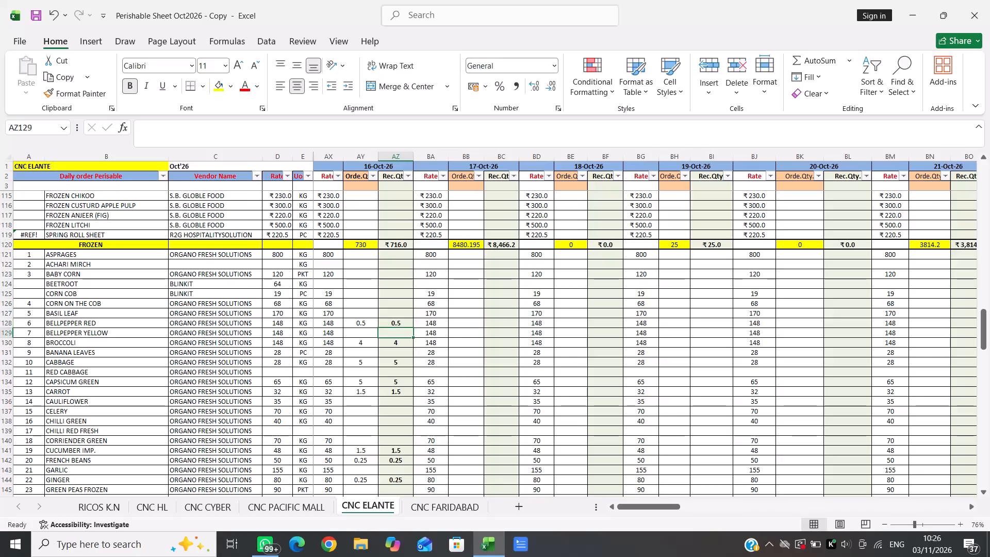
# Enter 0.4 as the 16-Oct-26 received quantity for BELLPEPPER YELLOW.
pyautogui.write('0.4')
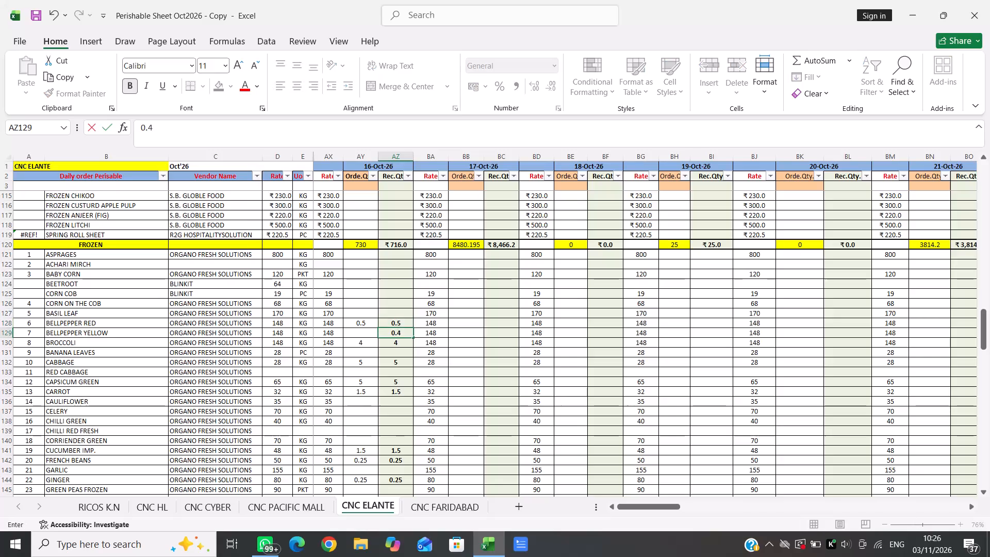
pyautogui.press('Left')
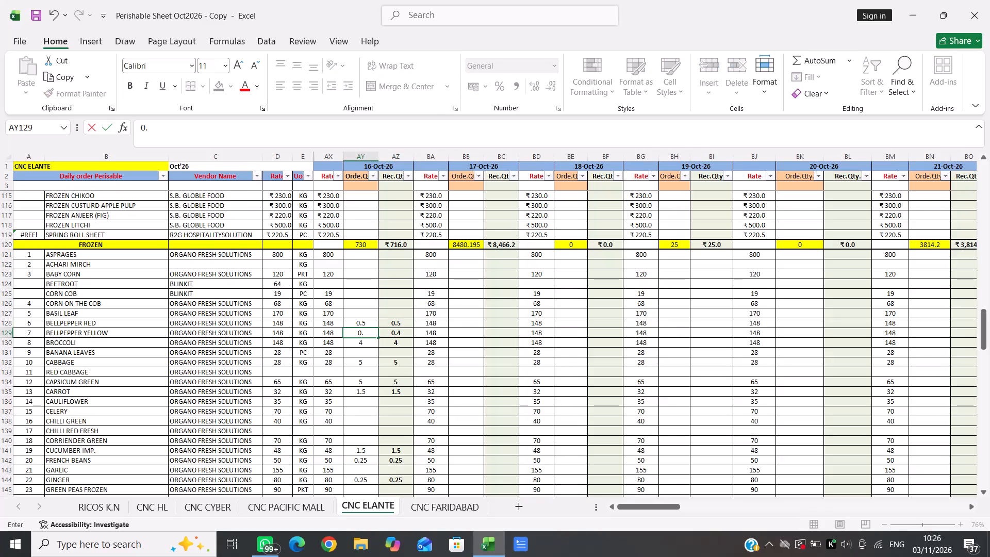
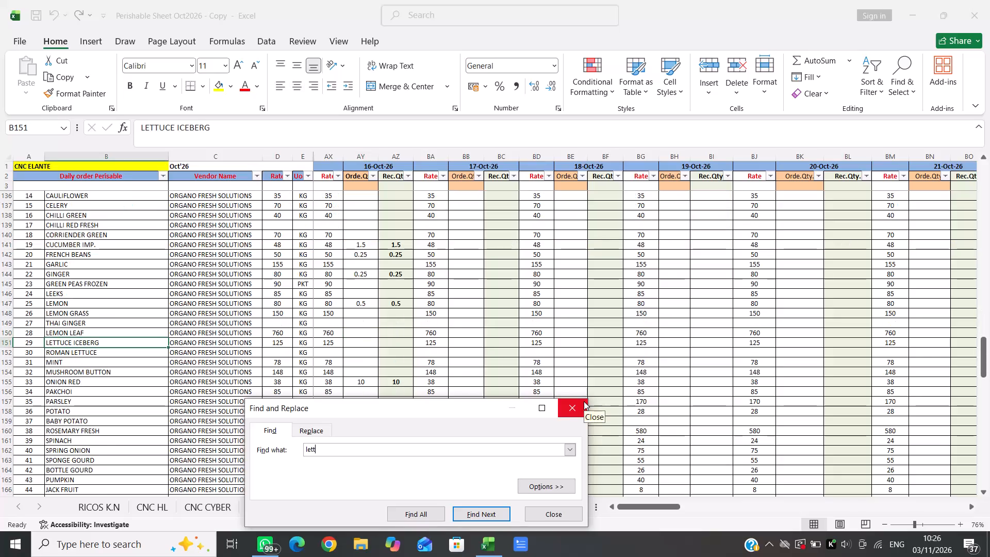
# Enter 1.5 as the 16-Oct-26 order quantity for LETTUCE ICEBERG.
pyautogui.click(579, 406)
pyautogui.press('Right')
pyautogui.press('Right')
pyautogui.press('Right')
pyautogui.press('Right')
pyautogui.press('Right')
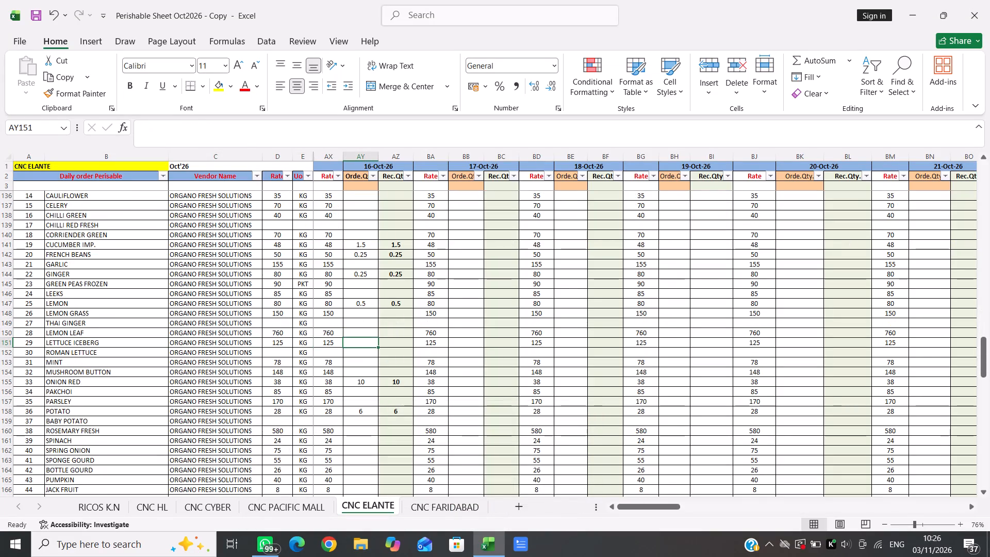
pyautogui.write('1.5')
pyautogui.press('Right')
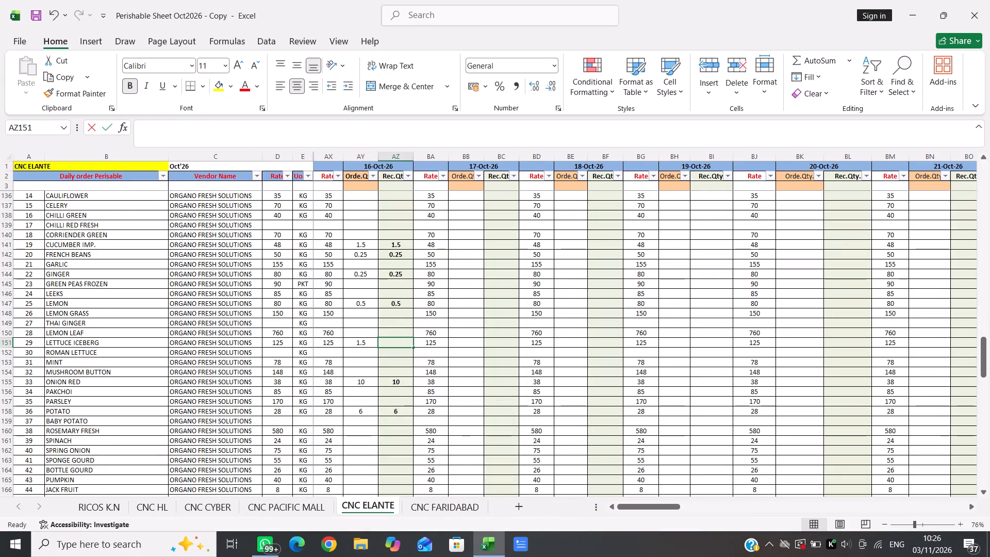
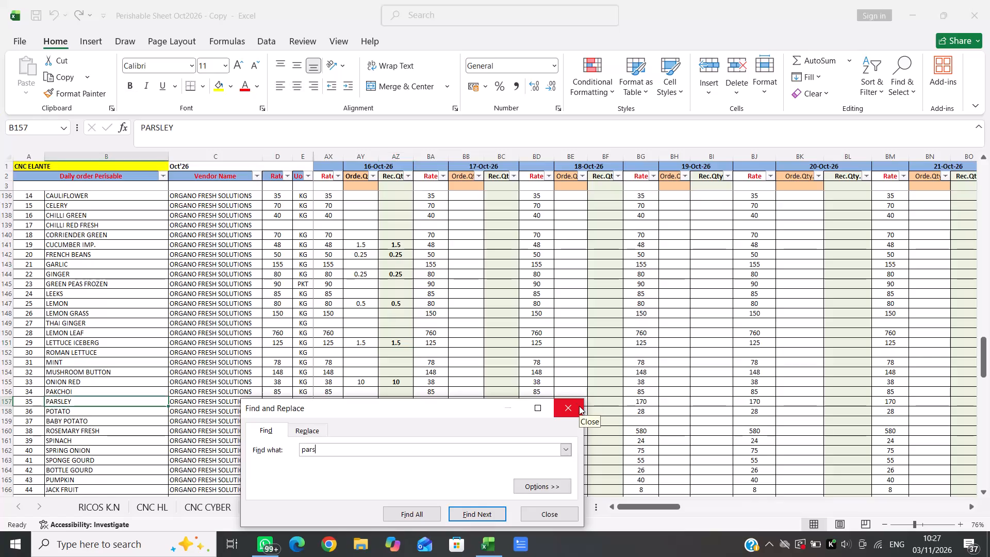
# Enter 0.4 as the 16-Oct-26 order quantity for PARSLEY.
pyautogui.click(565, 409)
pyautogui.press('Right')
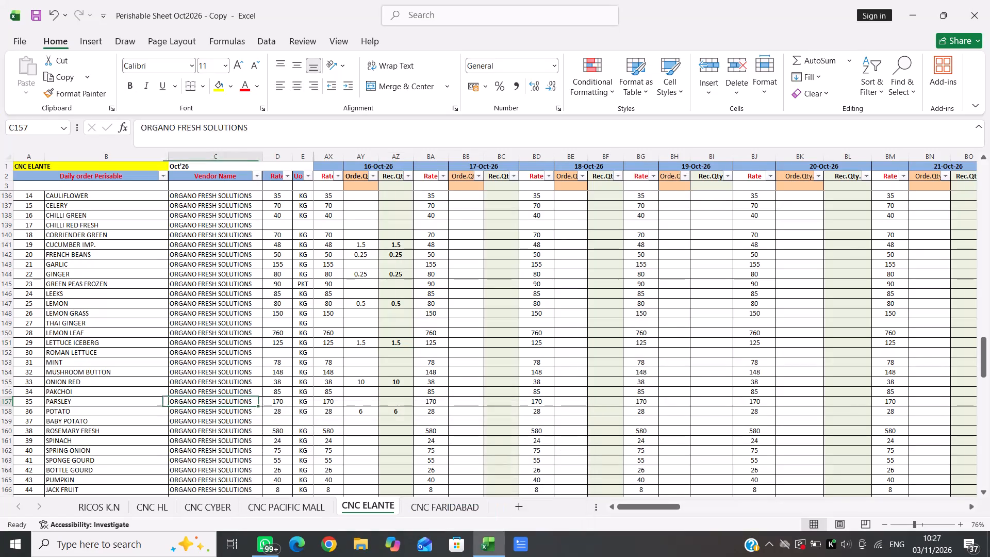
pyautogui.press('Right')
pyautogui.press('Right')
pyautogui.press('Right')
pyautogui.press('Right')
pyautogui.write('0.4')
pyautogui.press('Right')
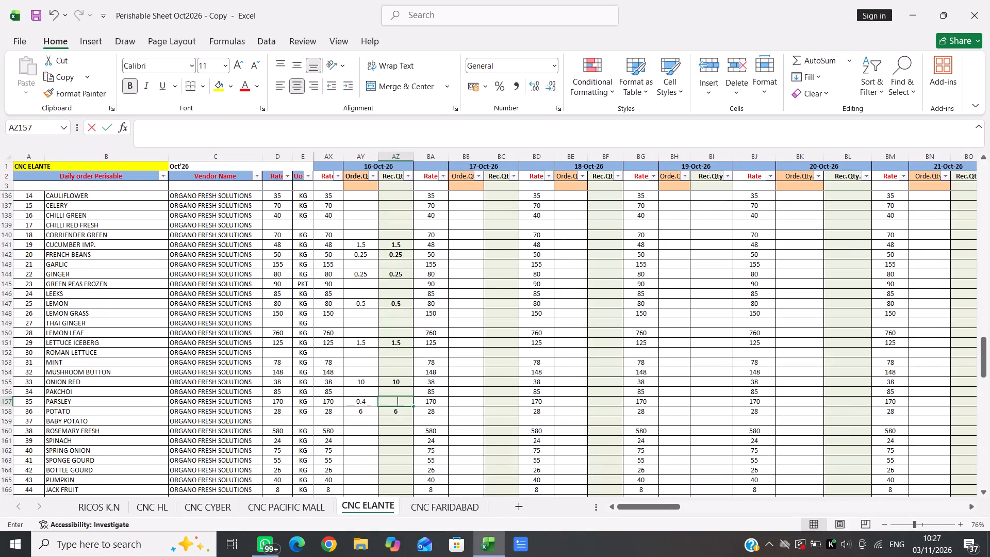
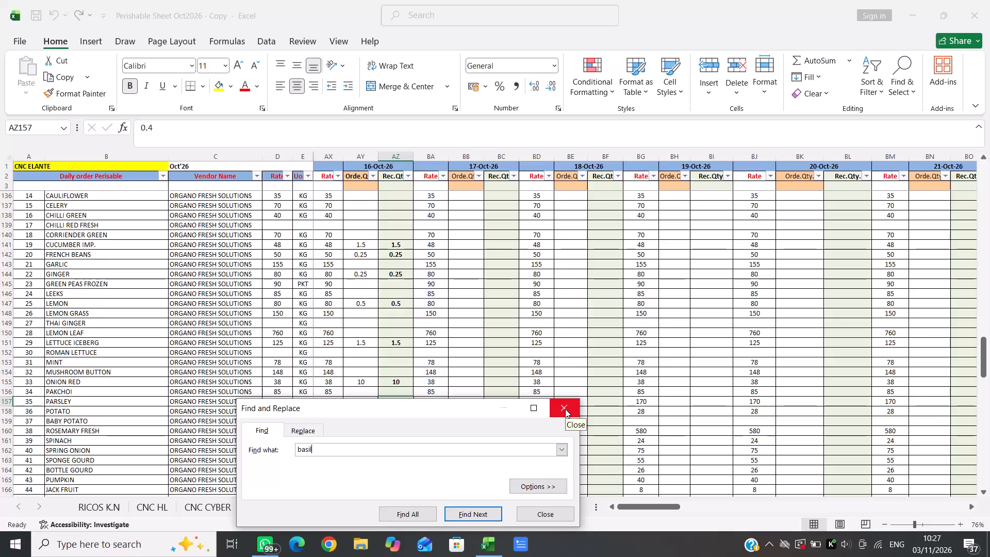
# Search the sheet for basil and move along the BASIL LEAF row towards its 16-Oct-26 quantity cells.
pyautogui.press('Return')
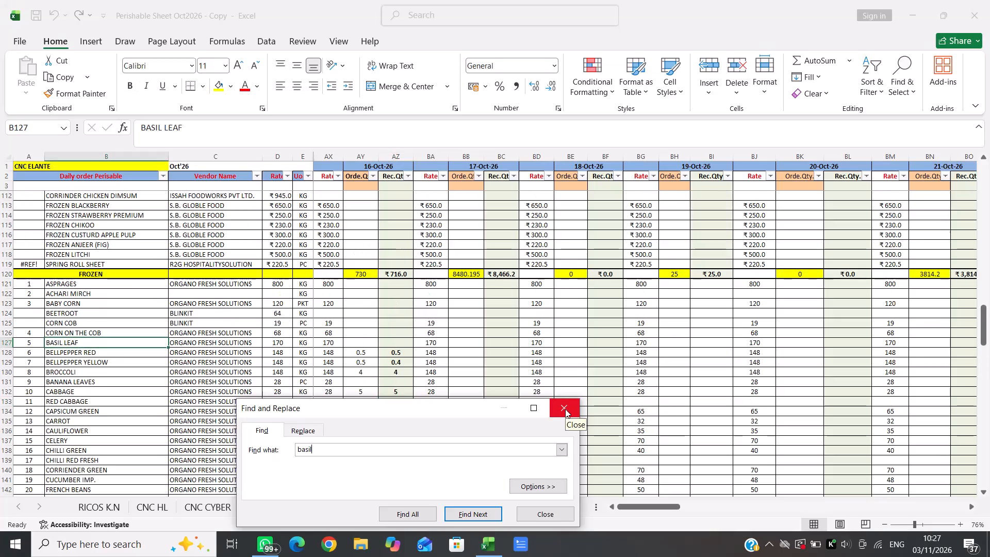
pyautogui.click(565, 409)
pyautogui.press('Right')
pyautogui.press('Right')
pyautogui.press('Right')
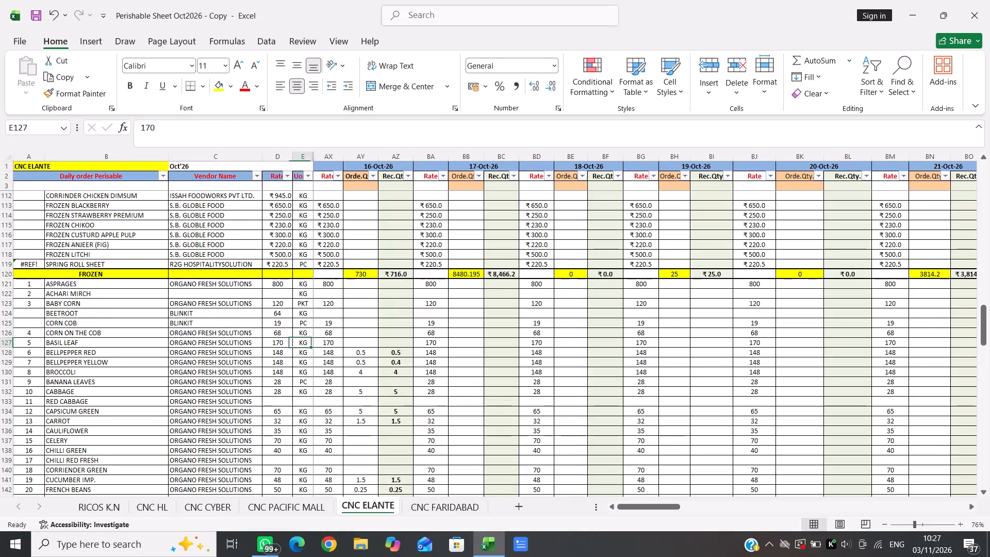
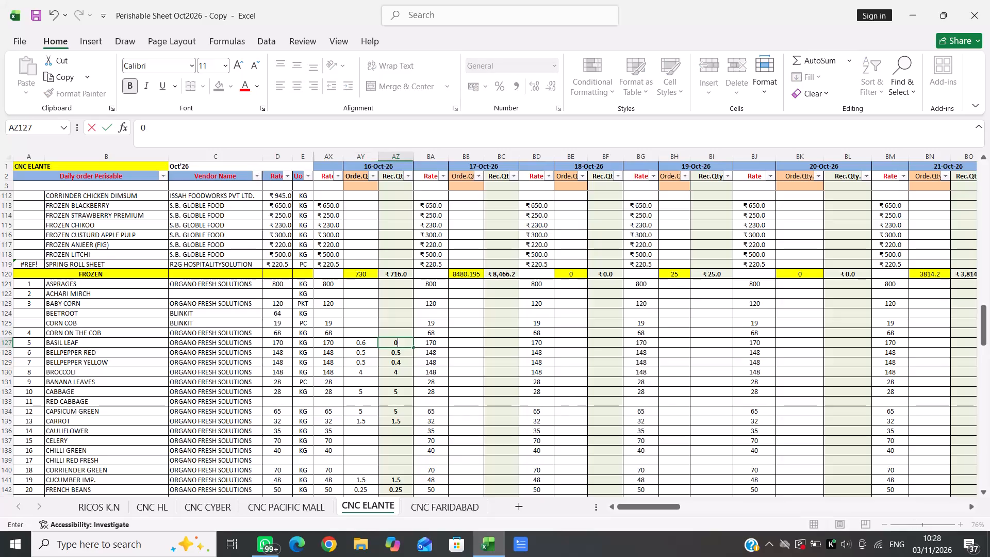
# Search the sheet for "pars" to locate the PARSLEY row.
pyautogui.hotkey('ctrl', 'f')
pyautogui.press('BackSpace')
pyautogui.press('BackSpace')
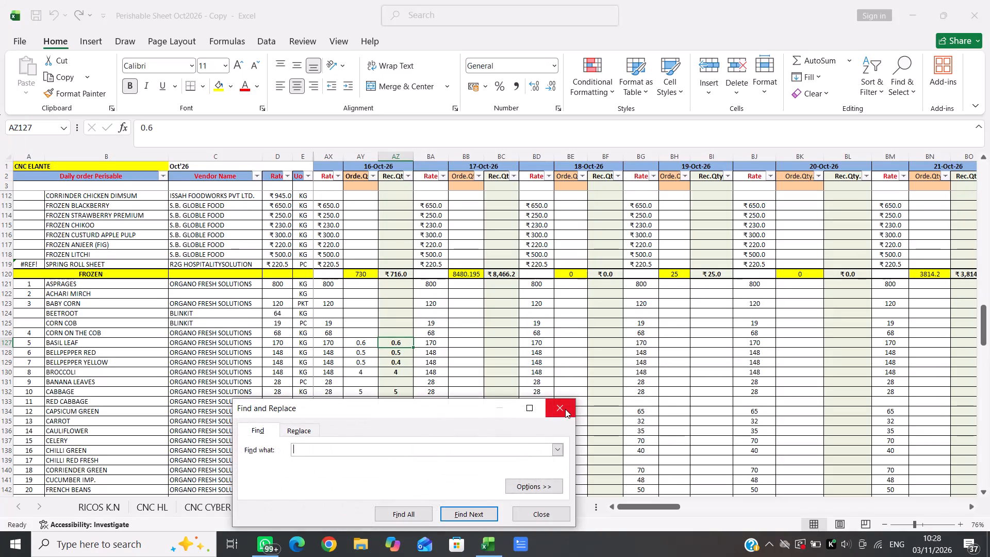
pyautogui.write('pars')
pyautogui.press('Return')
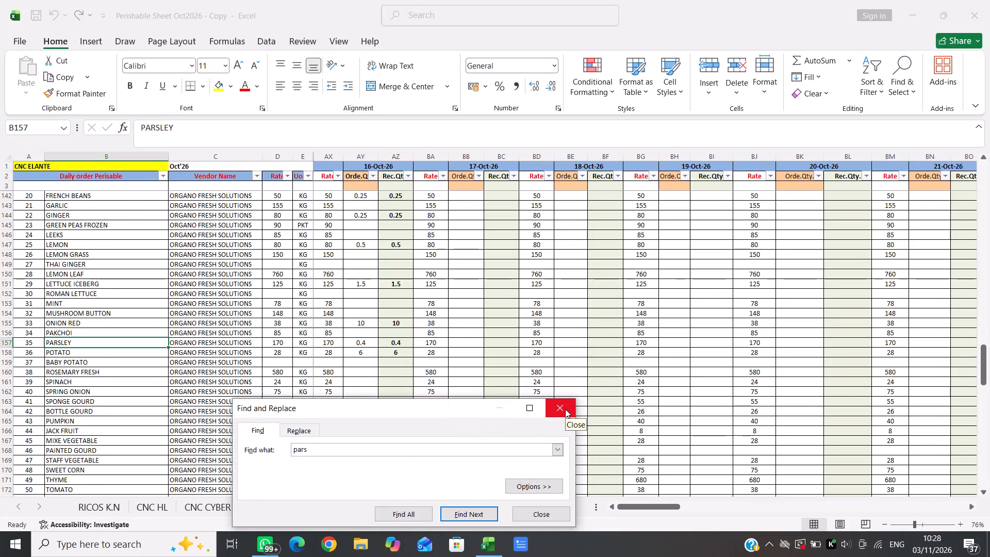
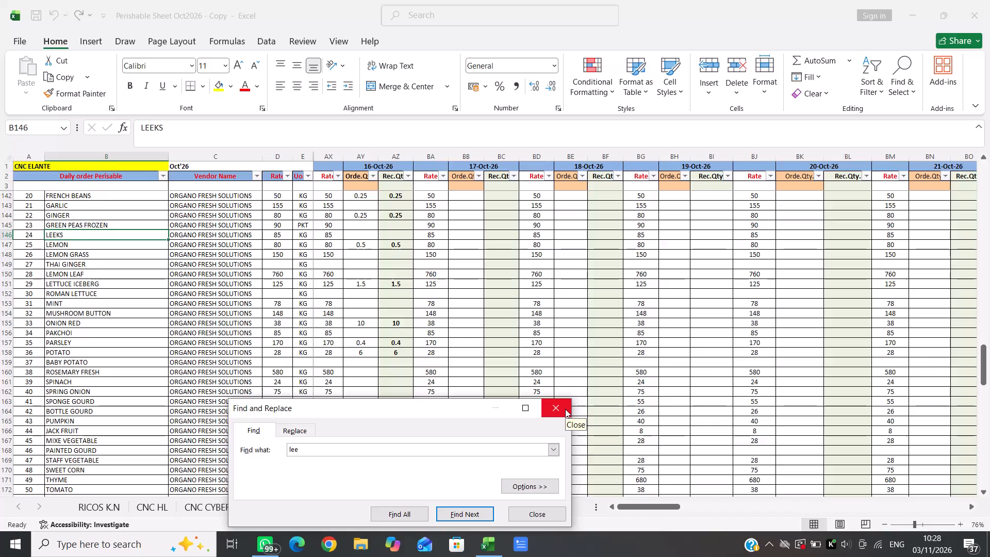
# Enter 0.3 as the order quantity for LEEKS under 16-Oct-26.
pyautogui.press('Right')
pyautogui.press('Right')
pyautogui.press('Right')
pyautogui.click(565, 409)
pyautogui.press('Right')
pyautogui.press('Right')
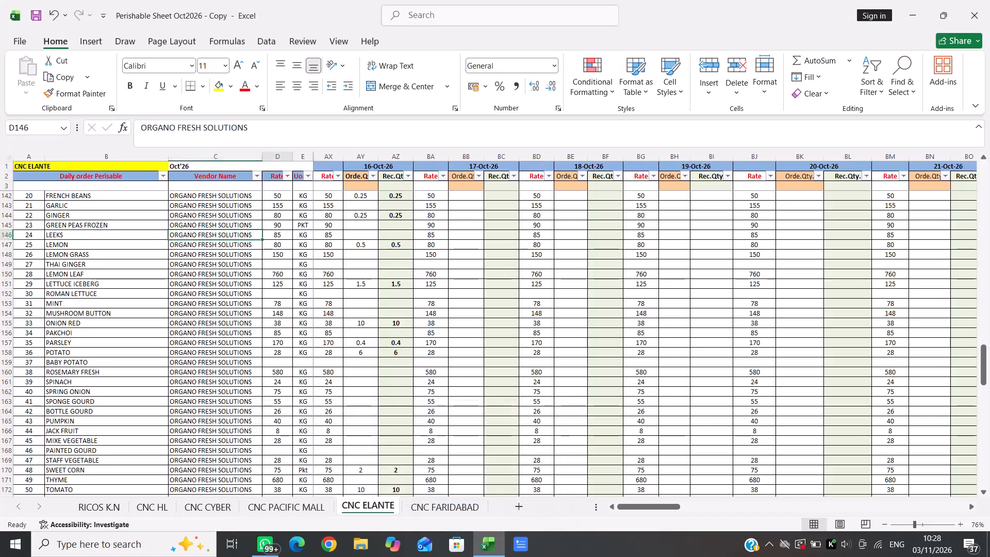
pyautogui.press('Right')
pyautogui.press('Right')
pyautogui.press('Right')
pyautogui.write('0.3')
pyautogui.press('Right')
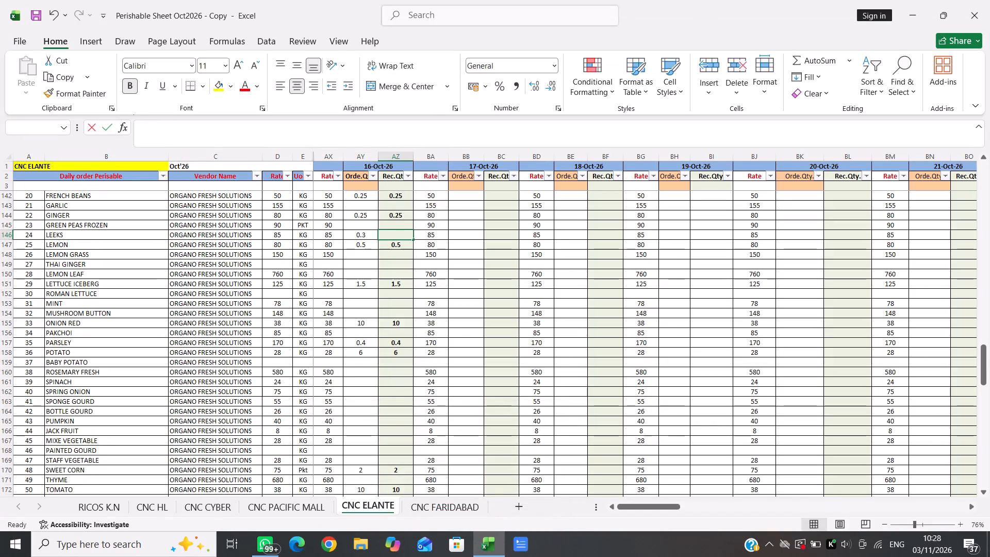
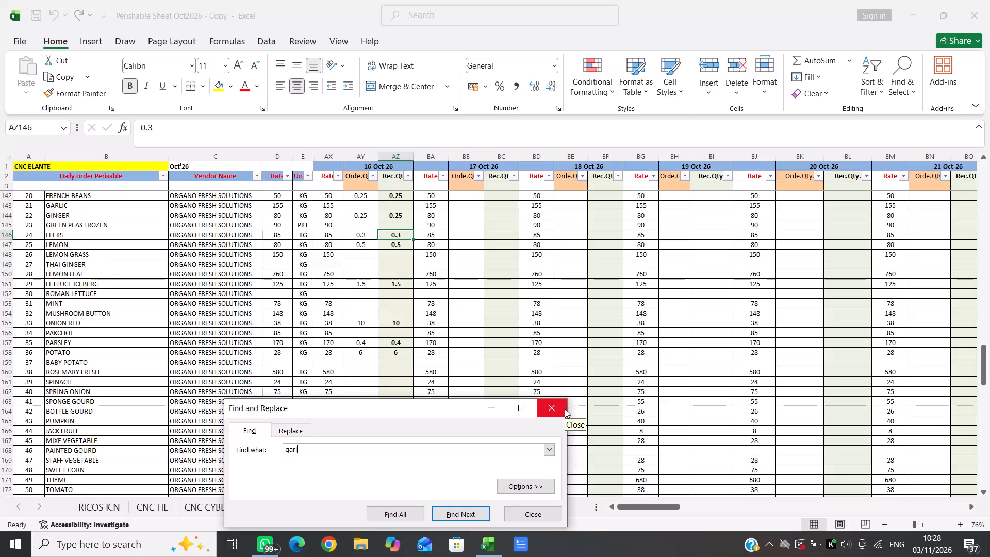
# Find the GARLIC row and enter 2 as its order quantity under 16-Oct-26.
pyautogui.press('Return')
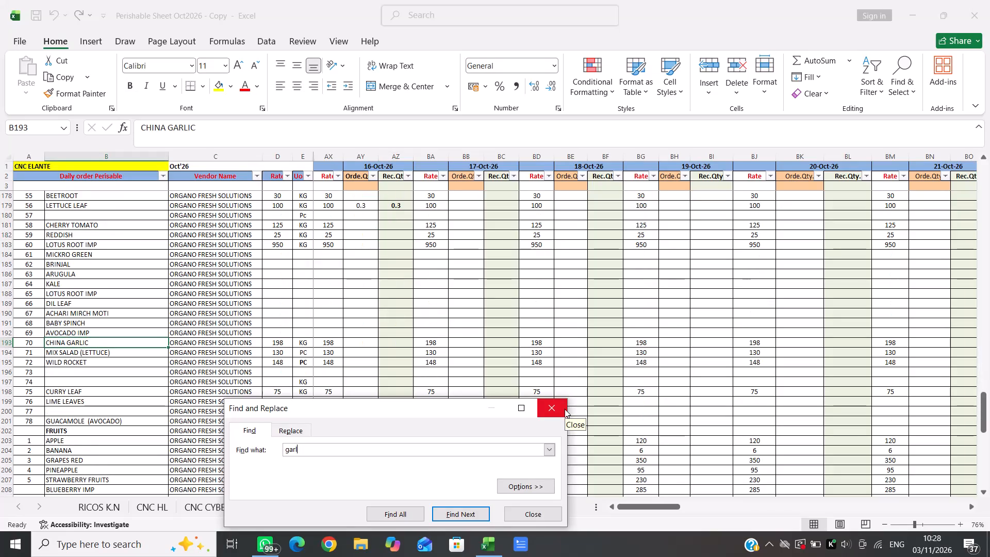
pyautogui.press('Return')
pyautogui.press('Return')
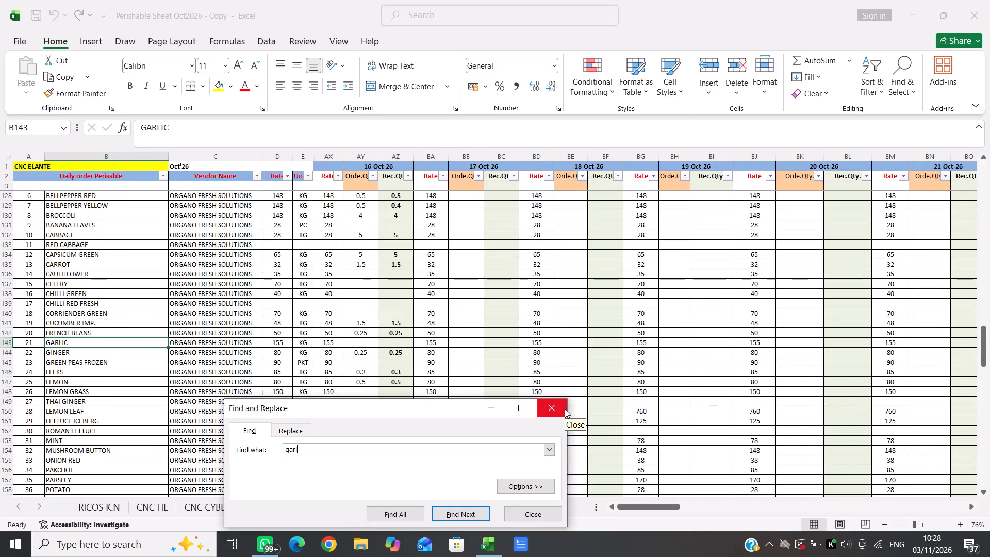
pyautogui.click(565, 409)
pyautogui.press('Right')
pyautogui.press('Right')
pyautogui.press('Right')
pyautogui.press('Right')
pyautogui.press('Right')
pyautogui.press('2')
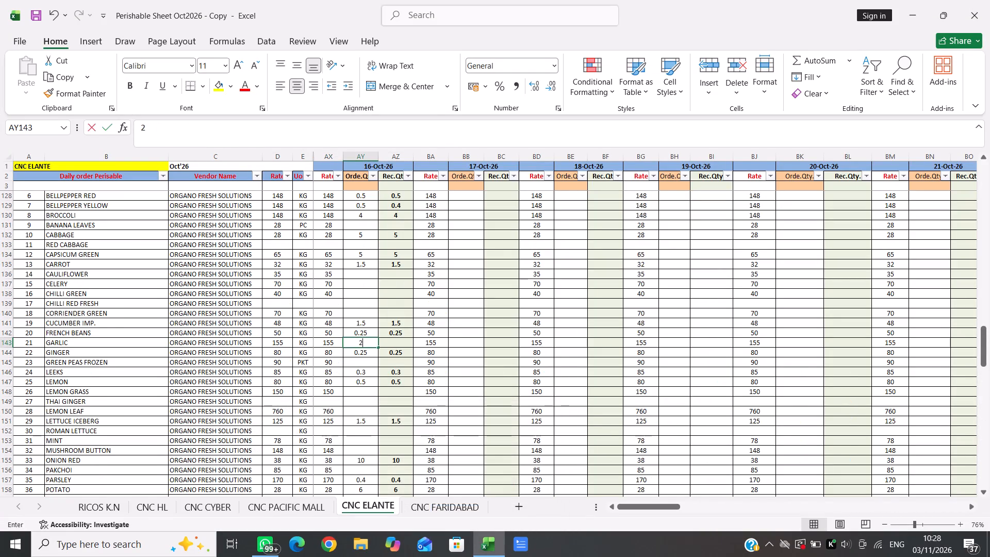
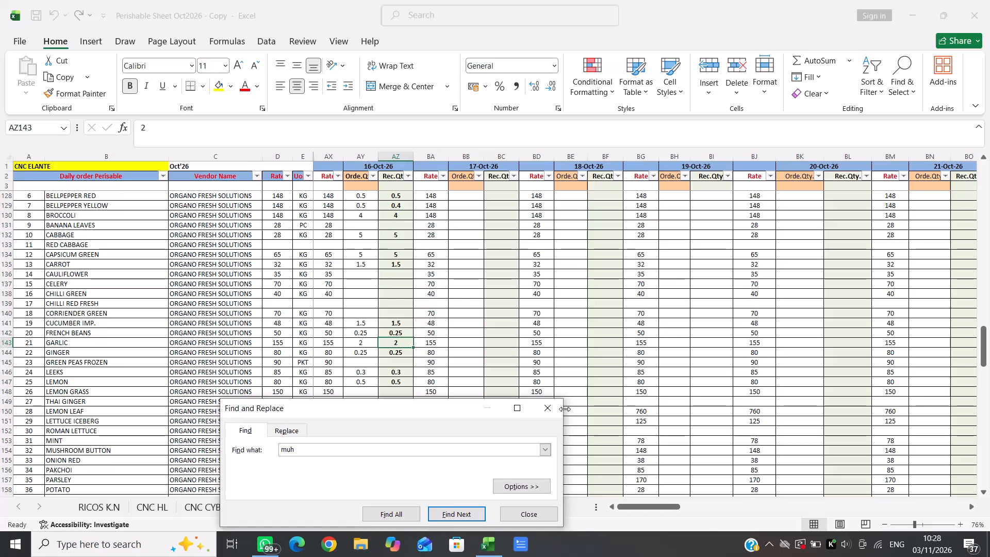
# Search for "mus" to find the MUSHROOM BUTTON row and enter 4 as its order quantity under 16-Oct-26.
pyautogui.press('BackSpace')
pyautogui.press('s')
pyautogui.press('Return')
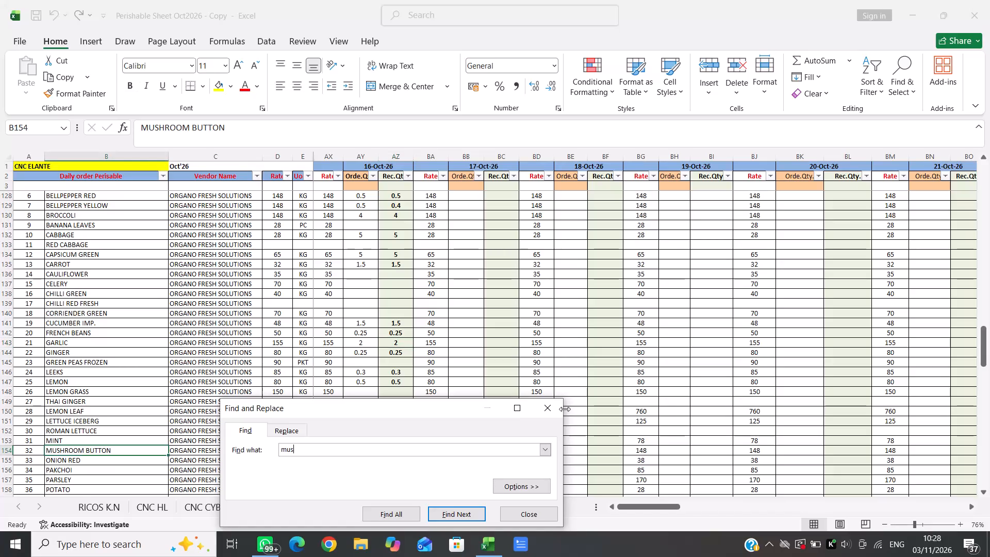
pyautogui.click(553, 410)
pyautogui.press('Right')
pyautogui.press('Right')
pyautogui.press('Right')
pyautogui.press('Right')
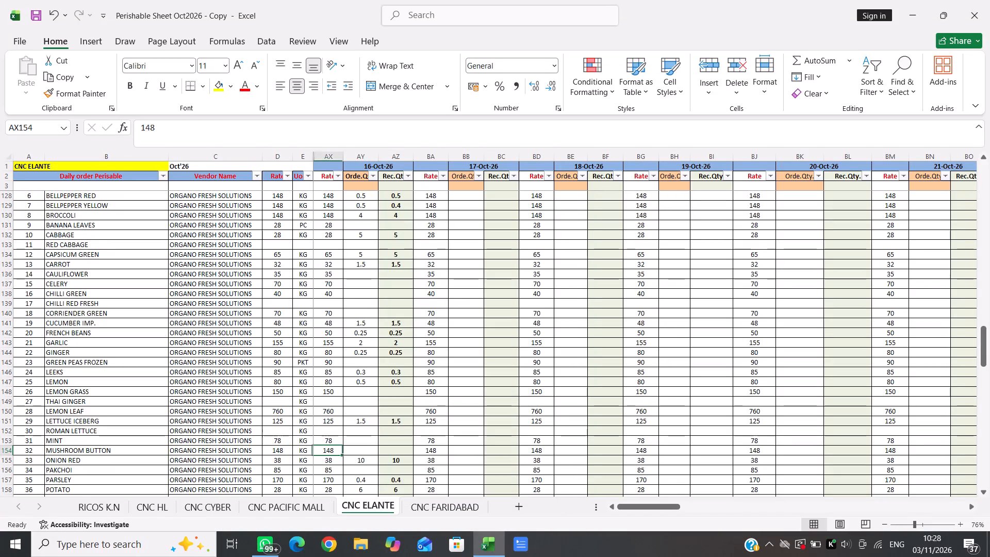
pyautogui.press('Right')
pyautogui.press('4')
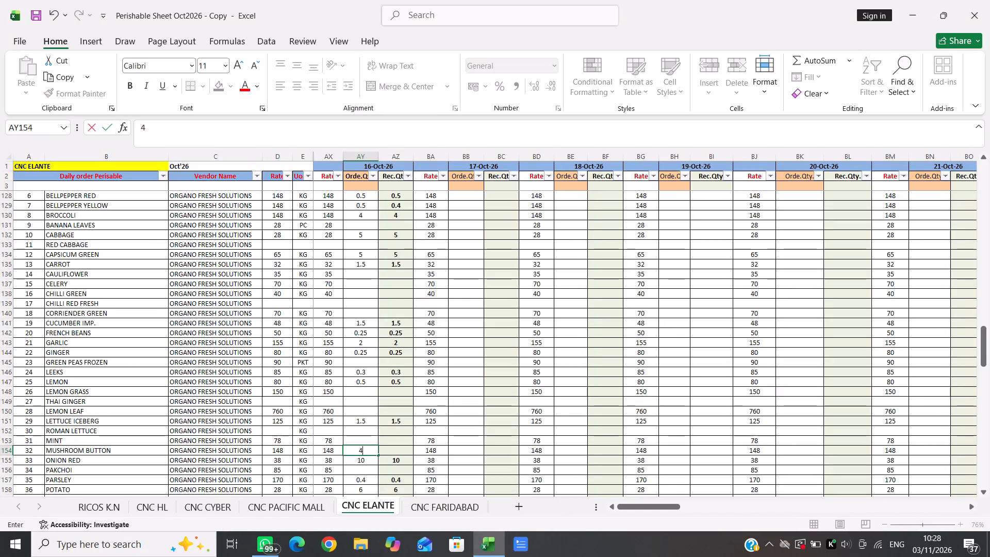
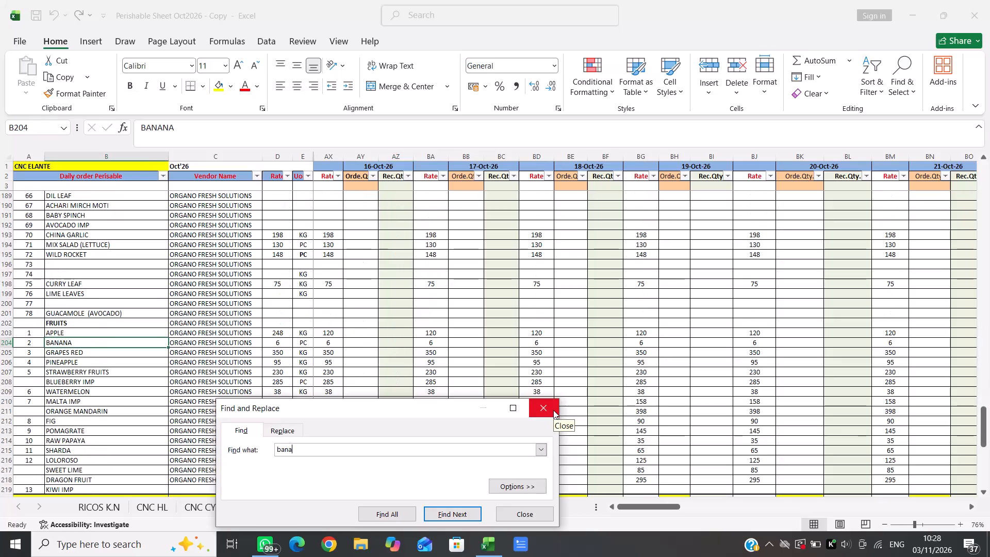
# Close the search and enter 2 as the order quantity for BANANA under 16-Oct-26.
pyautogui.click(553, 410)
pyautogui.press('Right')
pyautogui.press('Right')
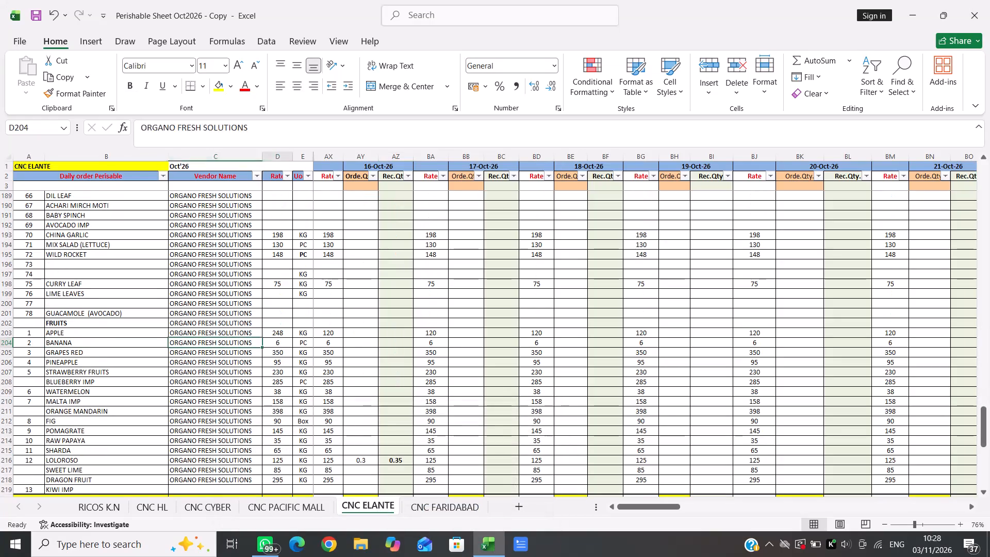
pyautogui.press('Right')
pyautogui.press('Right')
pyautogui.press('Right')
pyautogui.press('2')
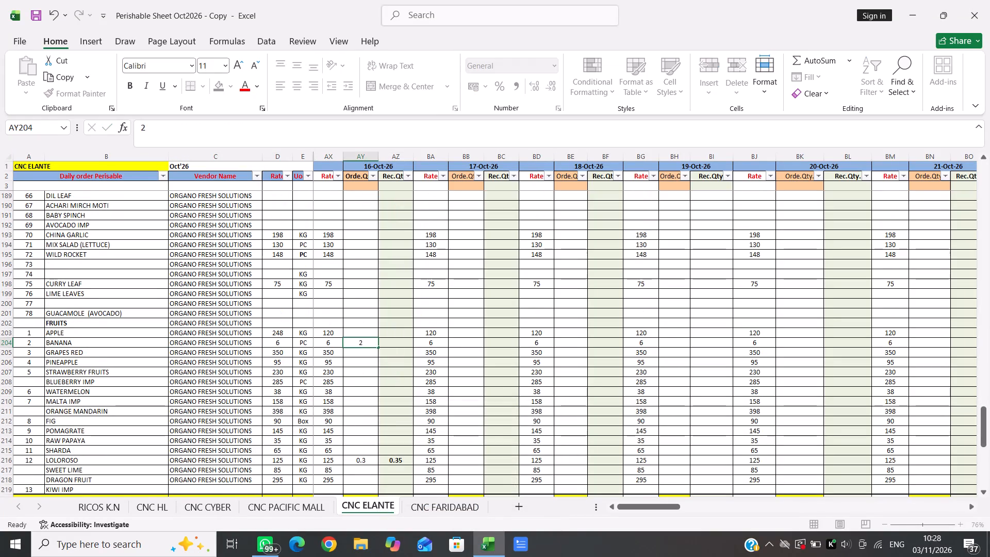
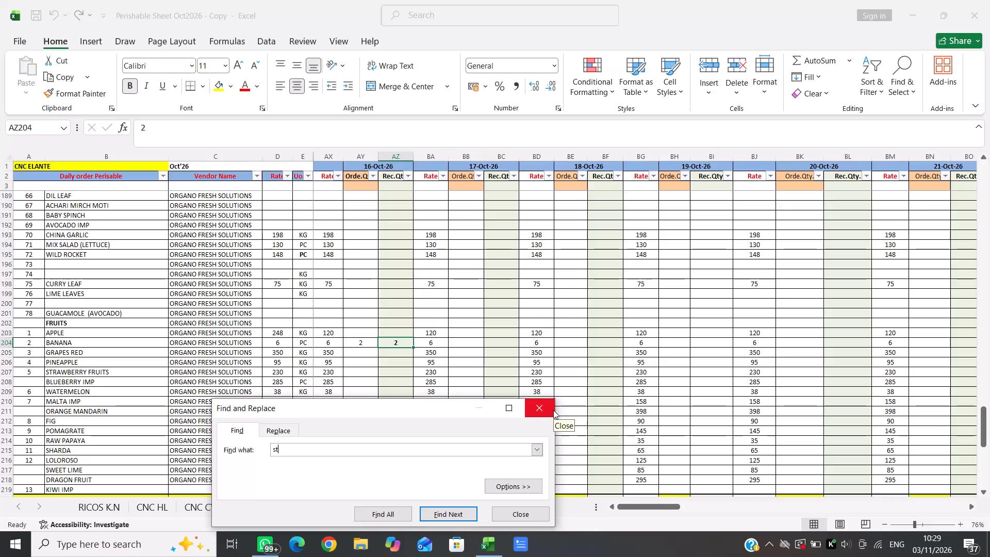
# Search the sheet for "staff" and move along the STAFF VEGETABLE row towards its 16-Oct-26 order quantity.
pyautogui.press('Return')
pyautogui.press('Return')
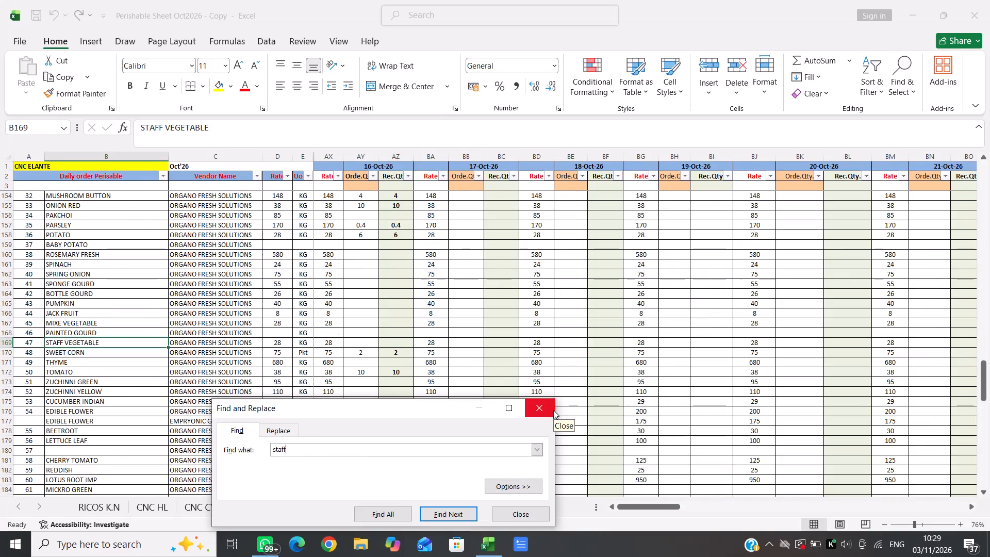
pyautogui.click(553, 410)
pyautogui.press('Right')
pyautogui.press('Right')
pyautogui.press('Right')
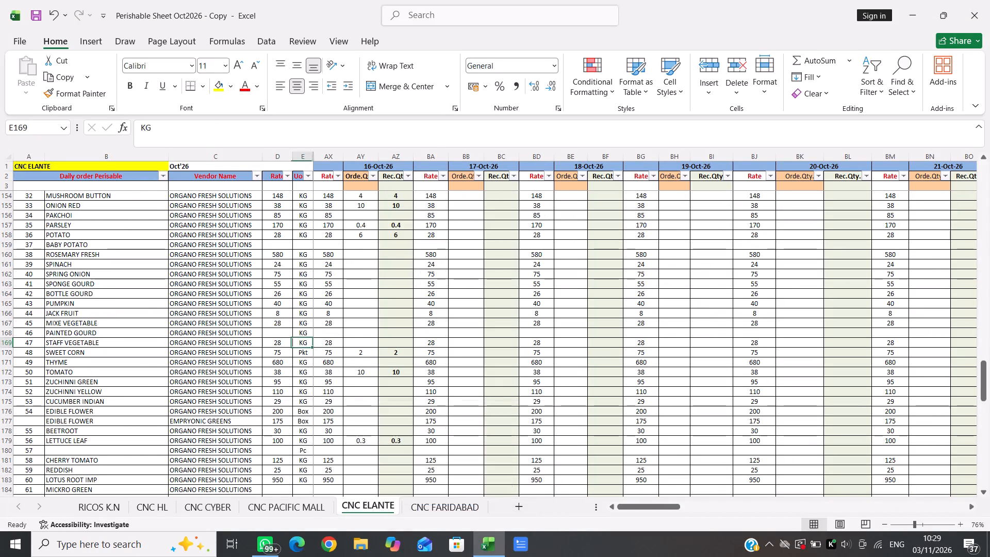
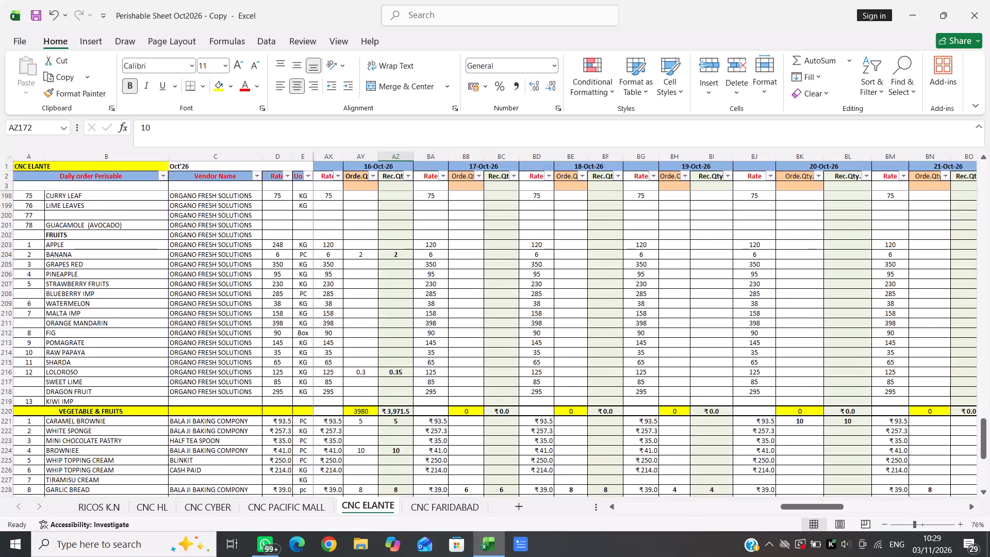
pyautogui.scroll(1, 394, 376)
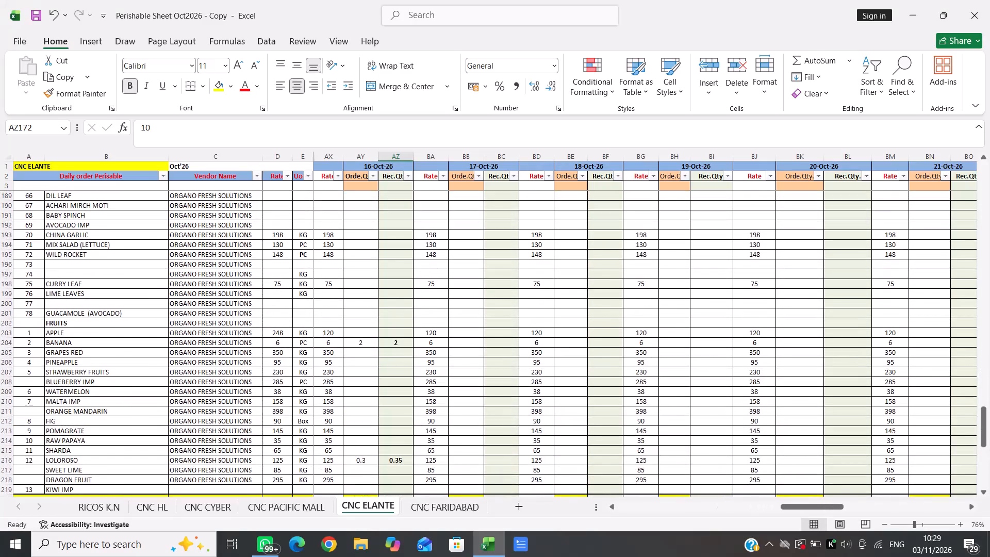
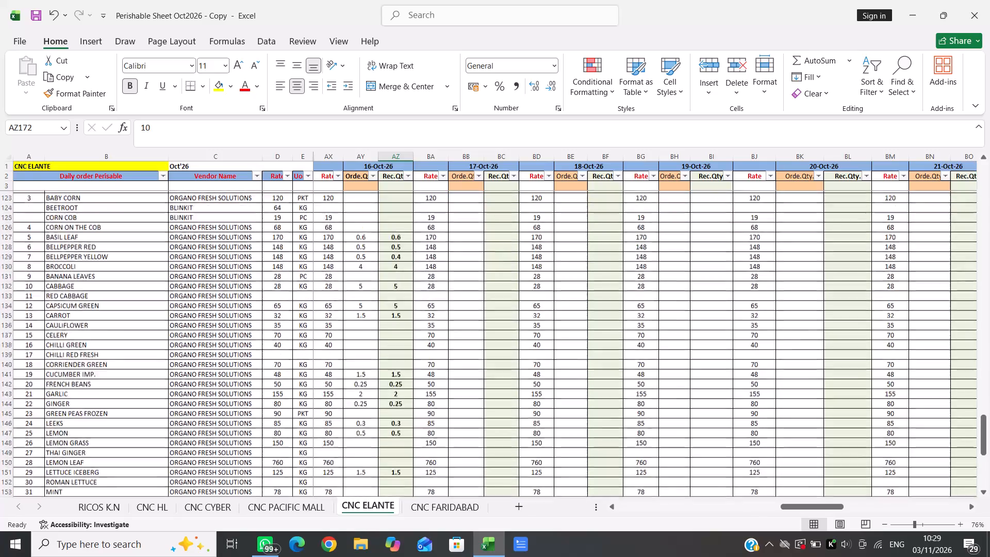
# Select the 16-Oct-26 received quantities from Corn on the Cob through Dragon Fruit to check their count and sum.
pyautogui.scroll(-1, 415, 286)
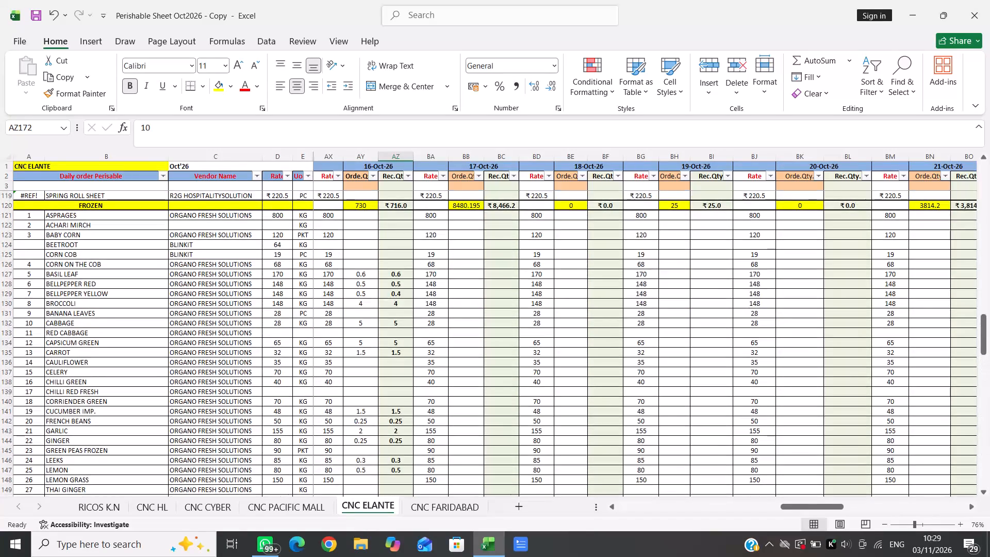
pyautogui.click(391, 263)
pyautogui.hotkey('shift', 'Down')
pyautogui.hotkey('shift', 'Down')
pyautogui.hotkey('shift', 'Down')
pyautogui.hotkey('shift', 'Down')
pyautogui.hotkey('shift', 'Down')
pyautogui.hotkey('shift', 'Down')
pyautogui.hotkey('shift', 'Down')
pyautogui.hotkey('shift', 'Down')
pyautogui.hotkey('shift', 'Down')
pyautogui.hotkey('shift', 'Down')
pyautogui.hotkey('shift', 'Down')
pyautogui.hotkey('shift', 'Down')
pyautogui.hotkey('shift', 'Down')
pyautogui.hotkey('shift', 'Down')
pyautogui.hotkey('shift', 'Down')
pyautogui.hotkey('shift', 'Down')
pyautogui.hotkey('shift', 'Down')
pyautogui.hotkey('shift', 'Down')
pyautogui.hotkey('shift', 'Down')
pyautogui.hotkey('shift', 'Down')
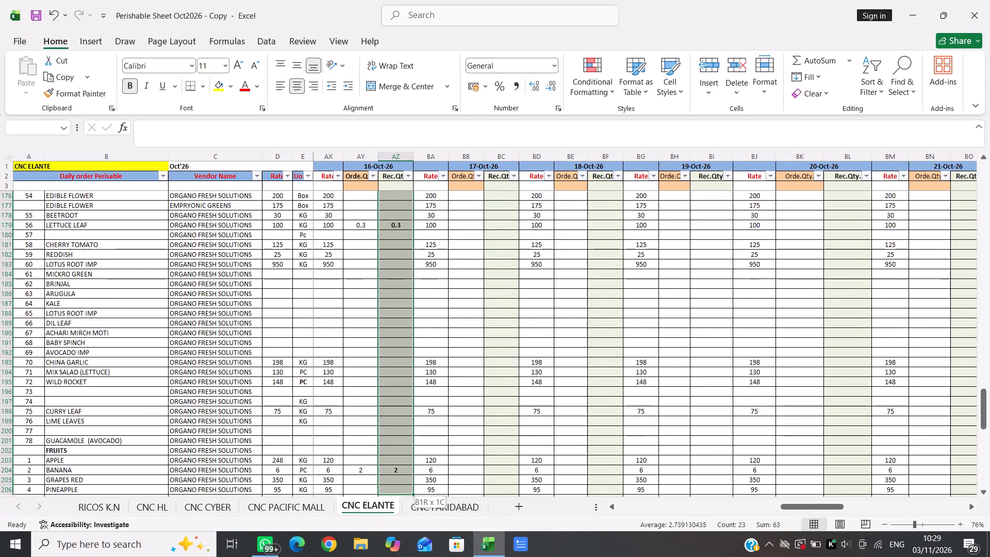
pyautogui.hotkey('shift', 'Up')
pyautogui.hotkey('shift', 'Up')
pyautogui.hotkey('shift', 'Up')
pyautogui.hotkey('shift', 'Up')
pyautogui.hotkey('shift', 'Up')
pyautogui.hotkey('shift', 'Up')
pyautogui.hotkey('shift', 'Up')
pyautogui.hotkey('shift', 'Up')
pyautogui.hotkey('shift', 'Up')
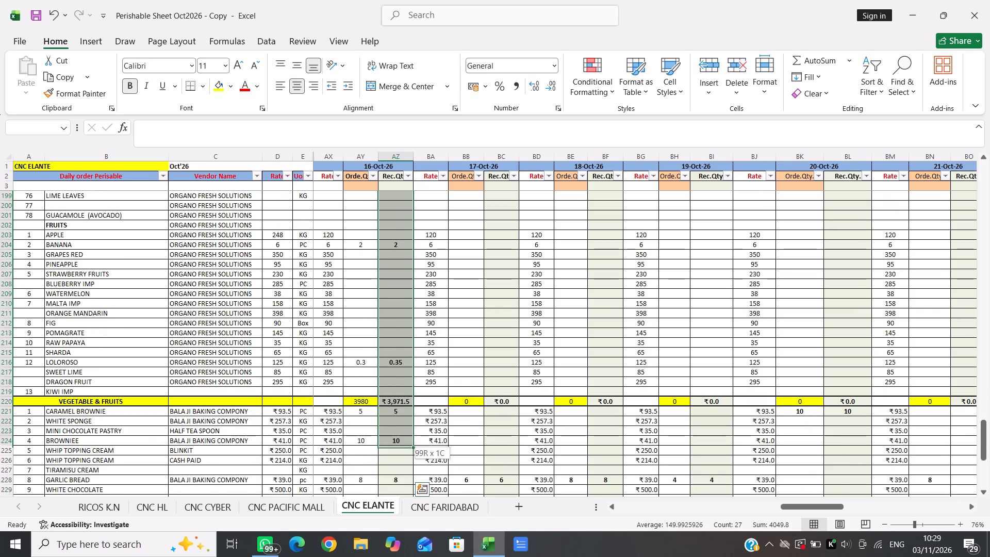
pyautogui.hotkey('shift', 'Up')
pyautogui.hotkey('shift', 'Up')
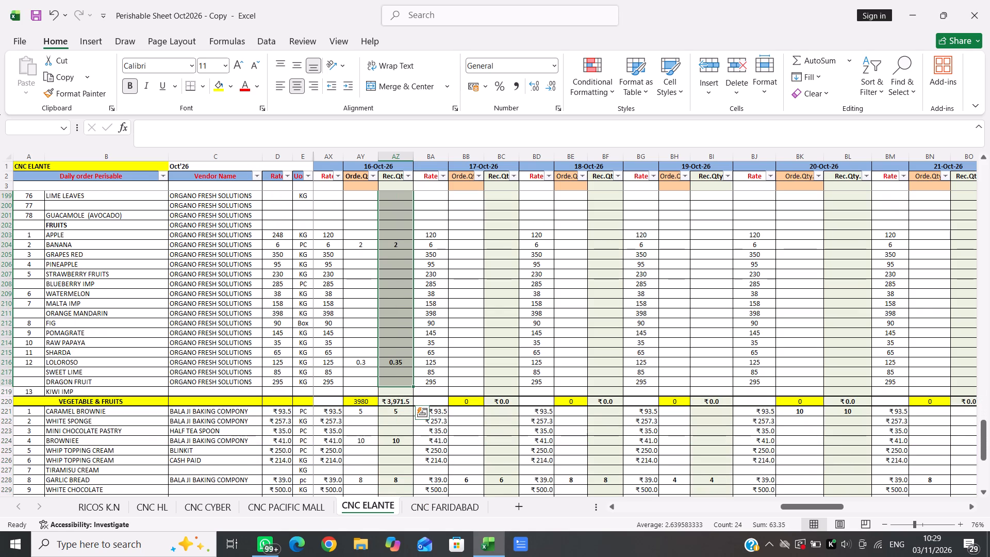
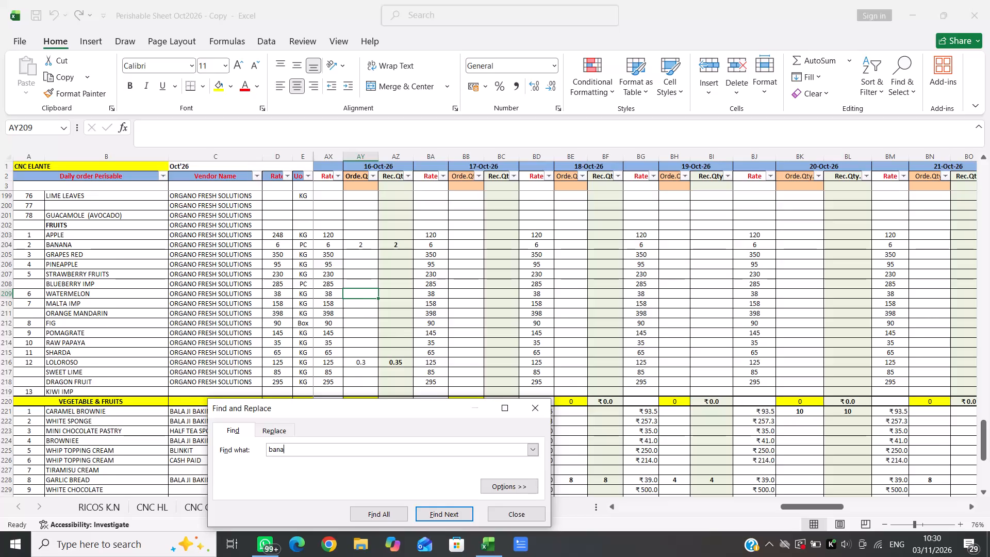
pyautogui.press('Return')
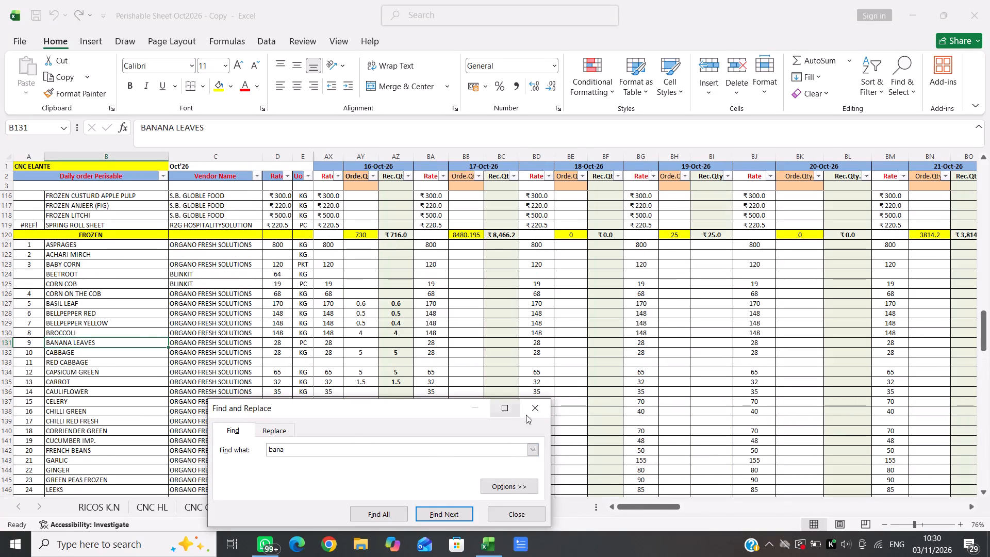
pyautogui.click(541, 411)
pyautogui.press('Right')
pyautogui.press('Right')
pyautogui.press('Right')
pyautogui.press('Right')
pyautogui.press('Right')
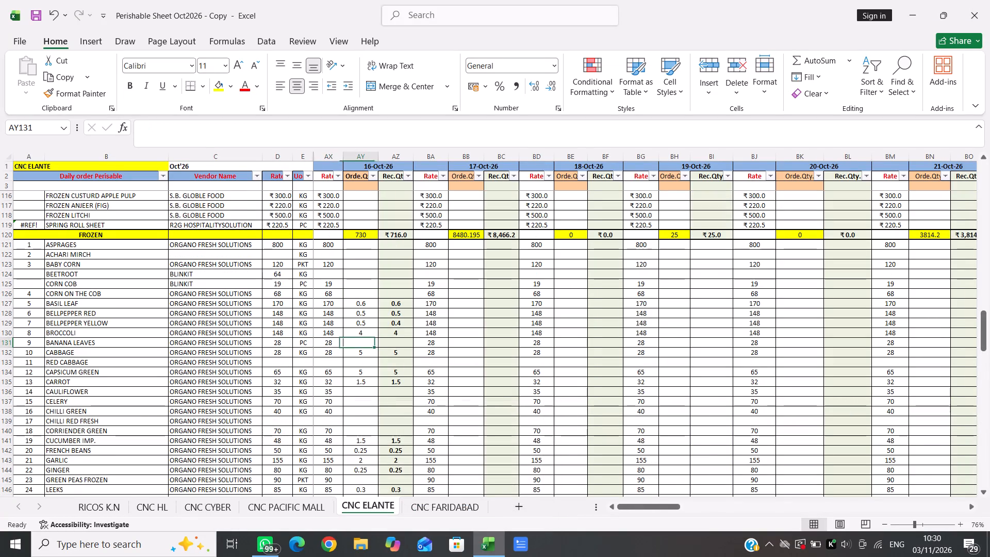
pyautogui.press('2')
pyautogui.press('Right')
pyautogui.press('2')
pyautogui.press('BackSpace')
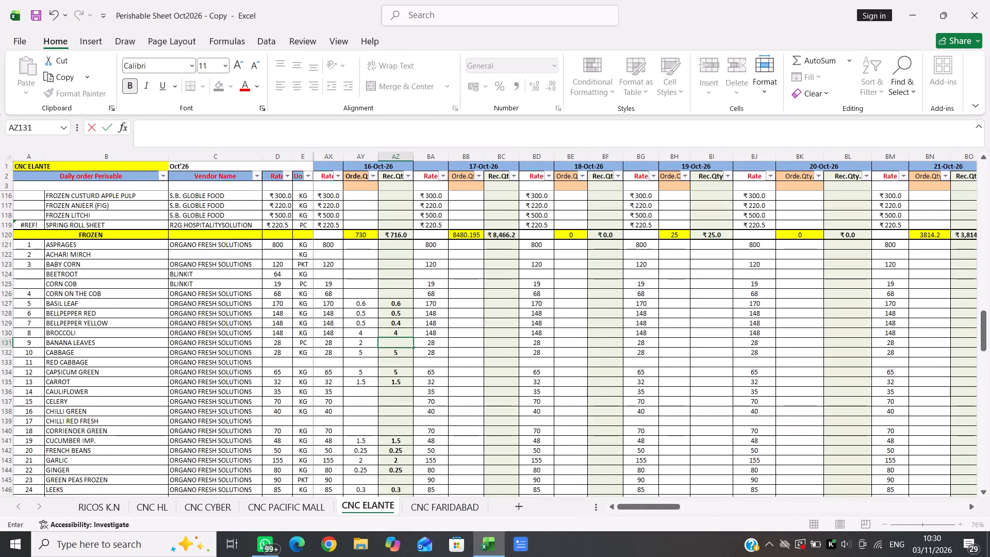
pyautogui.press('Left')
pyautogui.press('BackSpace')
# Find the Banana item under Fruits using the search text "bana" and select its 16-Oct-26 order quantity.
pyautogui.hotkey('ctrl', 'g')
pyautogui.hotkey('ctrl', 'f')
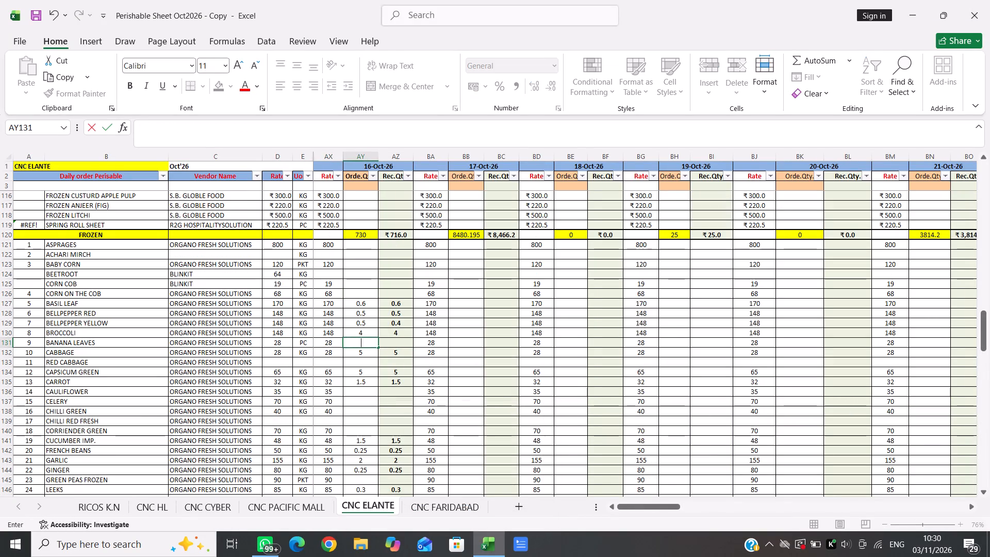
pyautogui.press('Return')
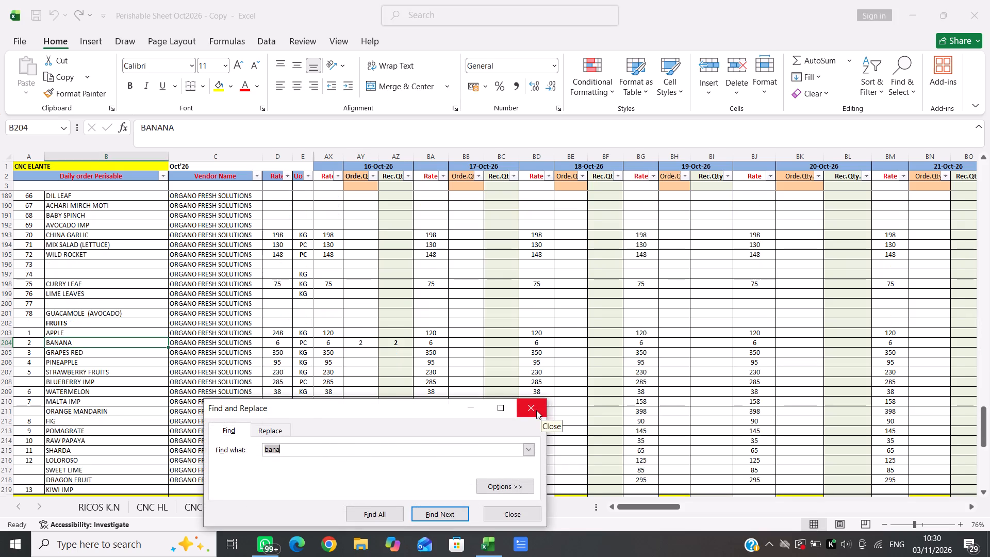
pyautogui.click(536, 410)
pyautogui.press('Right')
pyautogui.press('Right')
pyautogui.press('Right')
pyautogui.press('Right')
pyautogui.press('Right')
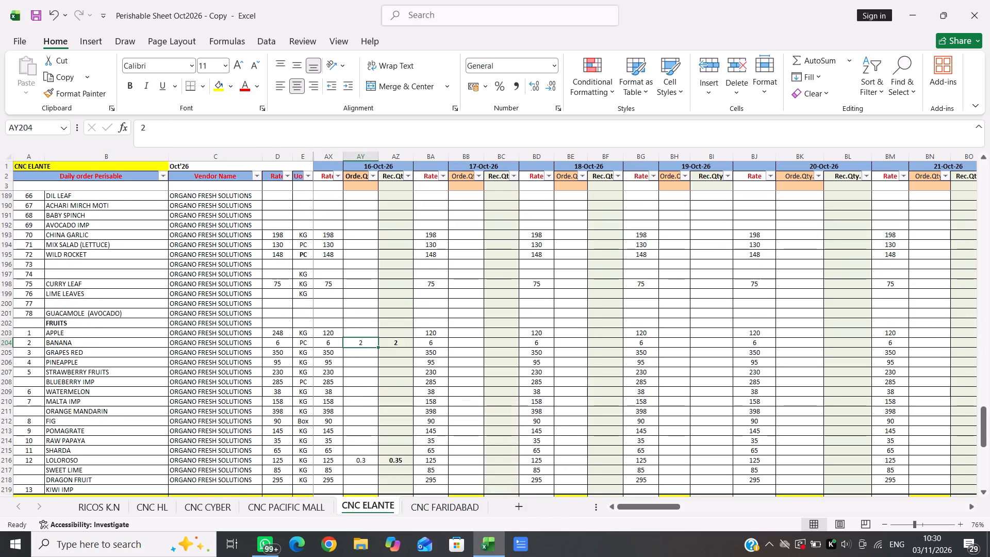
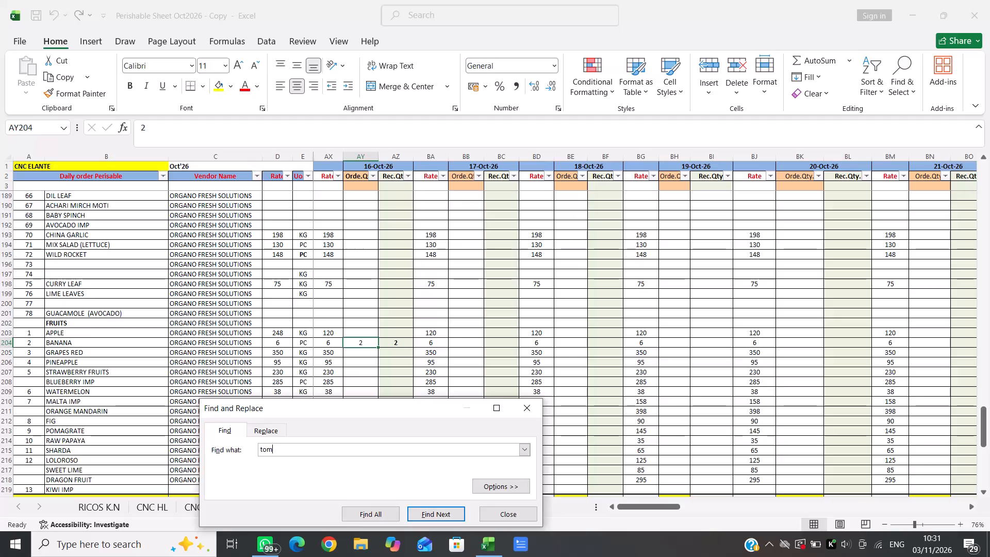
# Find the Tomato item using the search text "tomat" and select its 16-Oct-26 order quantity.
pyautogui.press('Return')
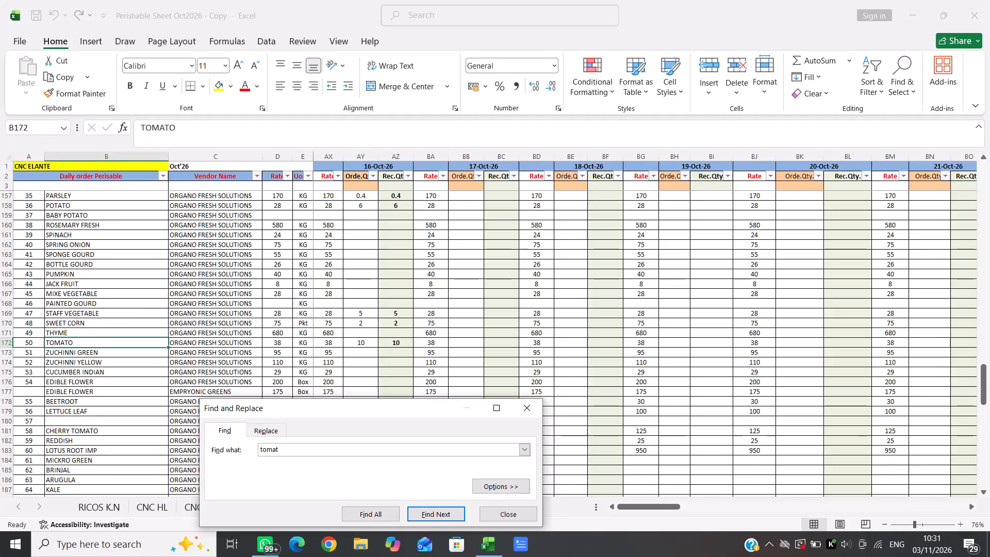
pyautogui.click(526, 411)
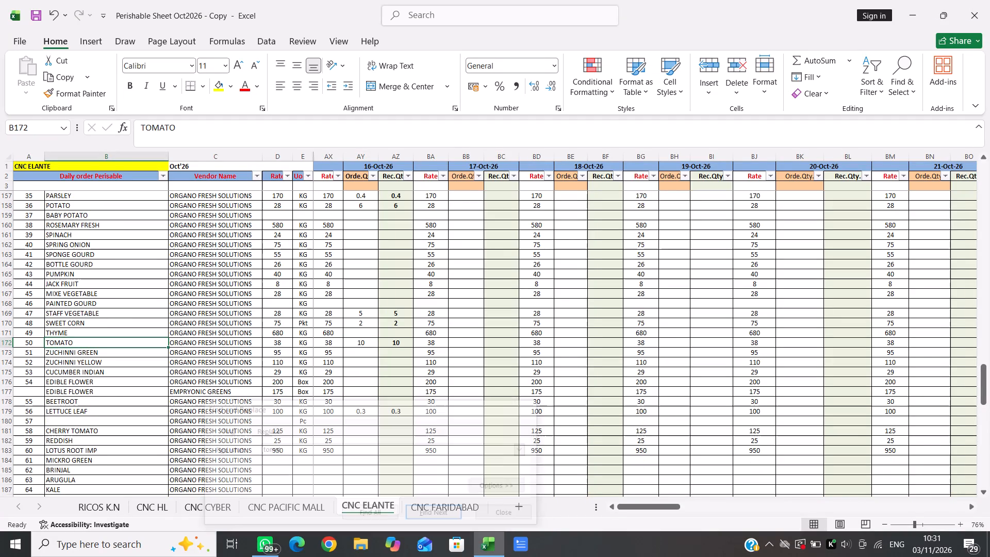
pyautogui.press('Right')
pyautogui.press('Right')
pyautogui.press('Right')
pyautogui.press('Right')
pyautogui.press('Right')
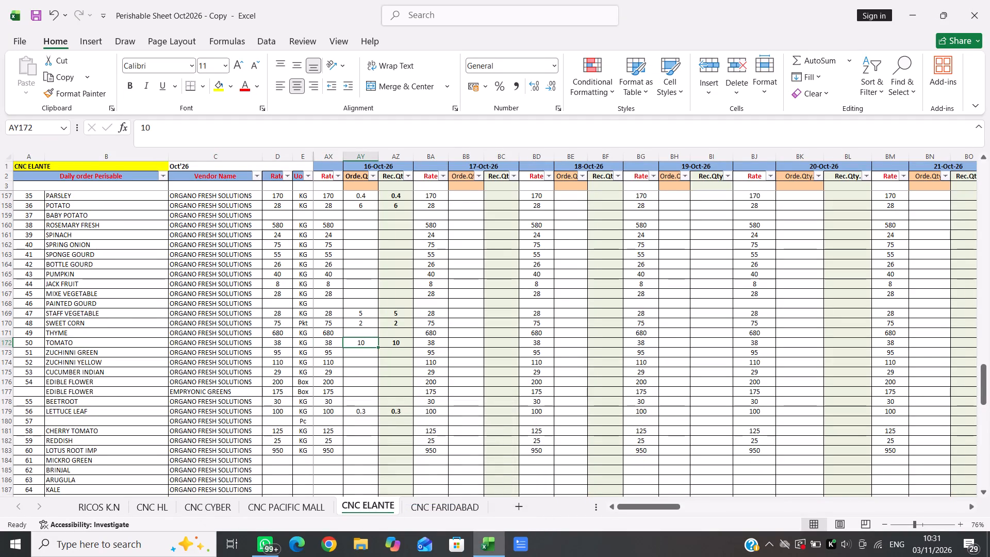
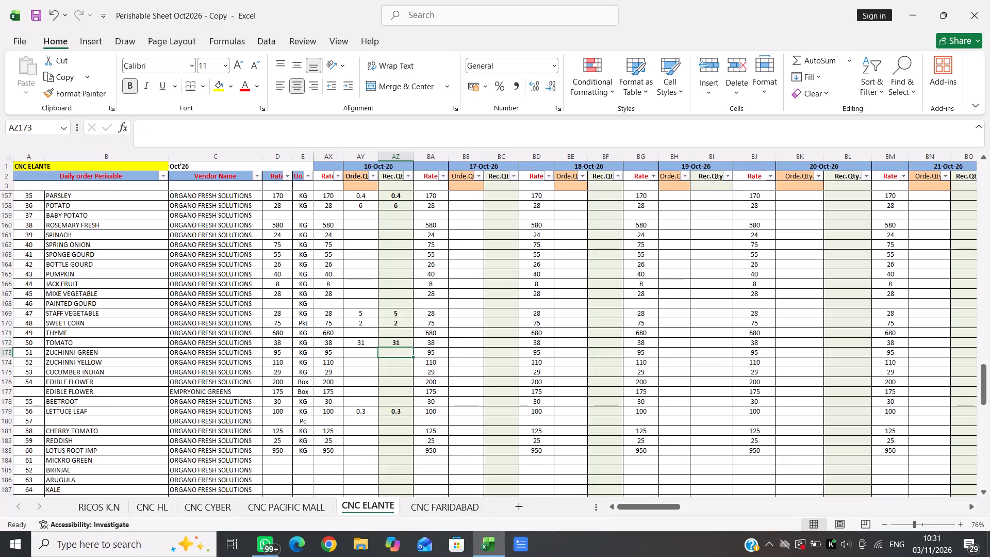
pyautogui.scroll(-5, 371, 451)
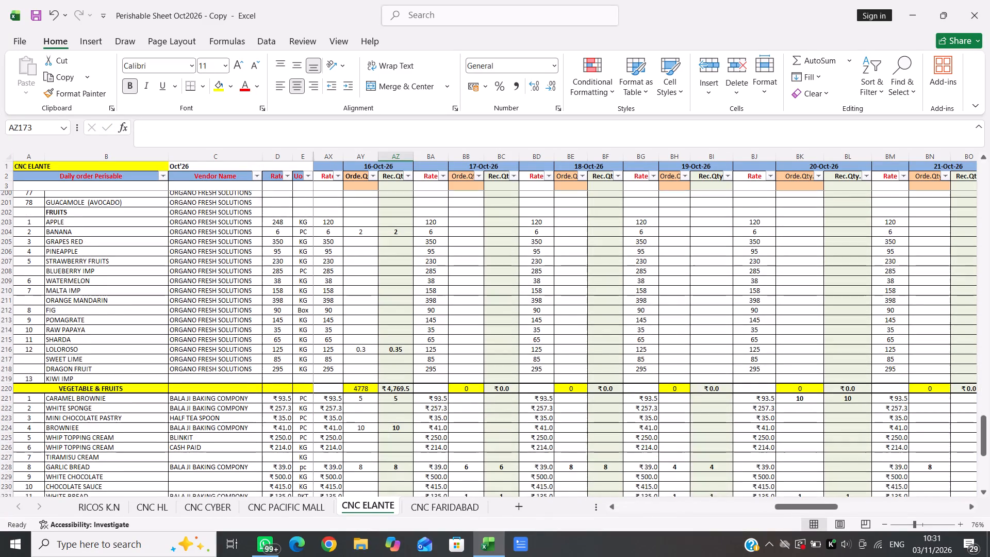
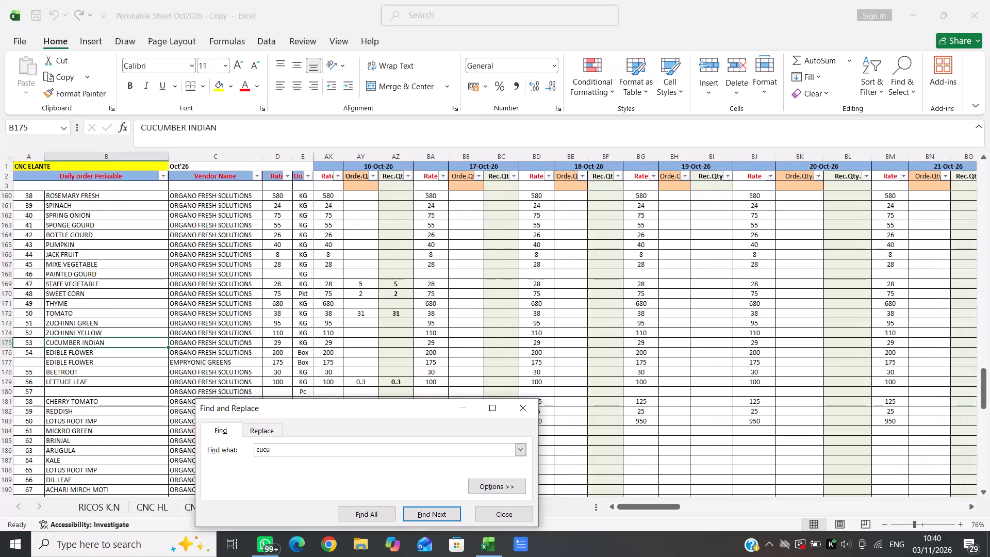
# Close the item search and move along the CUCUMBER INDIAN row toward its daily quantity cells.
pyautogui.click(516, 407)
pyautogui.press('Right')
pyautogui.press('Right')
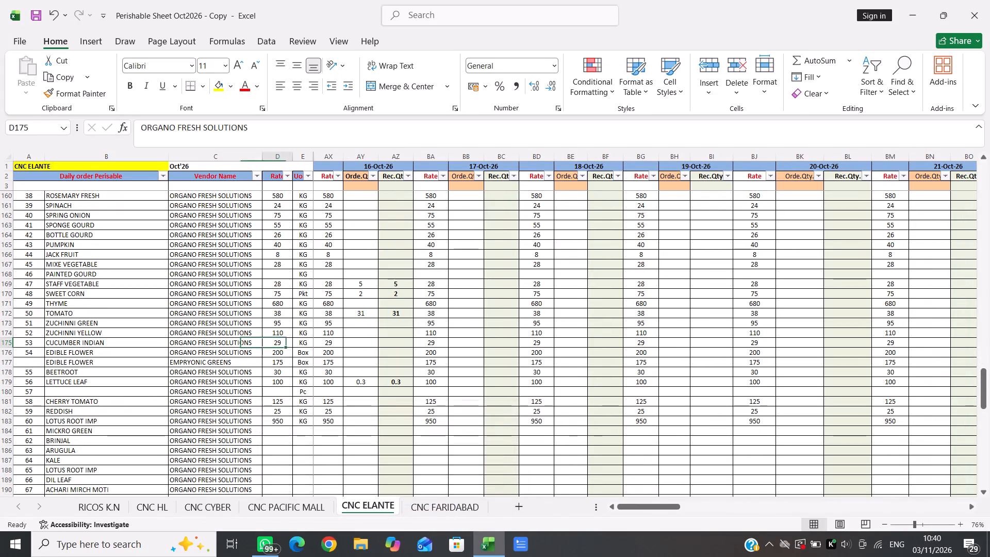
pyautogui.press('Right')
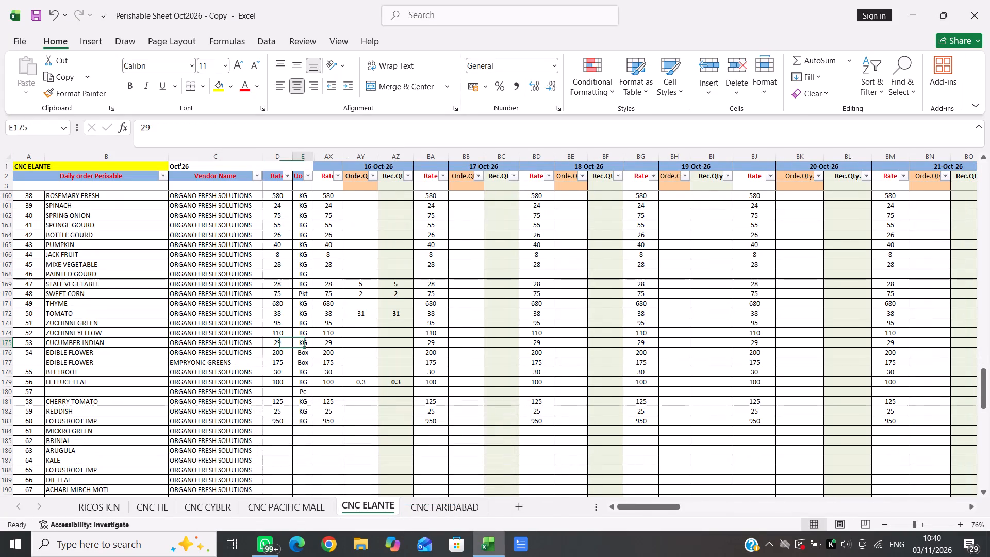
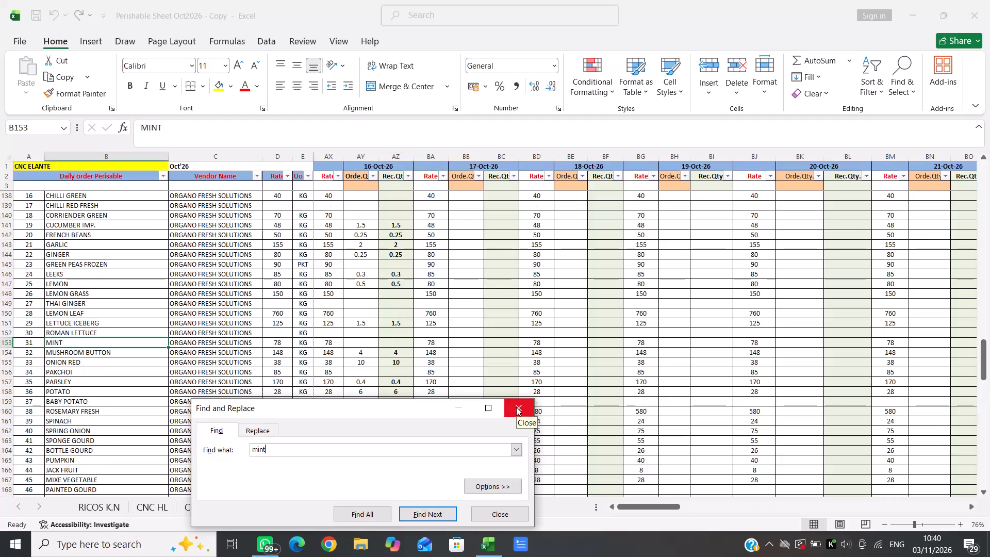
# Enter 0.1 as the 16-Oct-26 order quantity for MINT and move on to its received quantity.
pyautogui.click(516, 407)
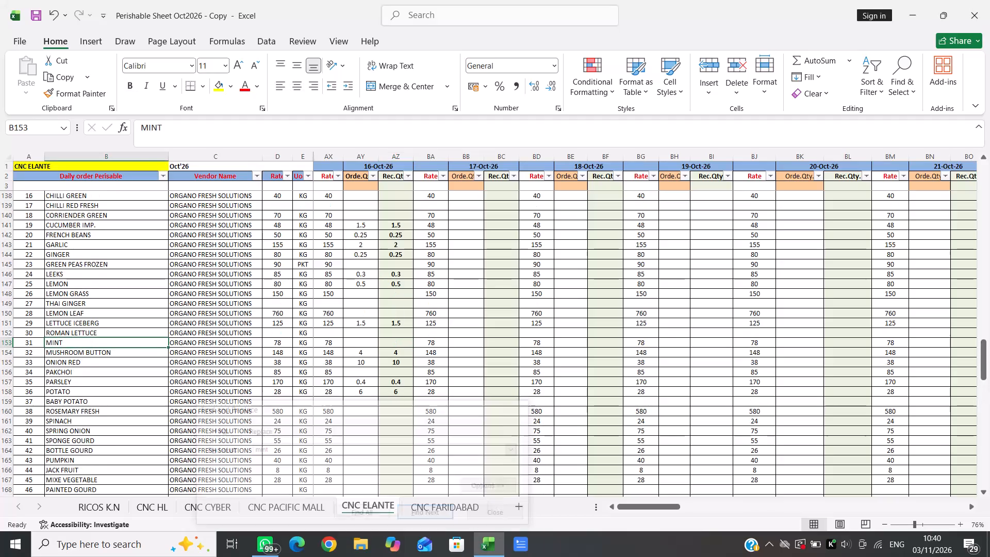
pyautogui.press('Right')
pyautogui.press('Right')
pyautogui.press('Right')
pyautogui.press('Right')
pyautogui.press('Right')
pyautogui.write('0.1')
pyautogui.press('Right')
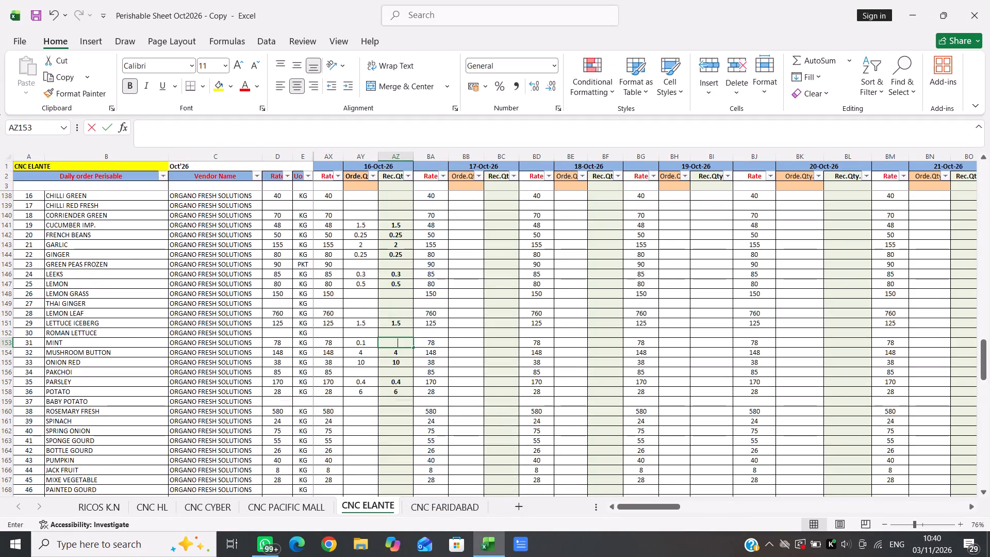
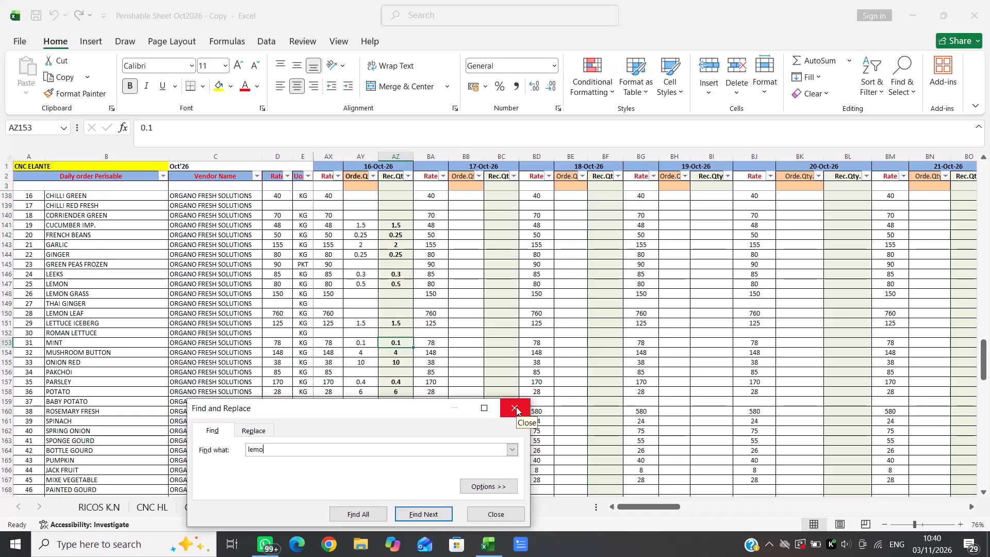
# Find the LEMON row with the search text "lemo" and set its 16-Oct-26 order quantity to 4.
pyautogui.press('Return')
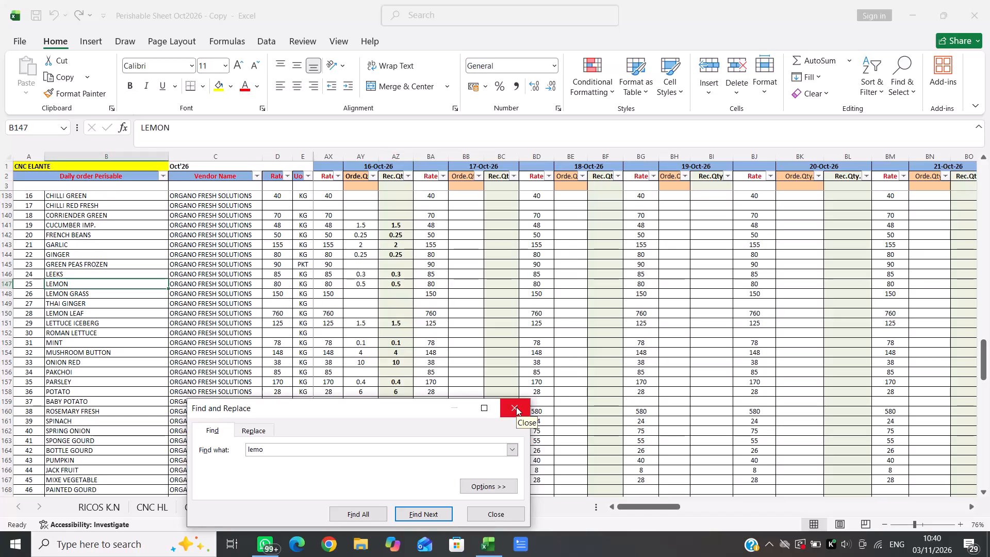
pyautogui.click(516, 407)
pyautogui.press('Right')
pyautogui.press('Right')
pyautogui.press('Right')
pyautogui.press('Right')
pyautogui.press('Right')
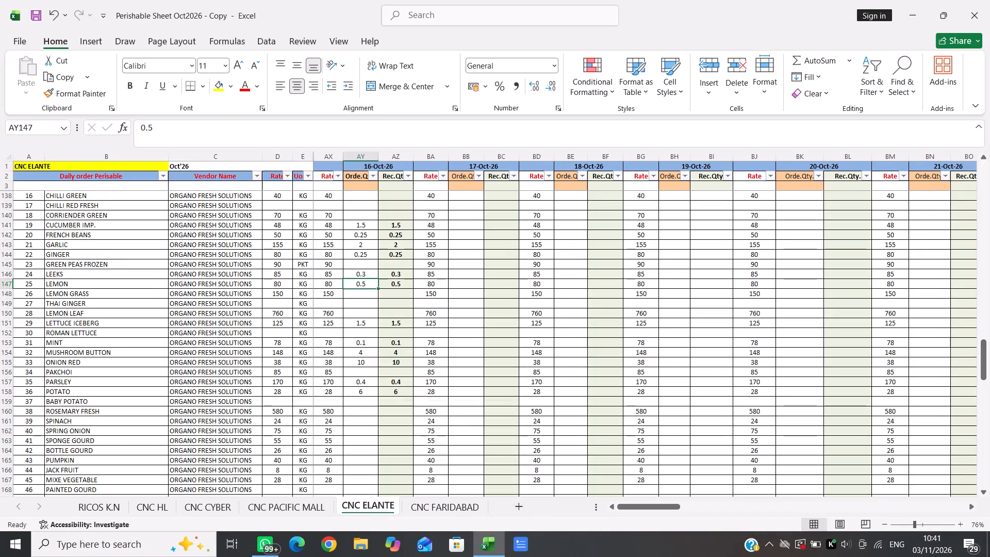
pyautogui.press('4')
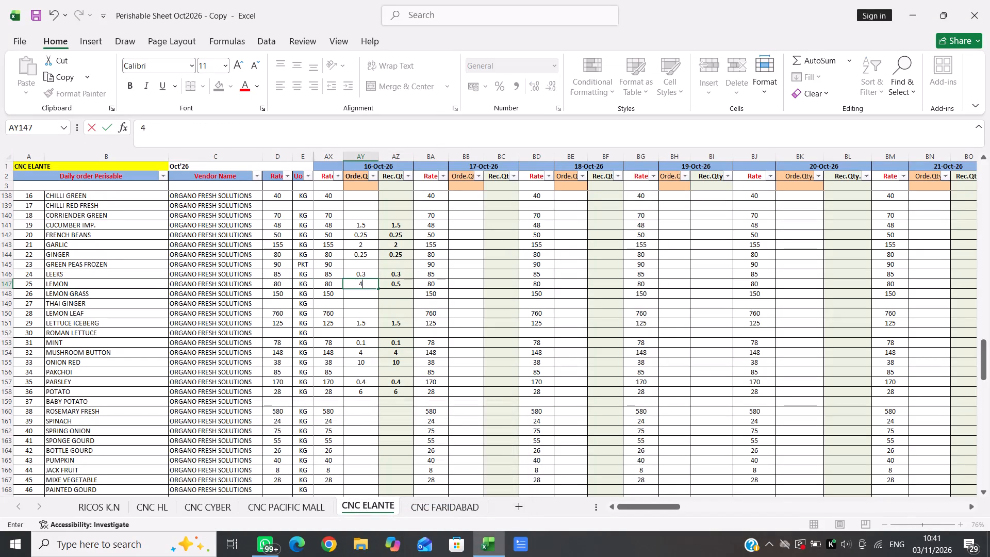
pyautogui.press('Right')
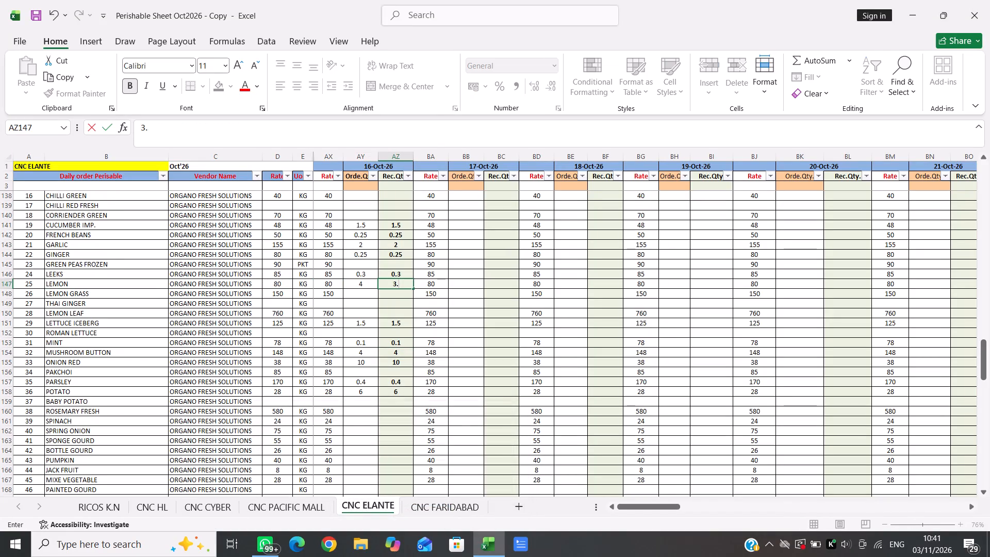
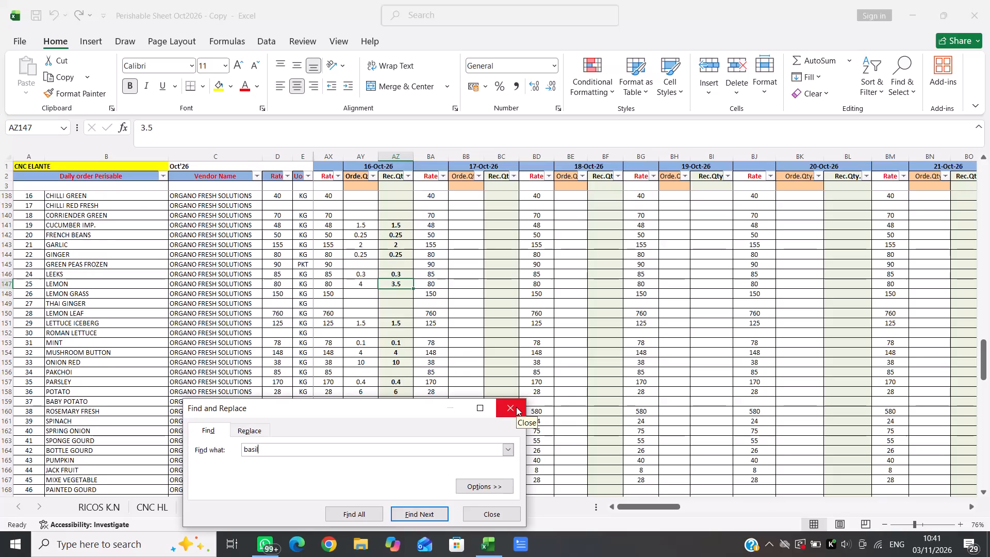
# Find the BASIL LEAF row with the search text "basil" and go to its 16-Oct-26 order quantity.
pyautogui.press('Return')
pyautogui.click(516, 407)
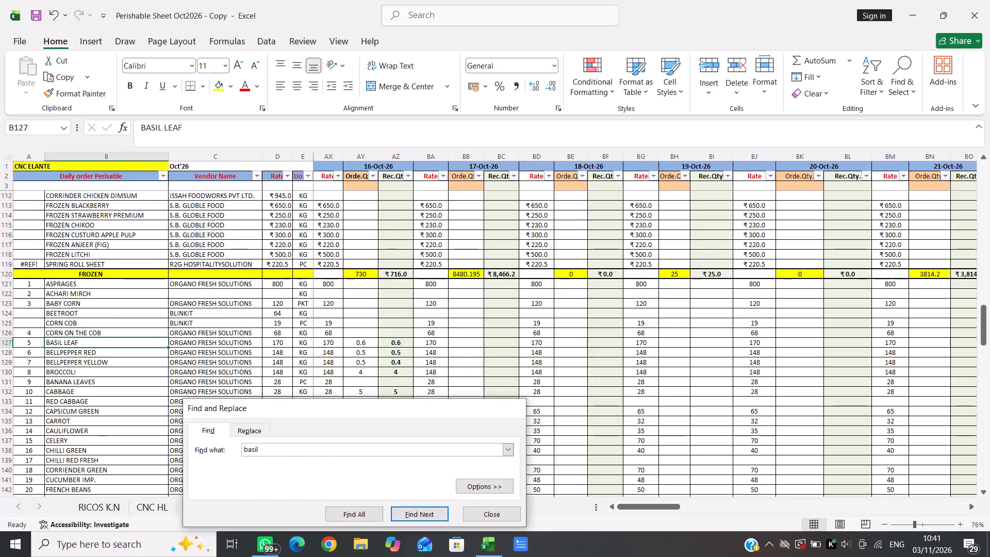
pyautogui.press('Right')
pyautogui.press('Right')
pyautogui.press('Right')
pyautogui.press('Right')
pyautogui.press('Right')
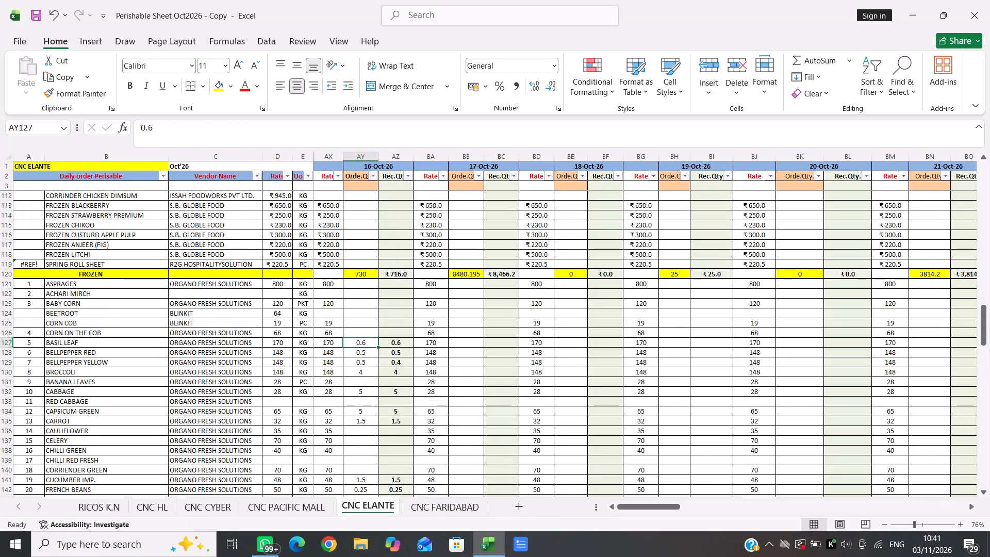
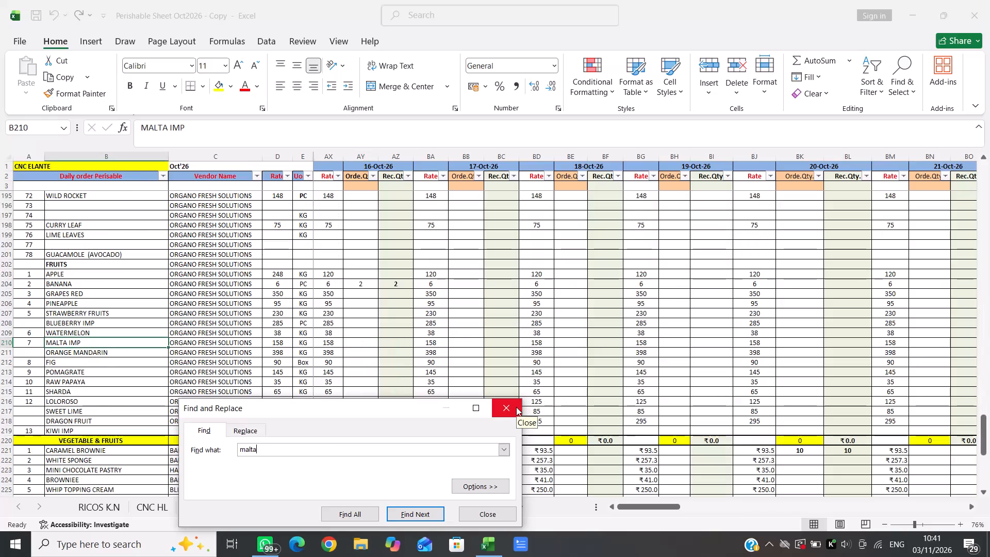
# Enter 3 as the 16-Oct-26 order quantity for MALTA IMP in the fruits section.
pyautogui.click(516, 407)
pyautogui.press('Right')
pyautogui.press('Right')
pyautogui.press('Right')
pyautogui.press('Right')
pyautogui.press('Right')
pyautogui.press('3')
pyautogui.press('Right')
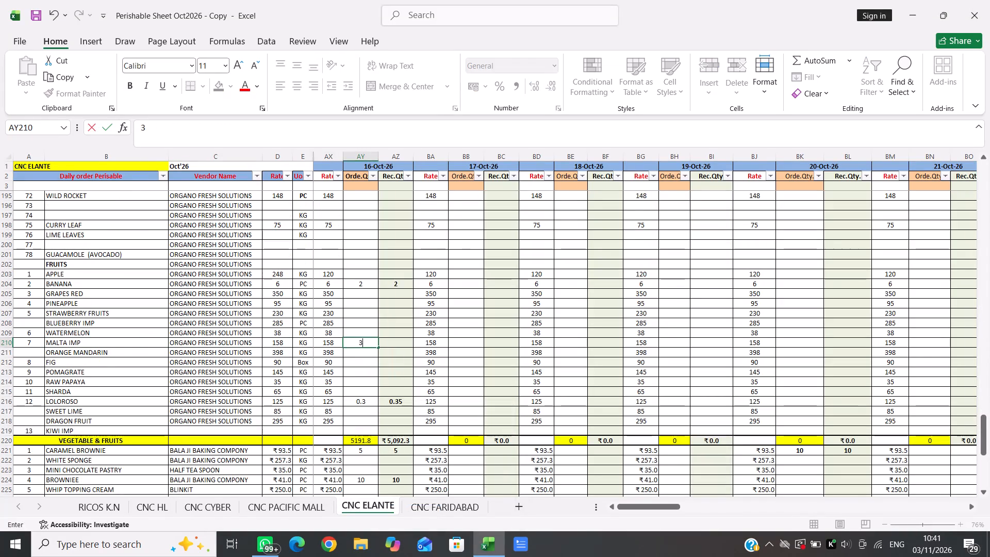
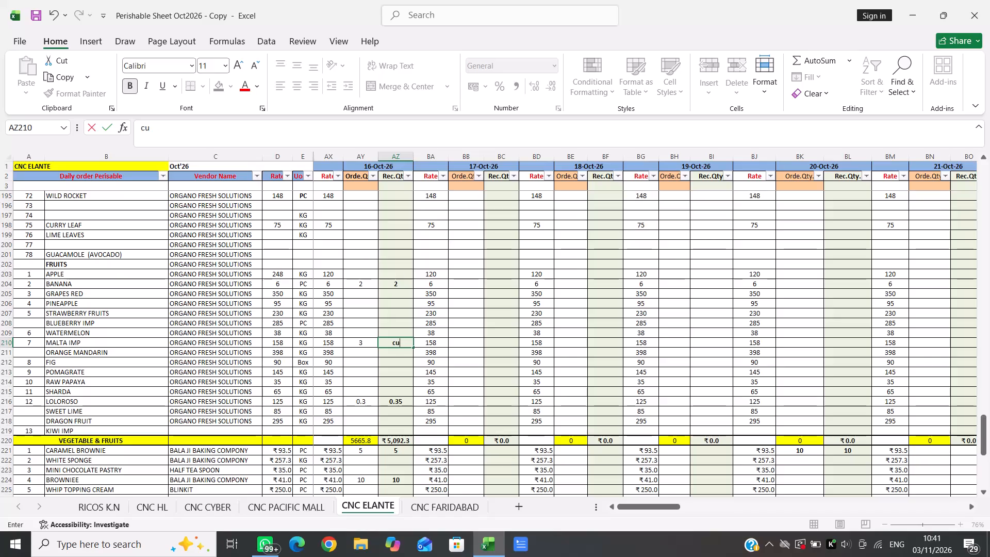
# Replace the mistaken text in the MALTA IMP 16-Oct-26 received quantity with 3.
pyautogui.press('BackSpace')
pyautogui.press('BackSpace')
pyautogui.press('BackSpace')
pyautogui.press('BackSpace')
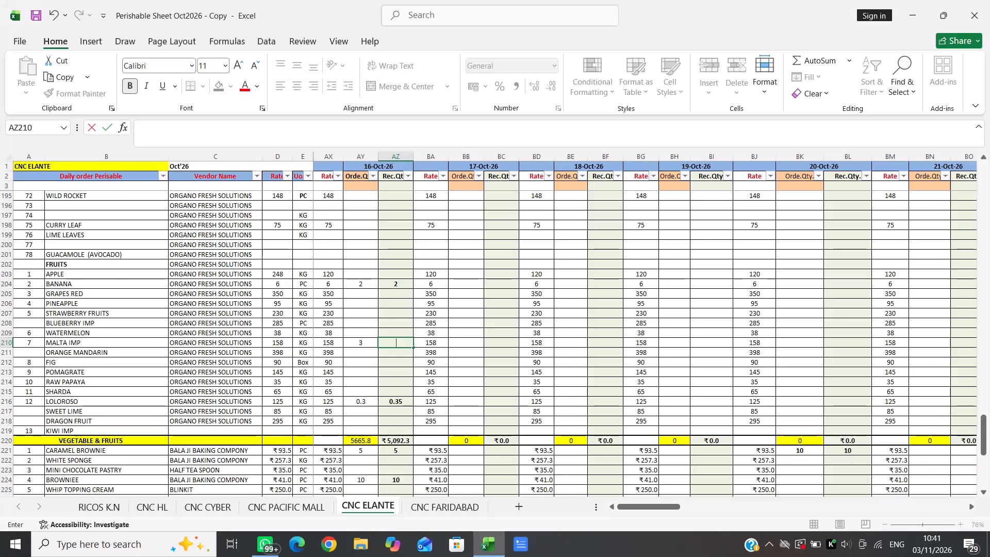
pyautogui.press('3')
# Search the sheet for "cucu", go to the CUCUMBER INDIAN entry and move along its row towards the 16-Oct-26 quantities.
pyautogui.hotkey('ctrl', 'f')
pyautogui.press('BackSpace')
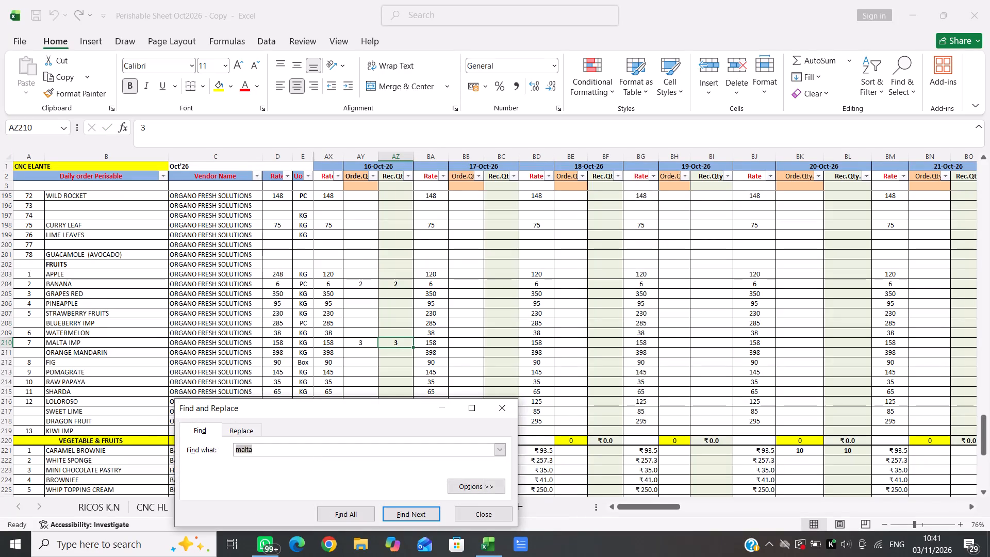
pyautogui.press('BackSpace')
pyautogui.press('BackSpace')
pyautogui.press('BackSpace')
pyautogui.press('BackSpace')
pyautogui.write('cucu')
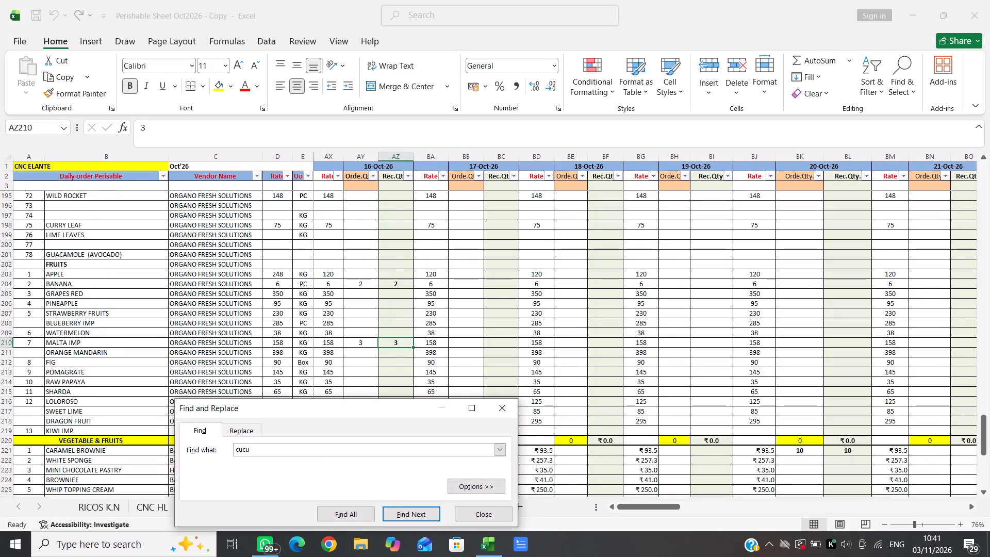
pyautogui.press('Return')
pyautogui.press('Return')
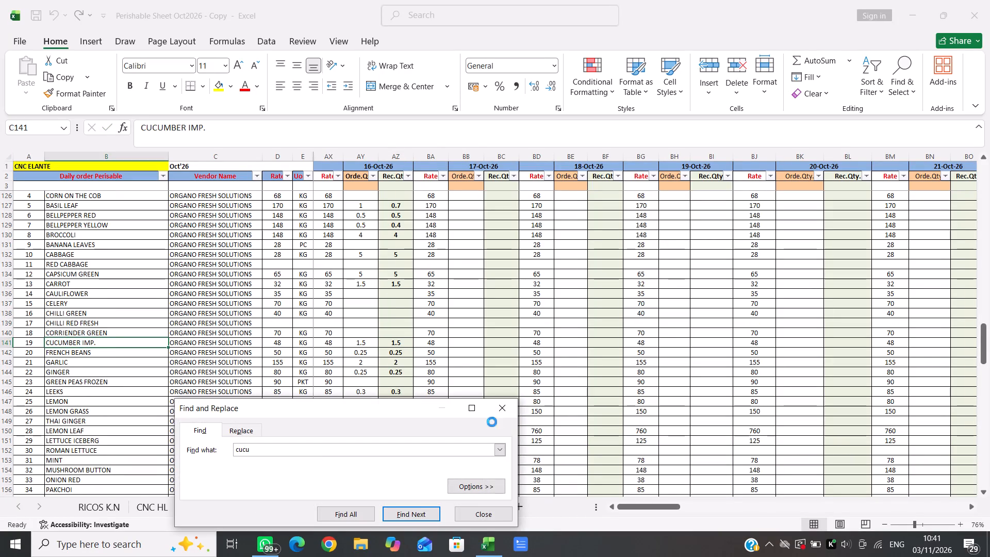
pyautogui.click(498, 411)
pyautogui.press('Right')
pyautogui.press('Right')
pyautogui.press('Right')
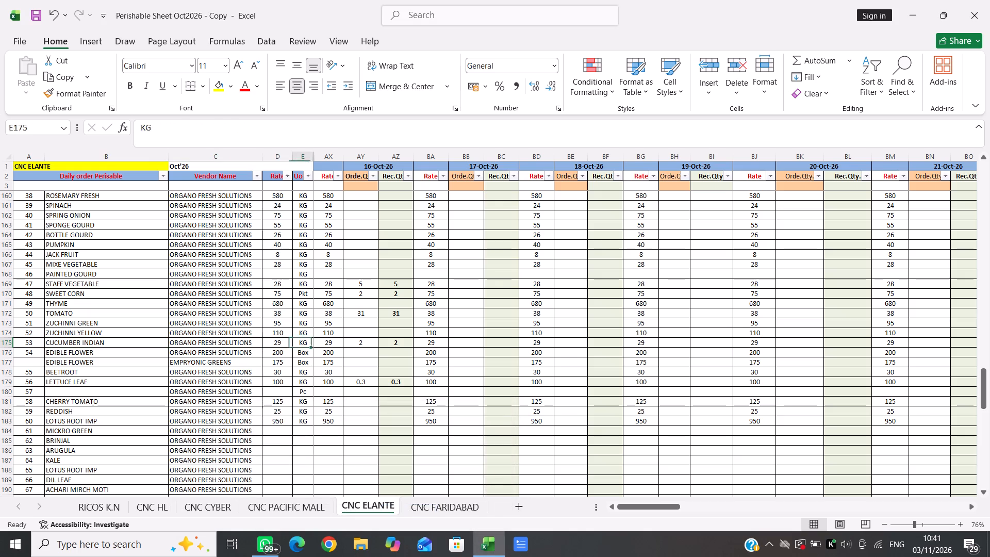
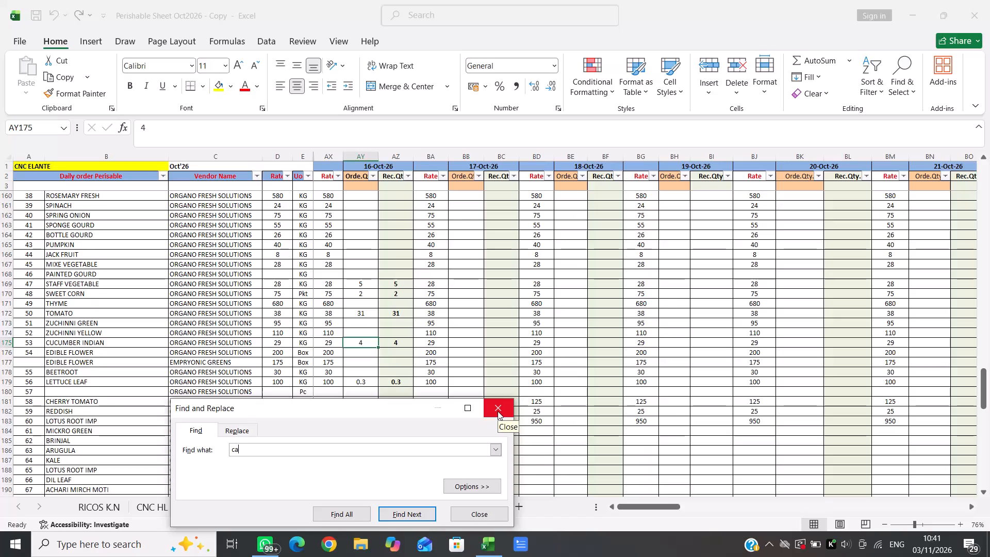
# Search the sheet for "carr" to find the CARROT entry and set its 16-Oct-26 order quantity to 3.
pyautogui.press('Return')
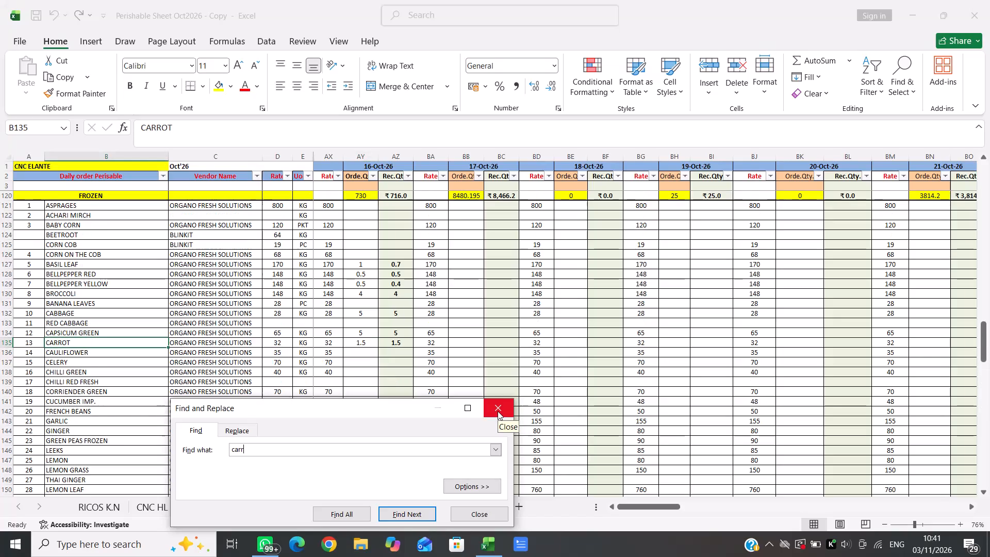
pyautogui.click(498, 411)
pyautogui.press('Right')
pyautogui.press('Right')
pyautogui.press('Right')
pyautogui.press('Right')
pyautogui.press('Right')
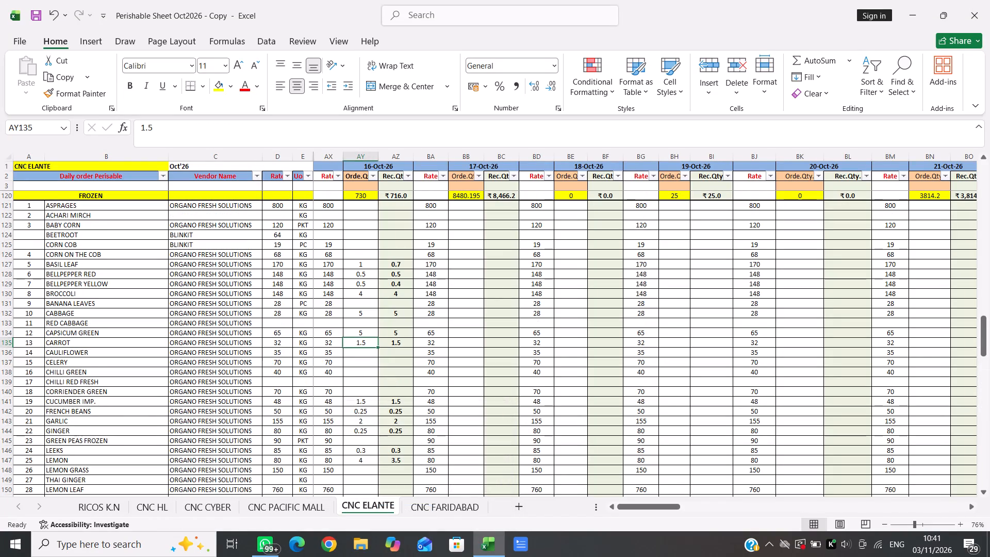
pyautogui.press('3')
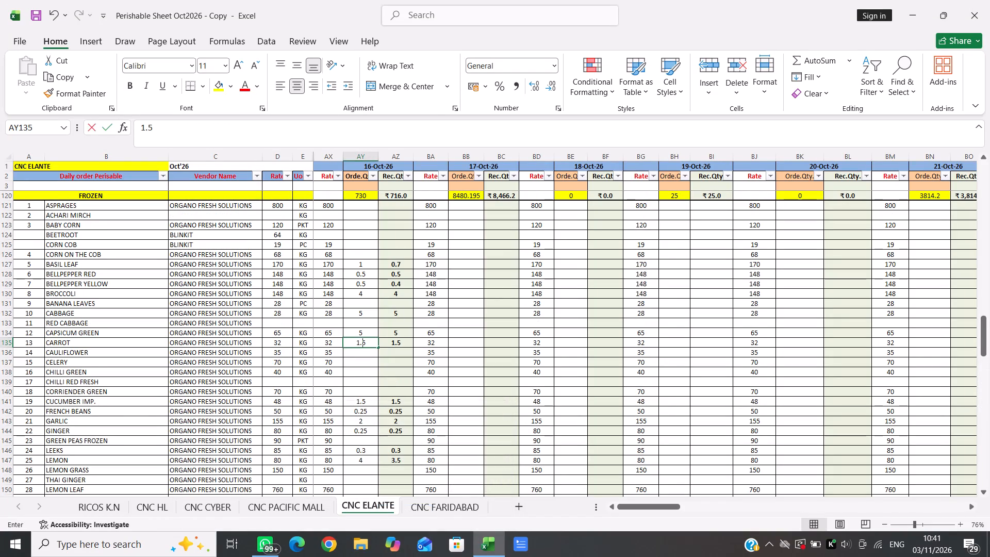
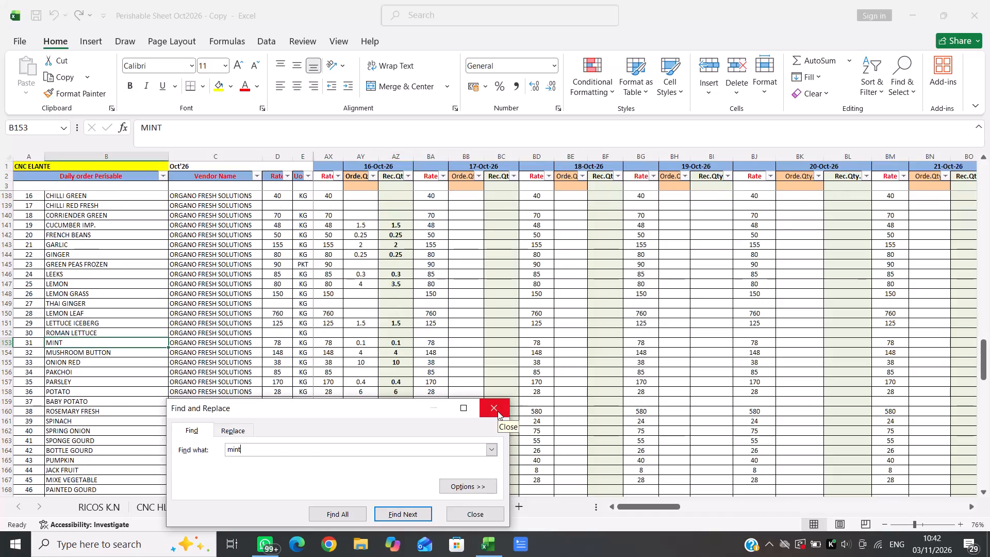
# Set the 16-Oct-26 order quantity for MINT to 0.2 on the CNC ELANTE sheet.
pyautogui.click(498, 411)
pyautogui.press('Right')
pyautogui.press('Right')
pyautogui.press('Right')
pyautogui.press('Right')
pyautogui.press('Right')
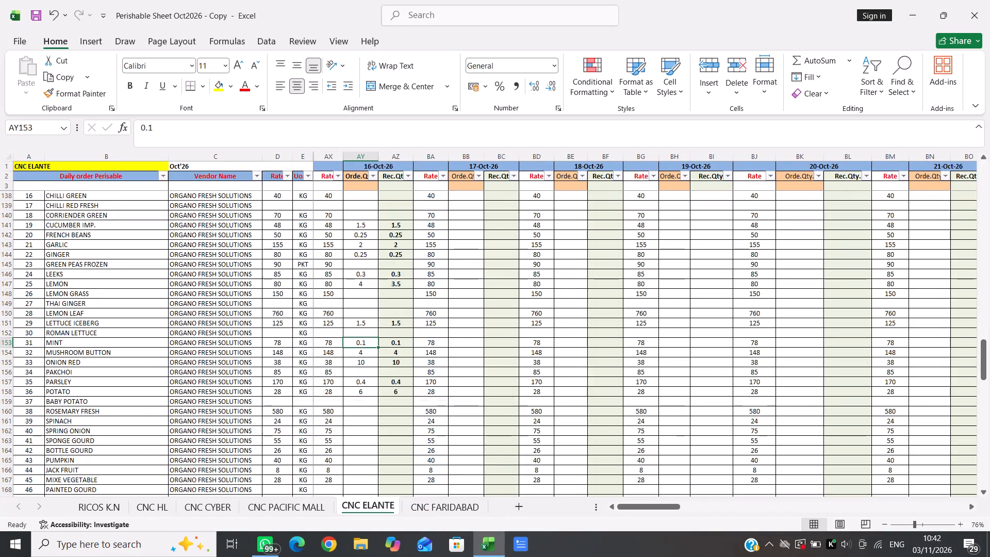
pyautogui.write('0.2')
pyautogui.press('Right')
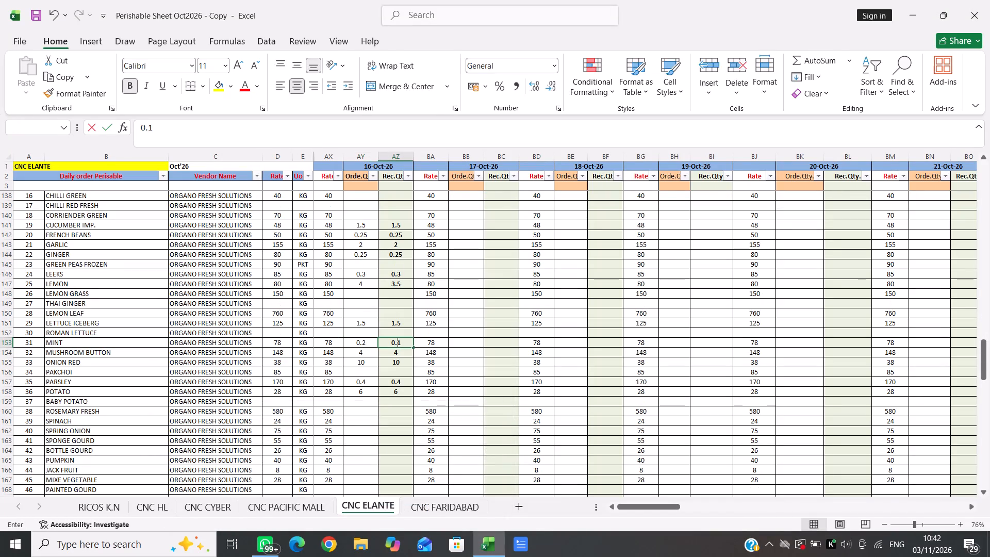
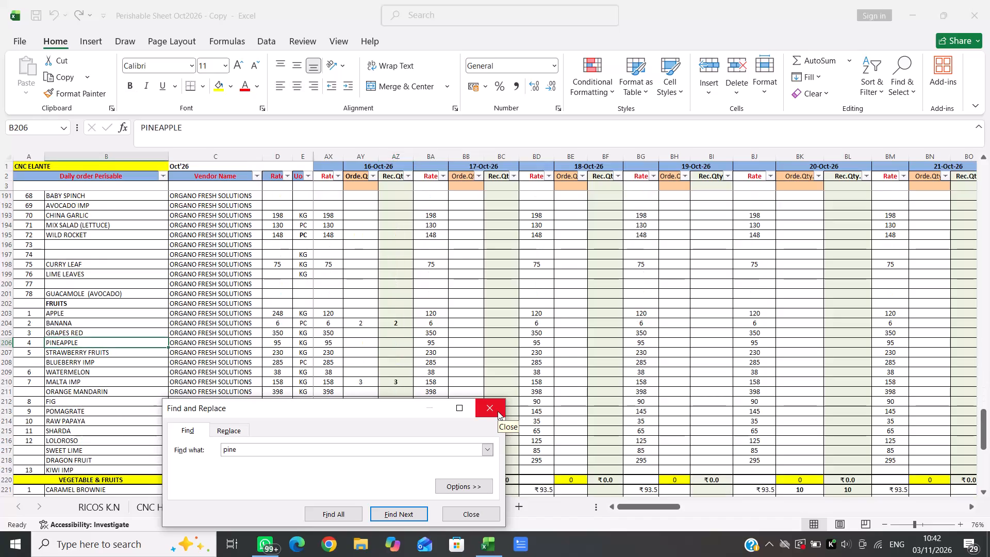
# Close the item search and move along the PINEAPPLE row towards its daily quantity cells on the CNC ELANTE sheet.
pyautogui.click(496, 408)
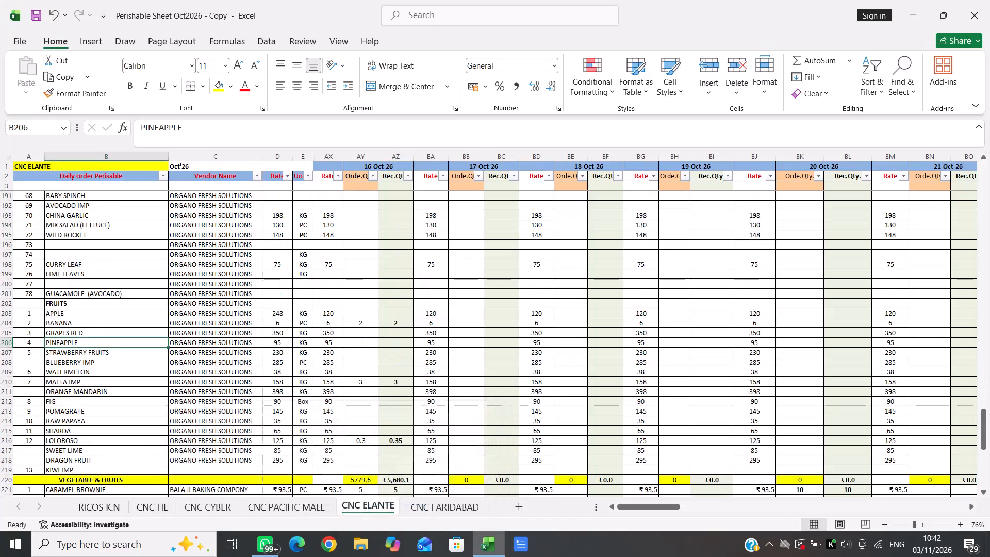
pyautogui.press('Right')
pyautogui.press('Right')
pyautogui.press('Right')
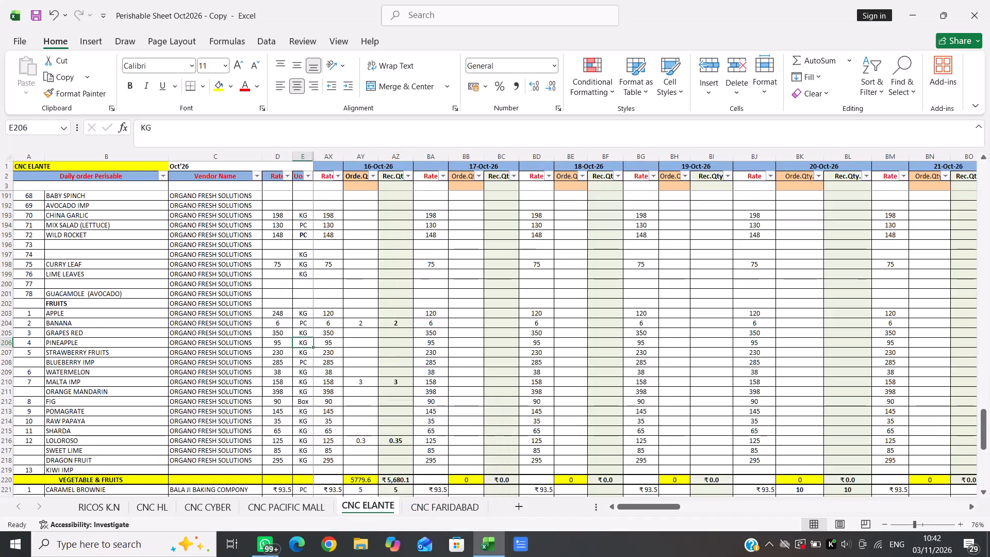
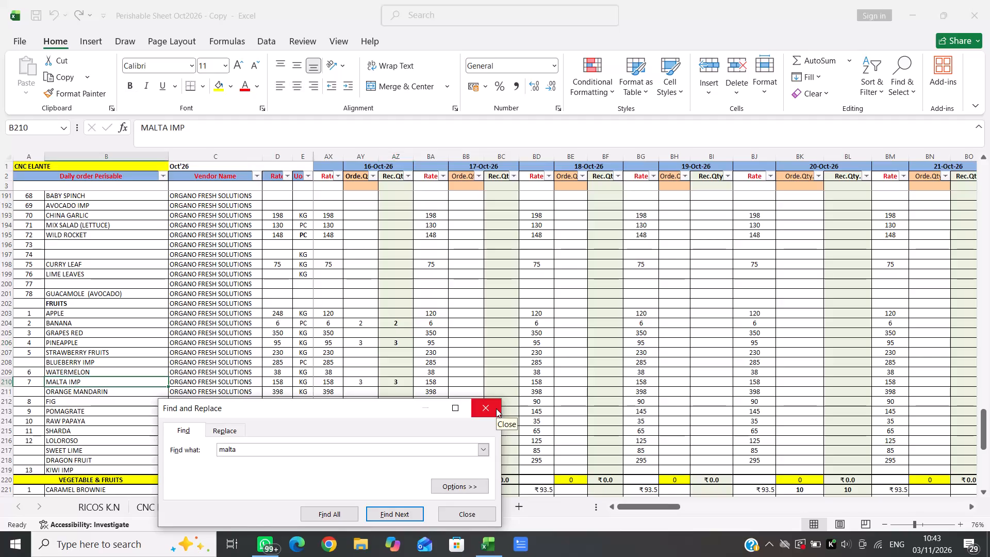
# Set the 16-Oct-26 order quantity for MALTA IMP to 9 on the CNC ELANTE sheet.
pyautogui.click(496, 408)
pyautogui.press('Right')
pyautogui.press('Right')
pyautogui.press('Right')
pyautogui.press('Right')
pyautogui.press('Right')
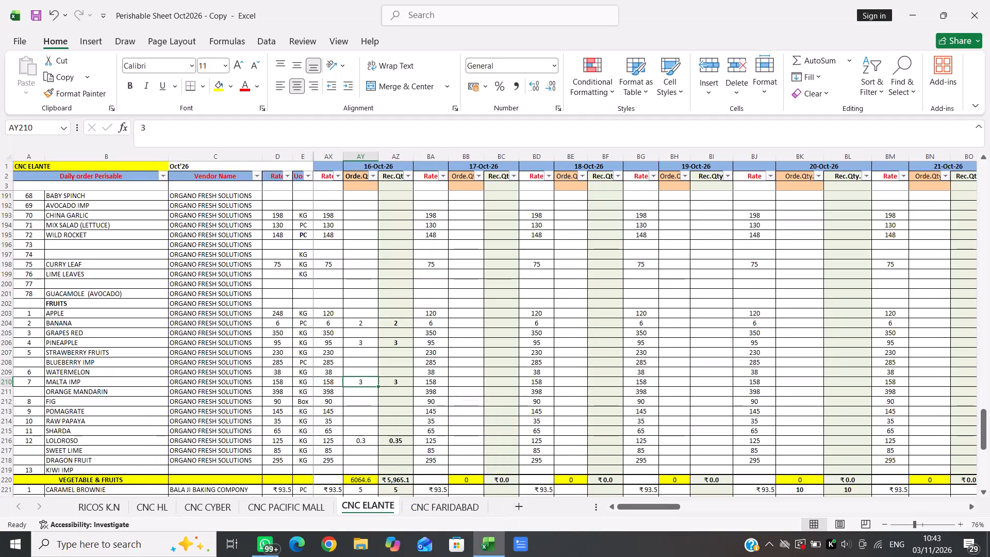
pyautogui.press('9')
pyautogui.press('Right')
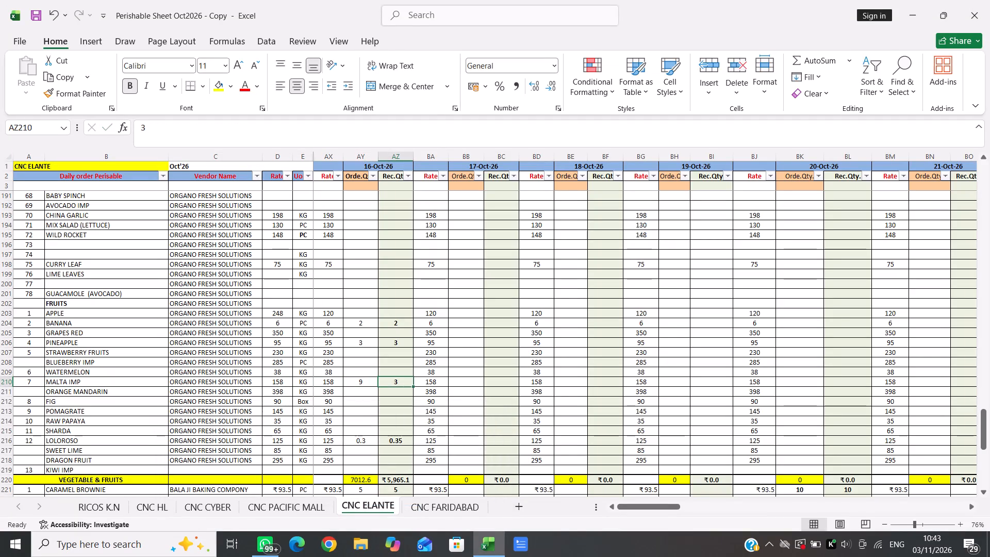
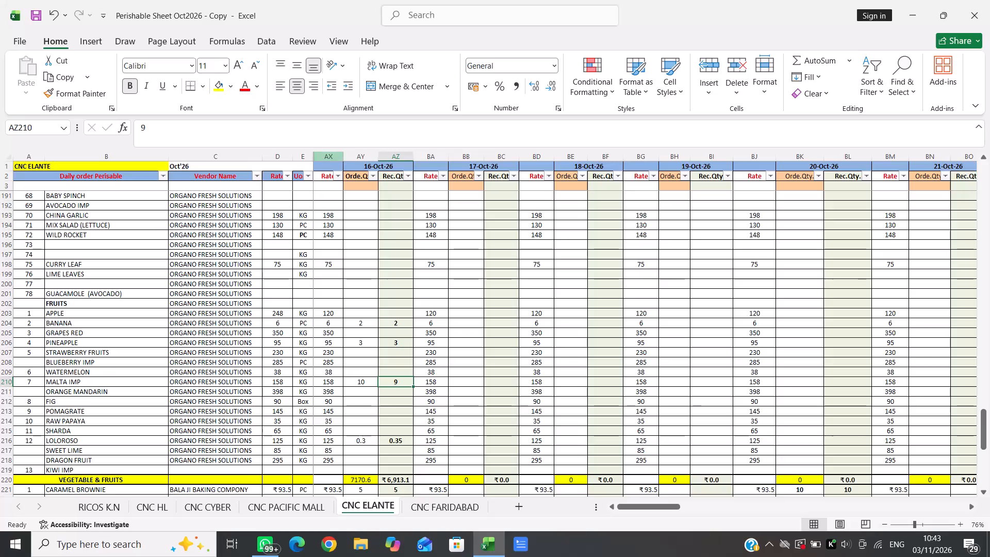
# Hide the completed 16-Oct-26 rate, order and received quantity columns, AX to AZ, on the CNC ELANTE sheet.
pyautogui.click(325, 154)
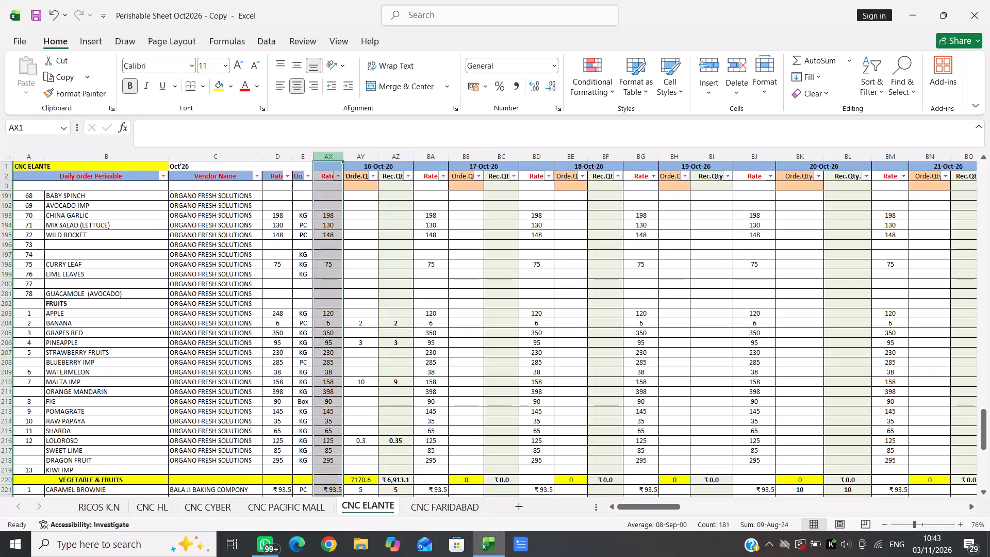
pyautogui.hotkey('shift', 'Right')
pyautogui.rightClick(325, 154)
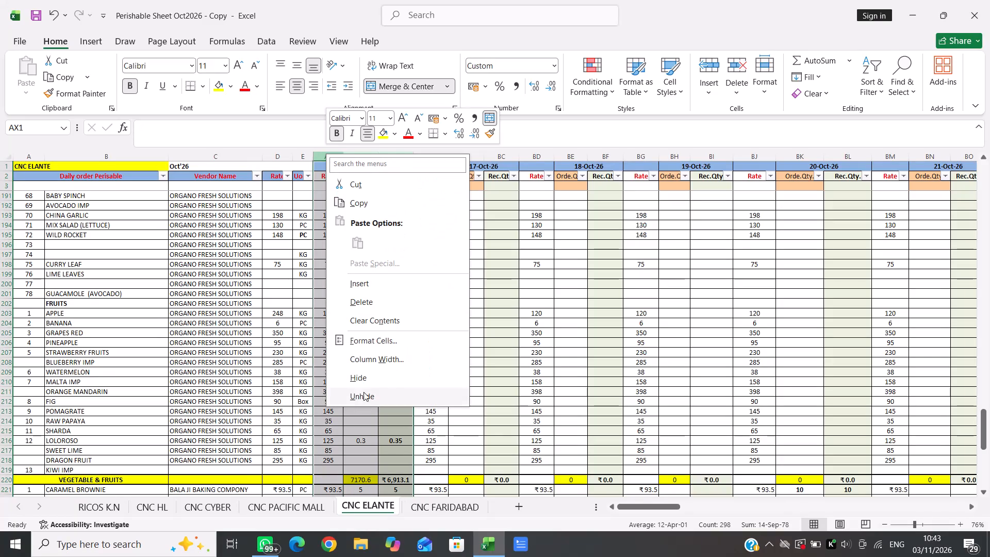
pyautogui.click(364, 381)
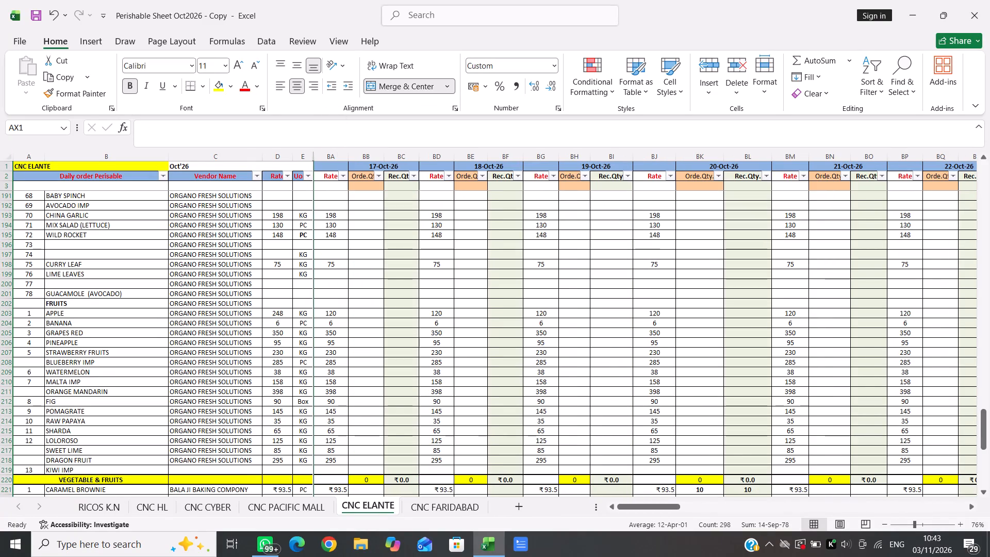
pyautogui.click(371, 219)
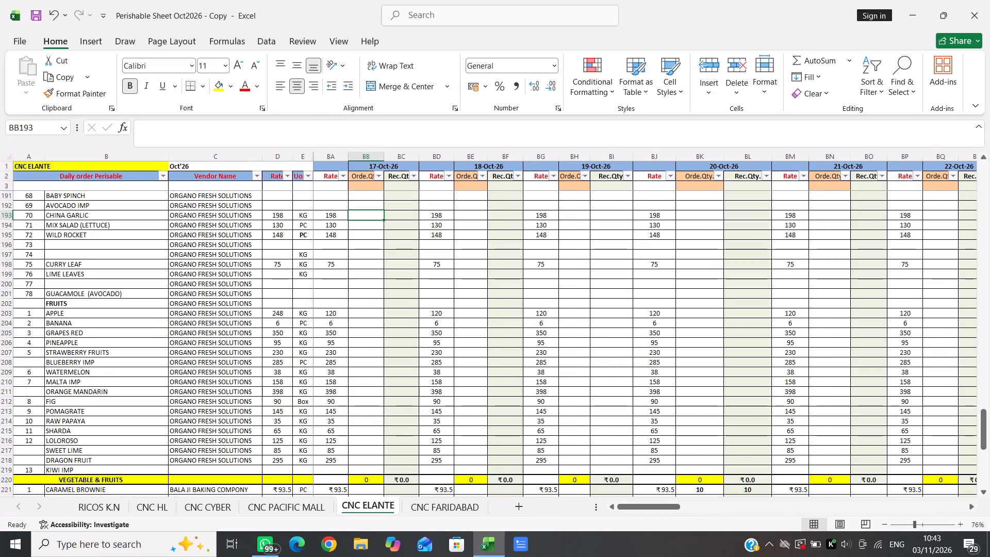
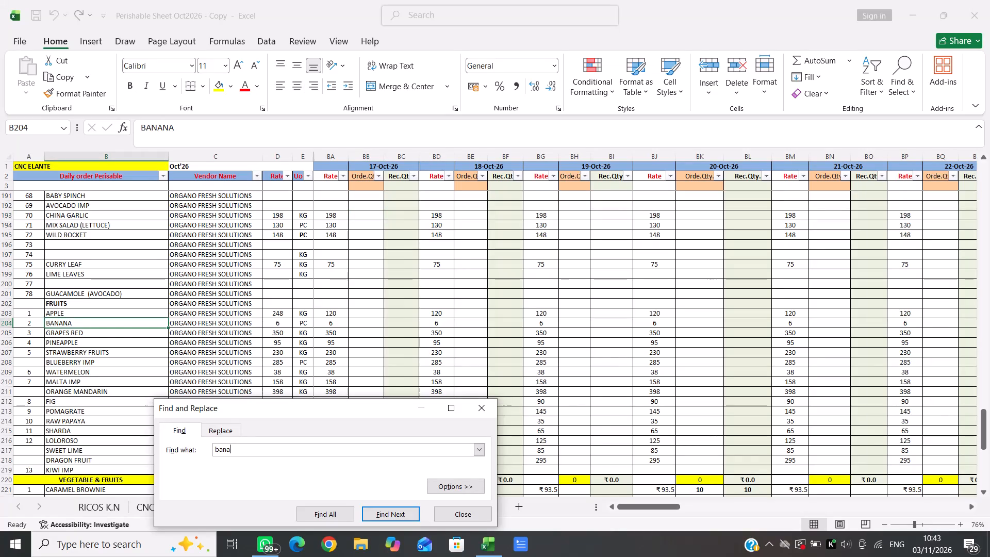
# Search the sheet for "bana" to reach the BANANA LEAVES row and move along it towards the 17-Oct-26 quantity cells.
pyautogui.press('Return')
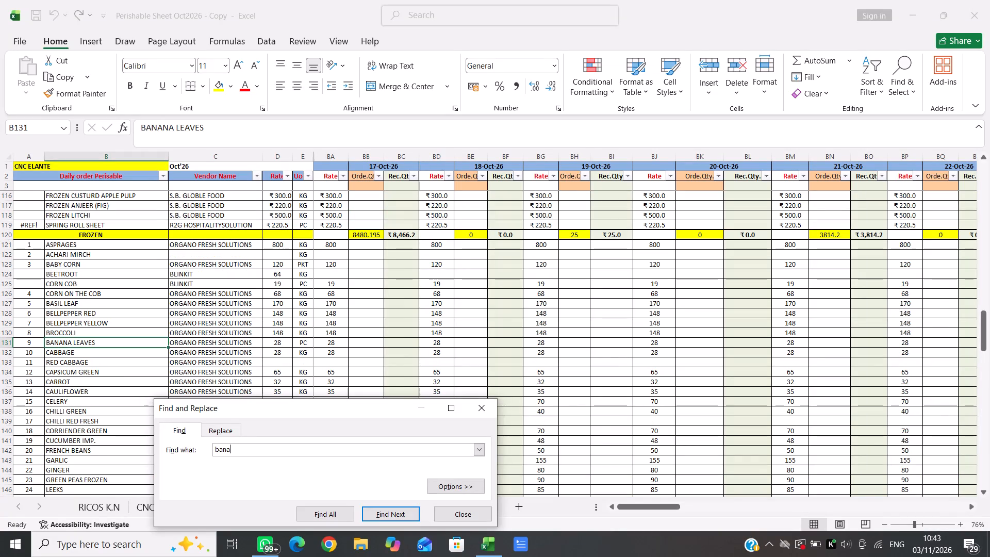
pyautogui.click(477, 401)
pyautogui.press('Right')
pyautogui.press('Right')
pyautogui.press('Right')
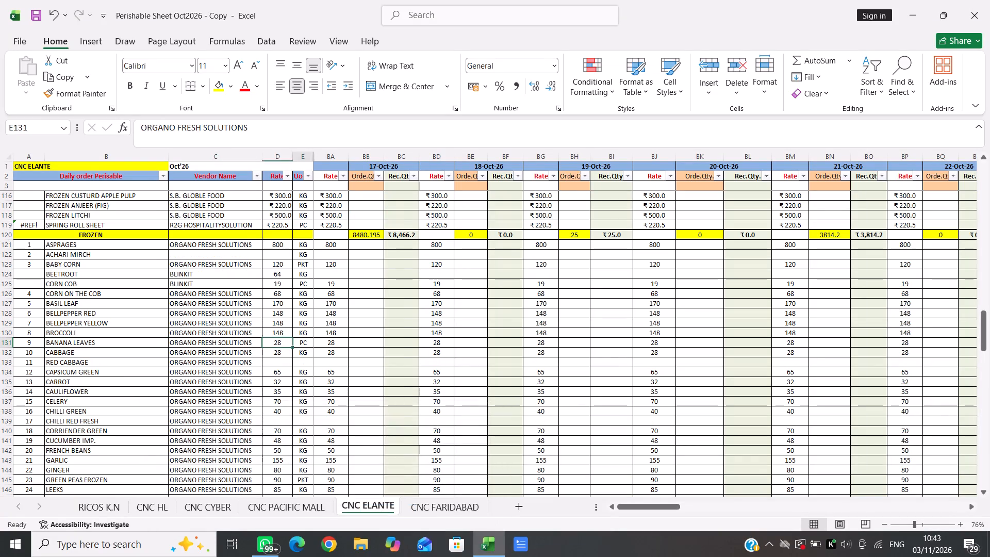
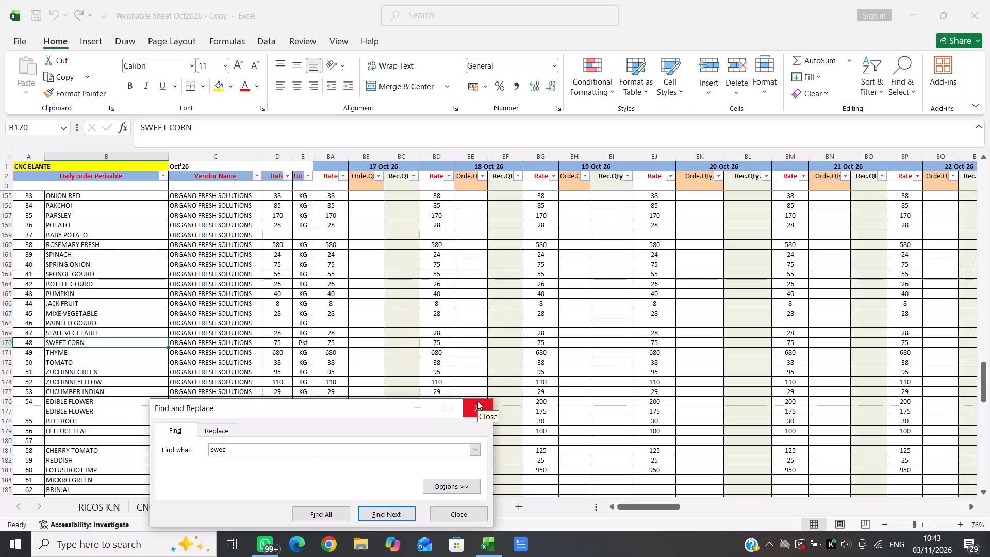
# Close the search on the SWEET CORN row and move along that row towards the 17-Oct-26 quantity cells.
pyautogui.click(477, 401)
pyautogui.press('Right')
pyautogui.press('Right')
pyautogui.press('Right')
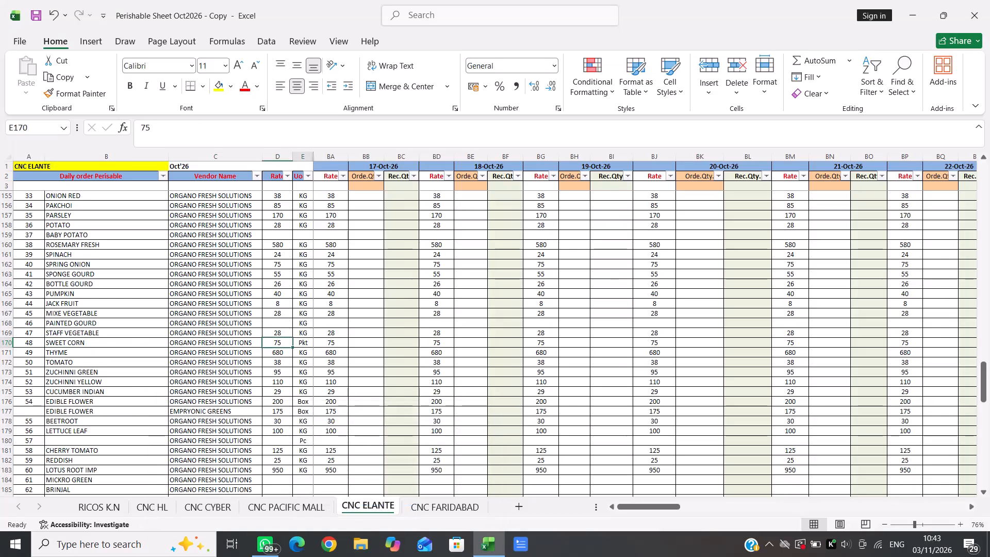
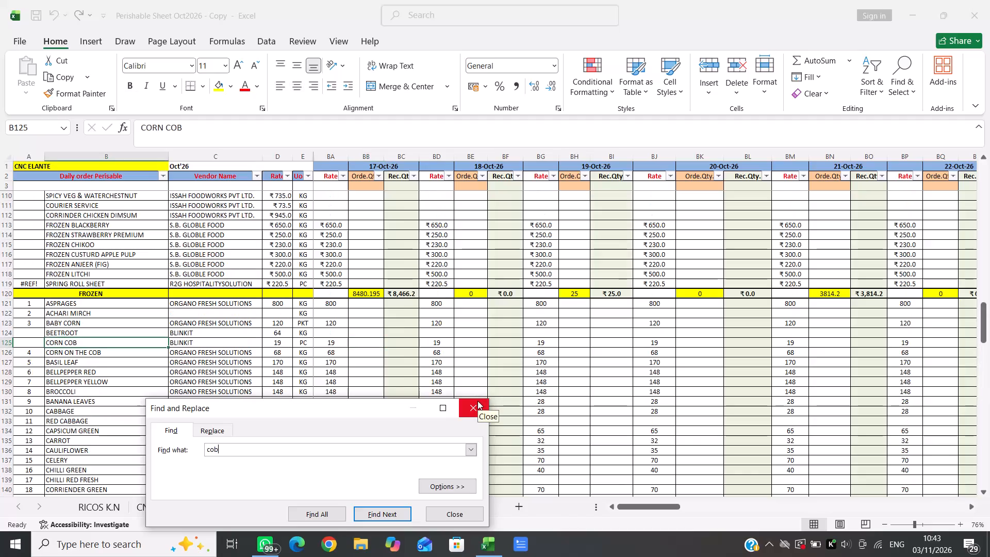
# Close the search and enter 4 as the 17-Oct-26 order quantity for CORN ON THE COB.
pyautogui.click(477, 401)
pyautogui.press('Right')
pyautogui.press('Right')
pyautogui.press('Right')
pyautogui.press('Right')
pyautogui.press('Right')
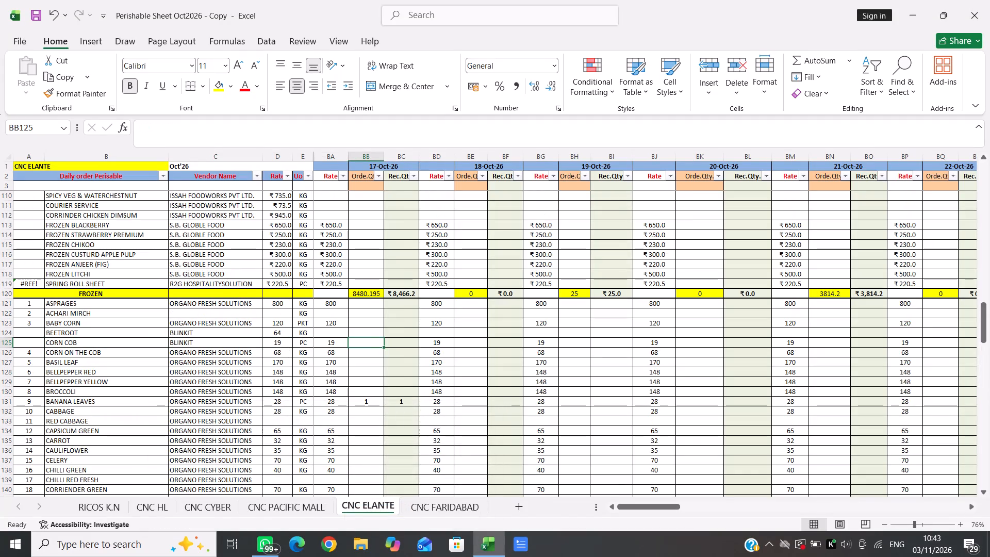
pyautogui.press('Down')
pyautogui.press('4')
pyautogui.press('Right')
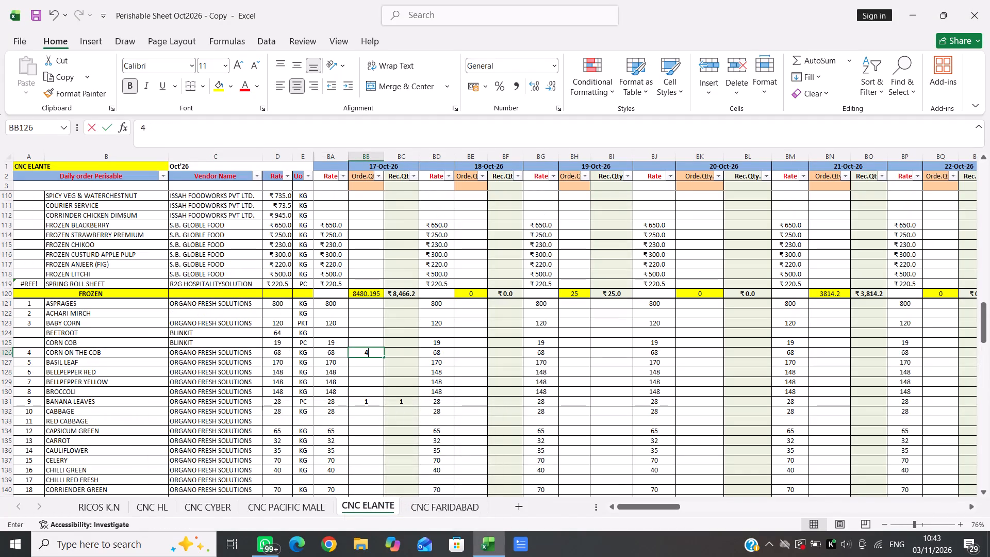
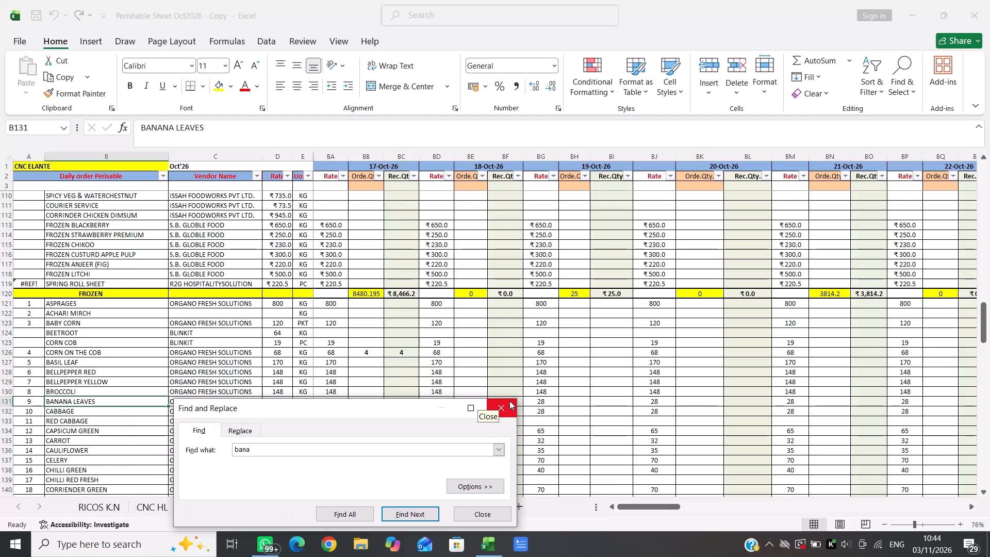
# Find the BANANA item in the FRUITS section and go to its 17-Oct-26 order quantity cell.
pyautogui.press('Return')
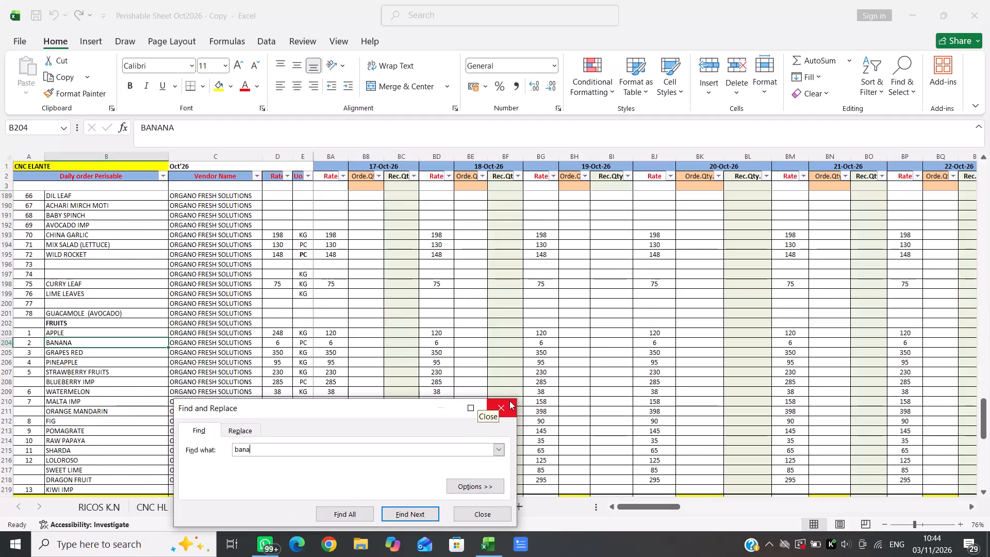
pyautogui.click(509, 401)
pyautogui.press('Right')
pyautogui.press('Right')
pyautogui.press('Right')
pyautogui.press('Right')
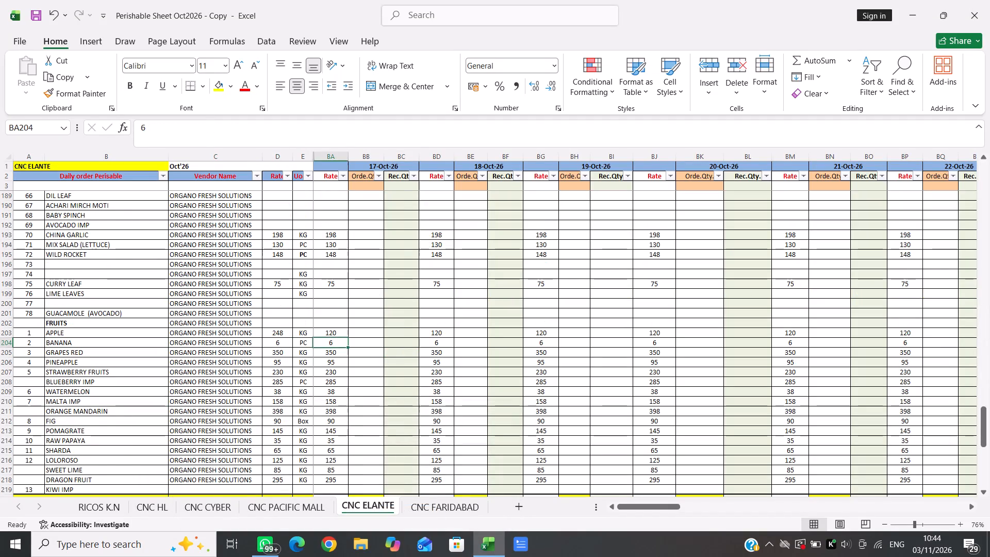
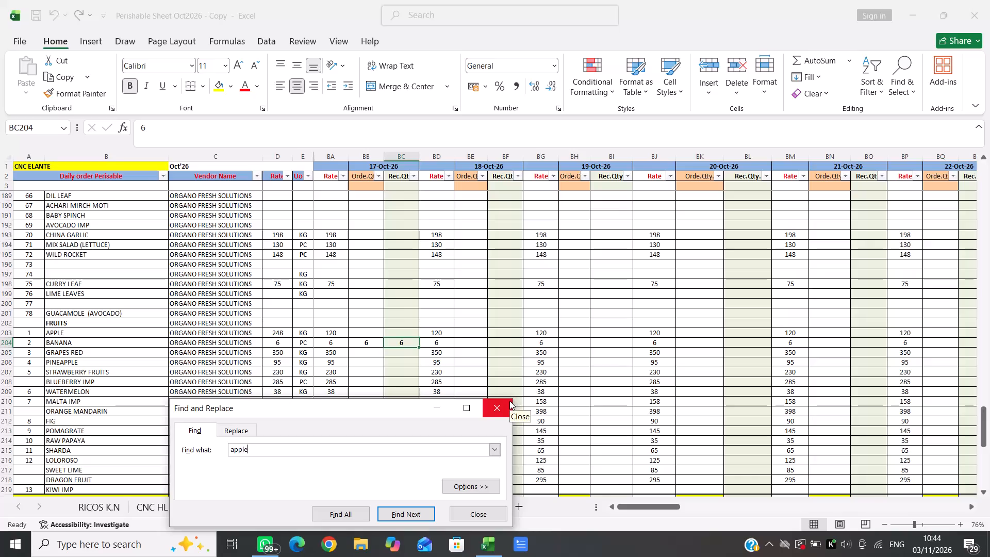
# Search the item list for "apple" to locate the fruit's row.
pyautogui.press('Return')
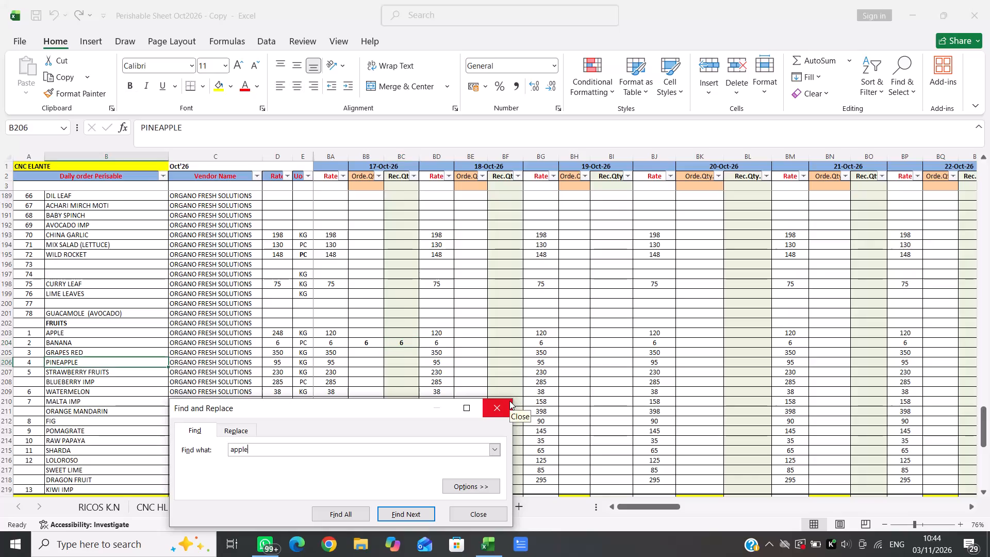
# Close the search on the PINEAPPLE row and move along that row towards the 17-Oct-26 quantity cells.
pyautogui.click(500, 403)
pyautogui.press('Right')
pyautogui.press('Right')
pyautogui.press('Right')
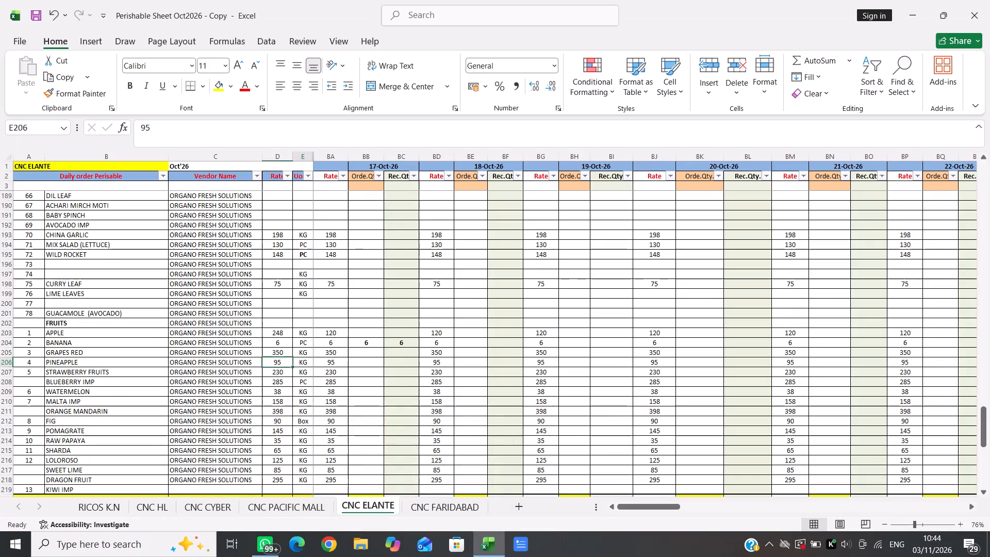
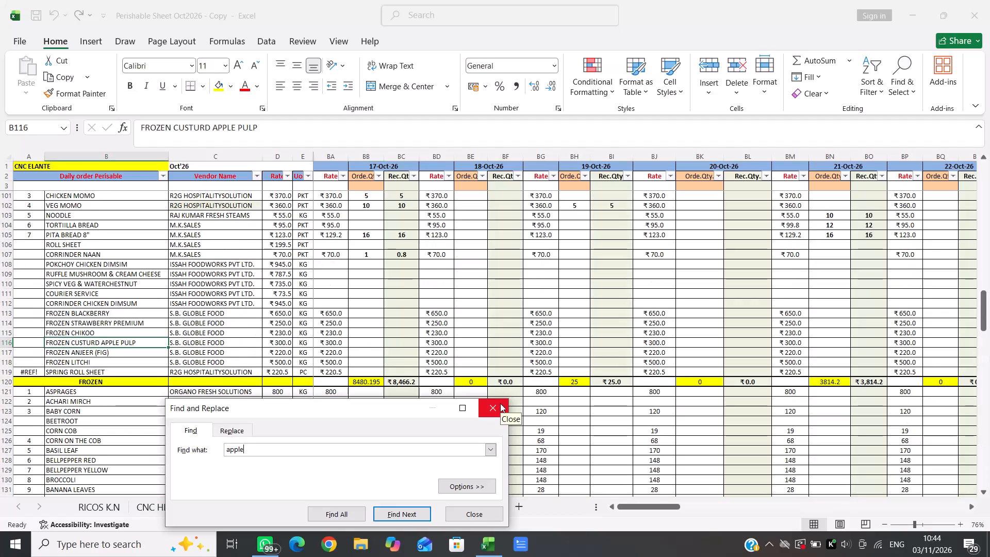
# Find the APPLE item in the FRUITS section and move along its row towards the 17-Oct-26 order quantity cell.
pyautogui.press('Return')
pyautogui.click(500, 403)
pyautogui.press('Right')
pyautogui.press('Right')
pyautogui.press('Right')
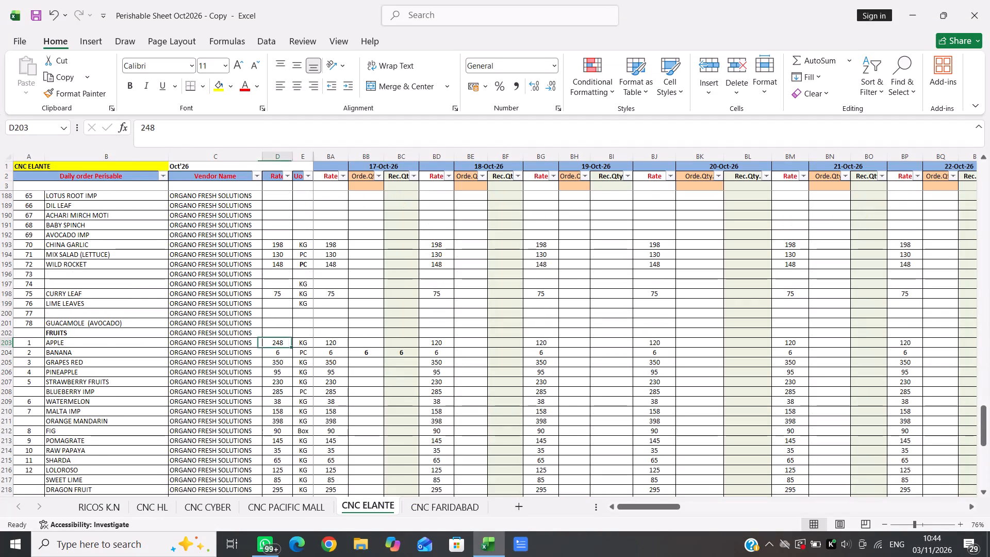
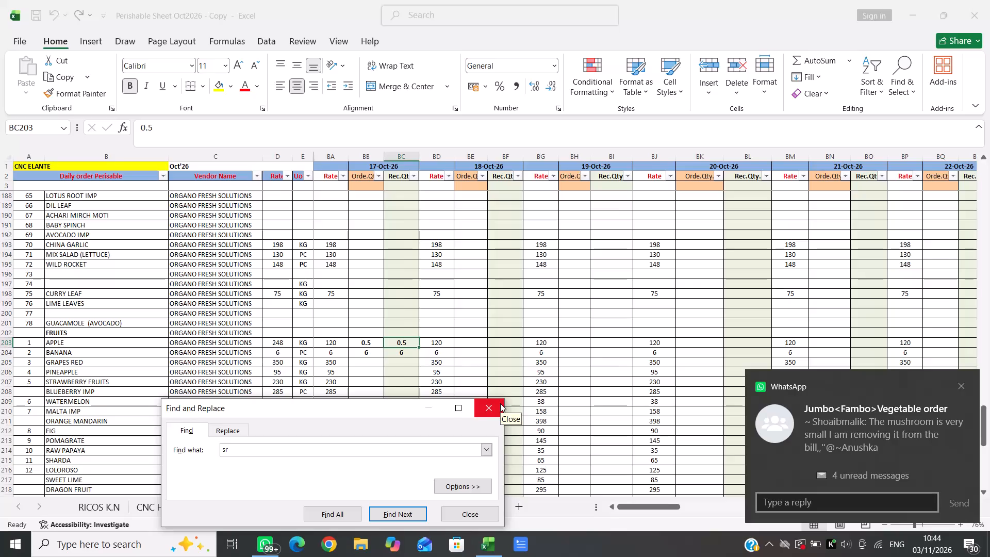
# Search the item list for "staff" to find the STAFF VEGETABLE row and move along it towards the 17-Oct-26 order quantity cell.
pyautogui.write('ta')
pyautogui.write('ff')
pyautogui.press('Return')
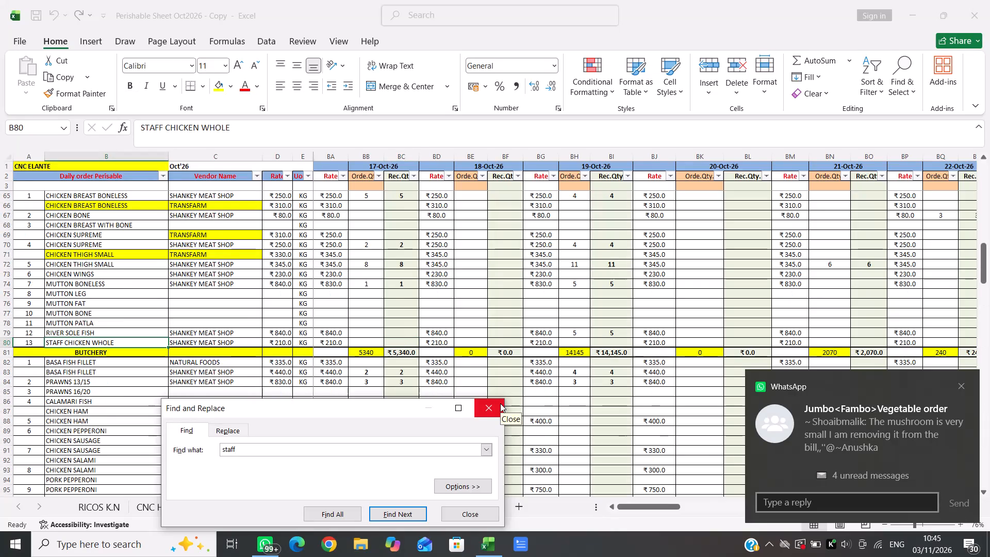
pyautogui.click(494, 403)
pyautogui.hotkey('ctrl', 'f')
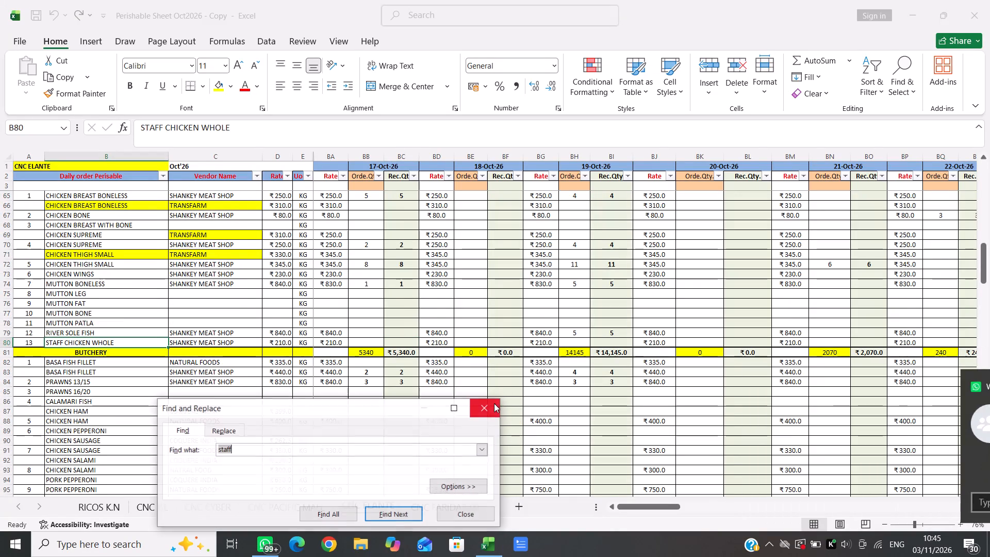
pyautogui.press('Return')
pyautogui.click(482, 407)
pyautogui.press('Right')
pyautogui.press('Right')
pyautogui.press('Right')
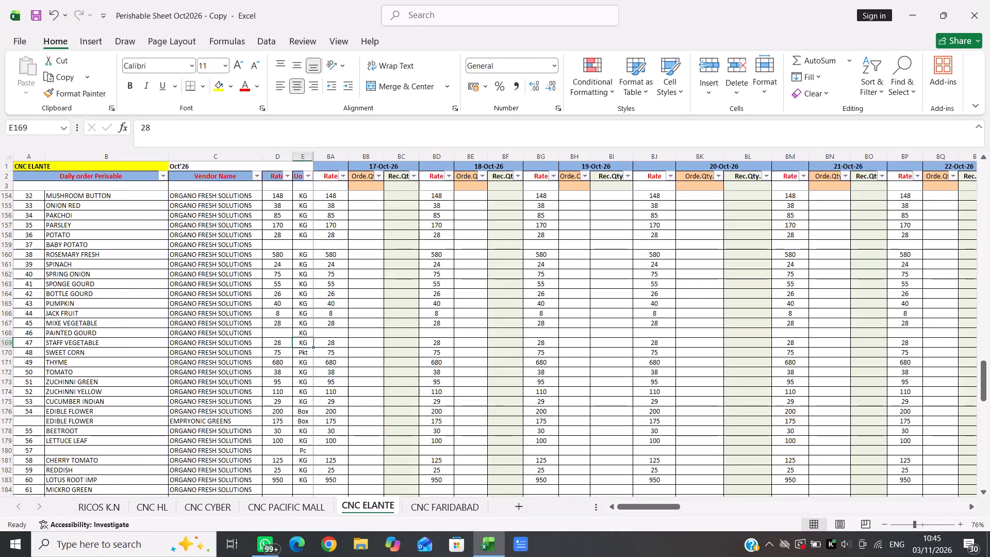
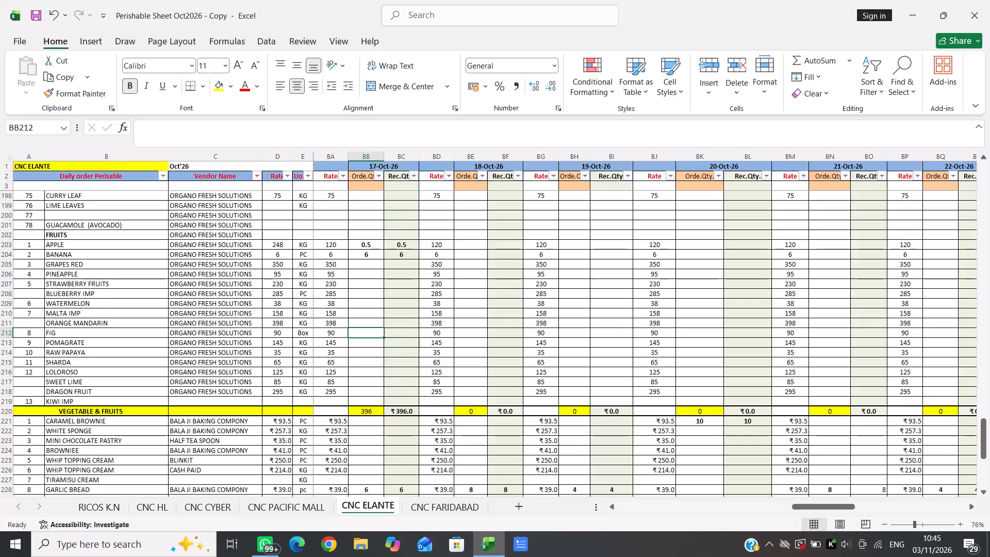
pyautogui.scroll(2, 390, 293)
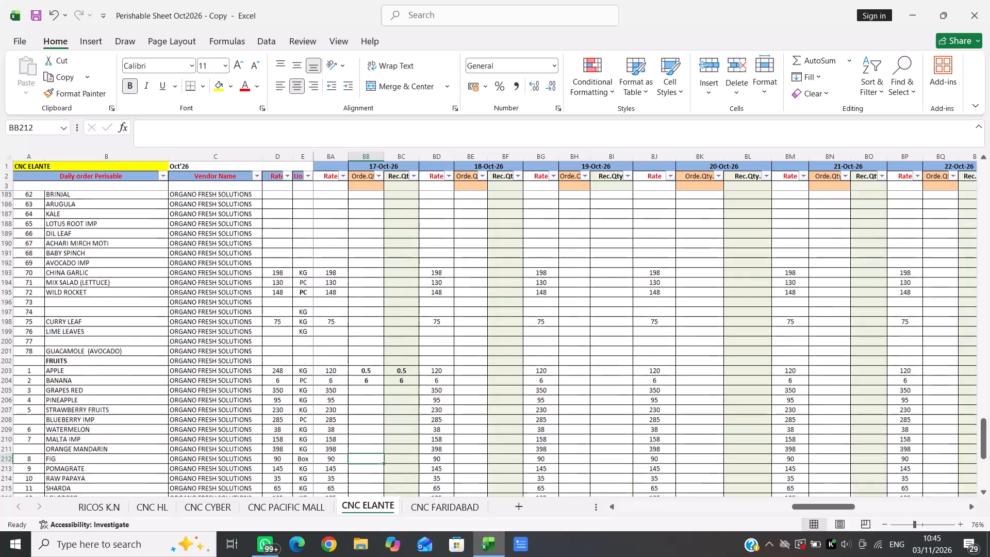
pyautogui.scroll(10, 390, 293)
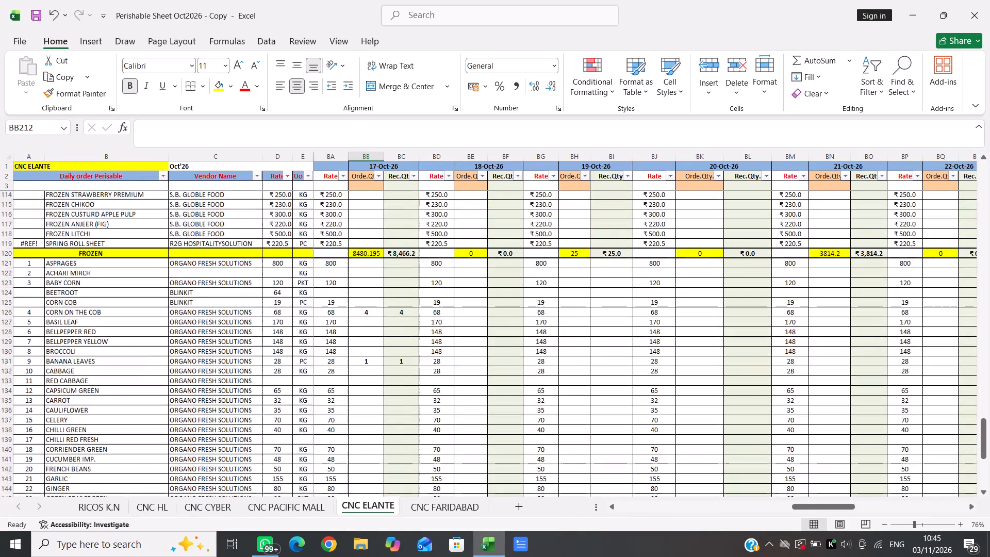
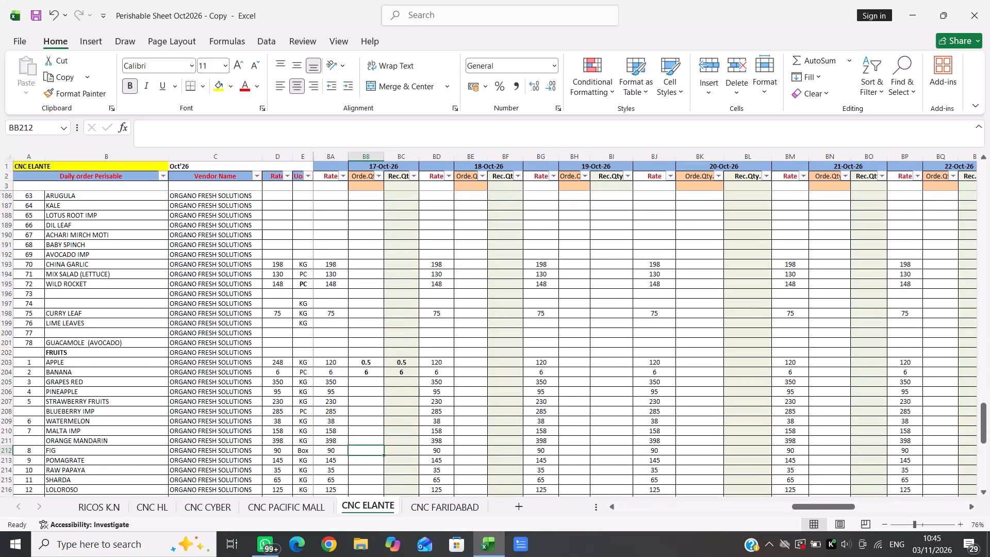
# Find the Staff Vegetable row by searching for "staff" and enter 5 as both its ordered and received quantity for 17-Oct-26.
pyautogui.scroll(-1, 390, 293)
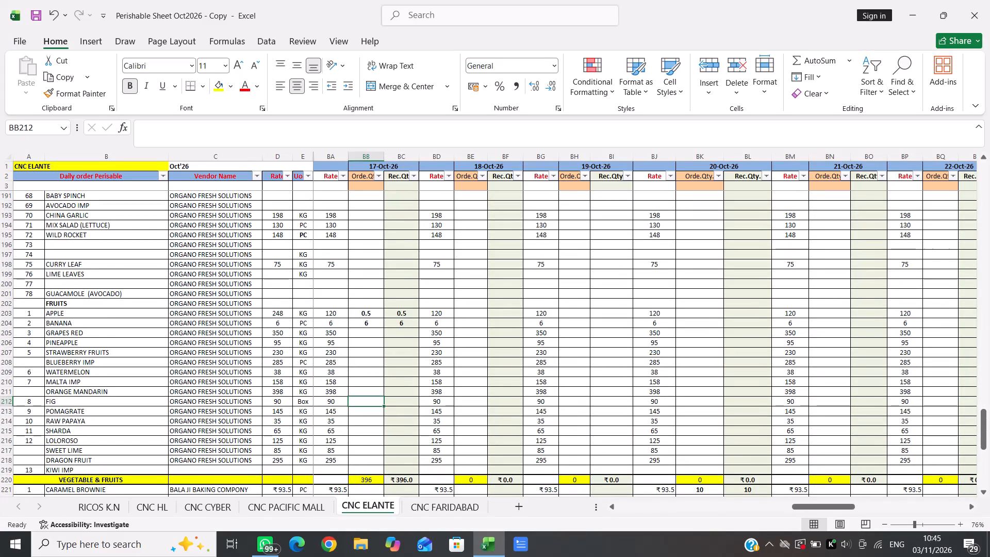
pyautogui.hotkey('ctrl', 'f')
pyautogui.press('Return')
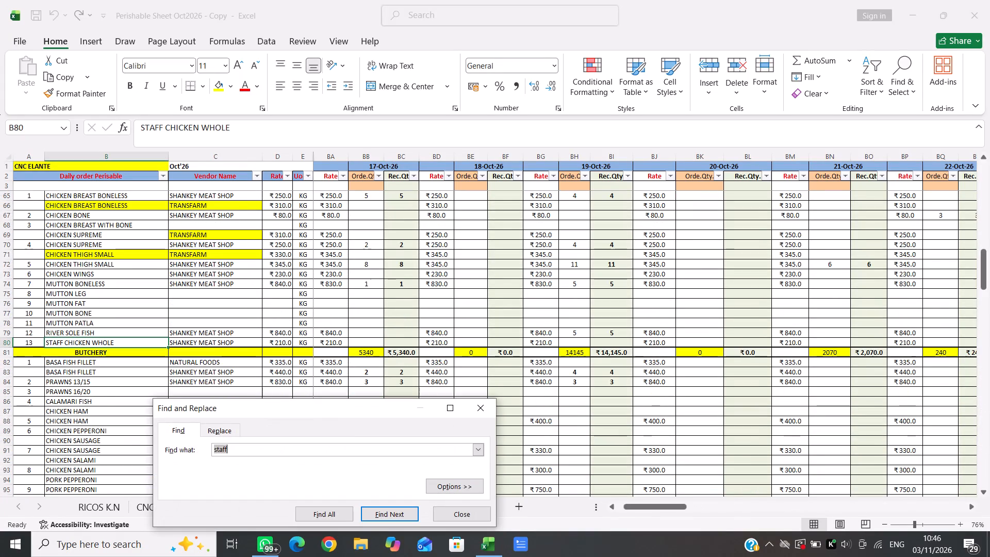
pyautogui.press('Return')
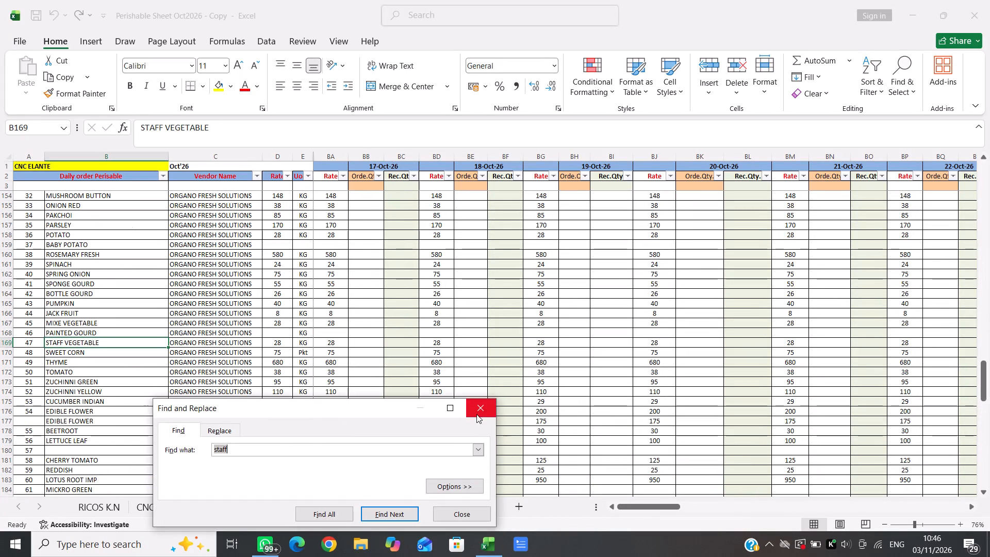
pyautogui.click(476, 414)
pyautogui.press('Right')
pyautogui.press('Right')
pyautogui.press('Right')
pyautogui.press('Right')
pyautogui.press('Right')
pyautogui.press('5')
pyautogui.press('Right')
pyautogui.press('5')
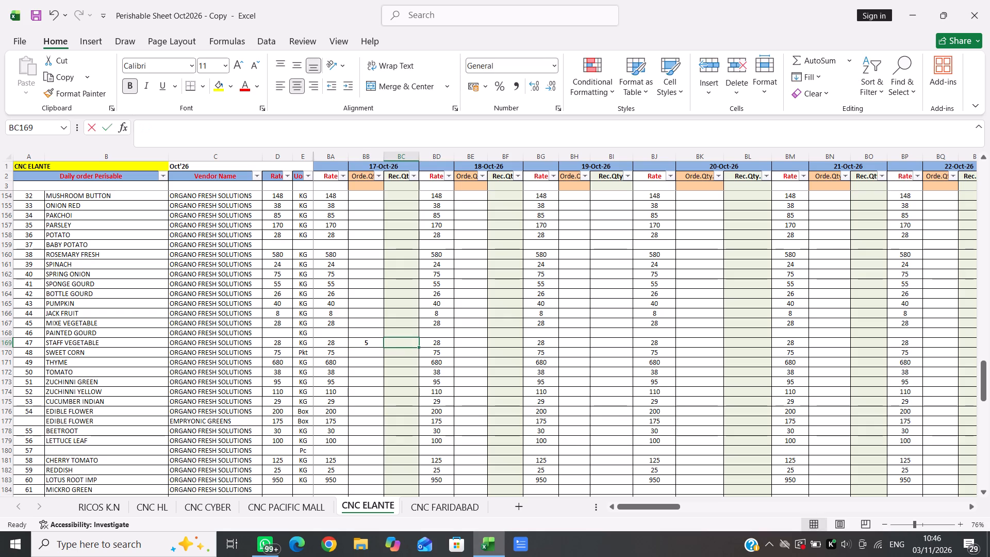
pyautogui.press('Down')
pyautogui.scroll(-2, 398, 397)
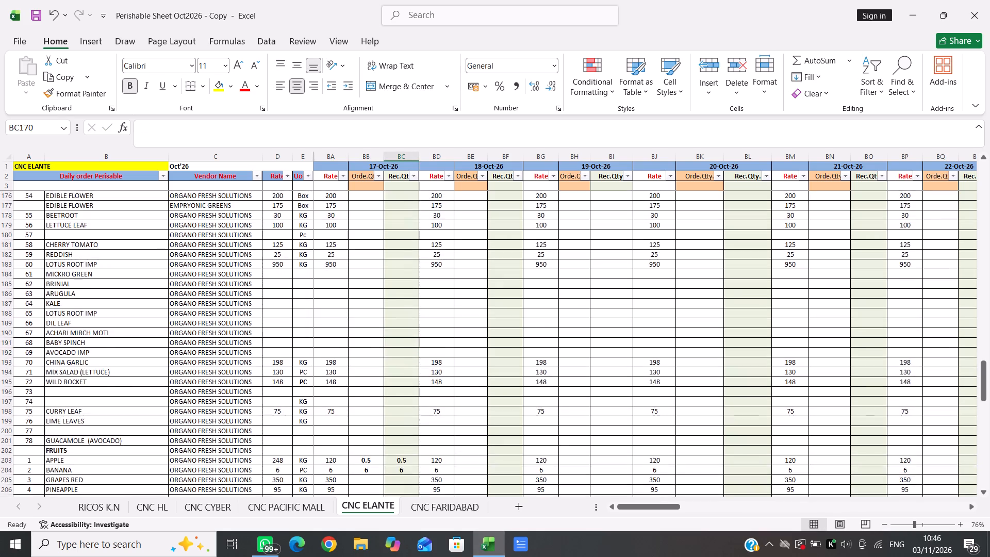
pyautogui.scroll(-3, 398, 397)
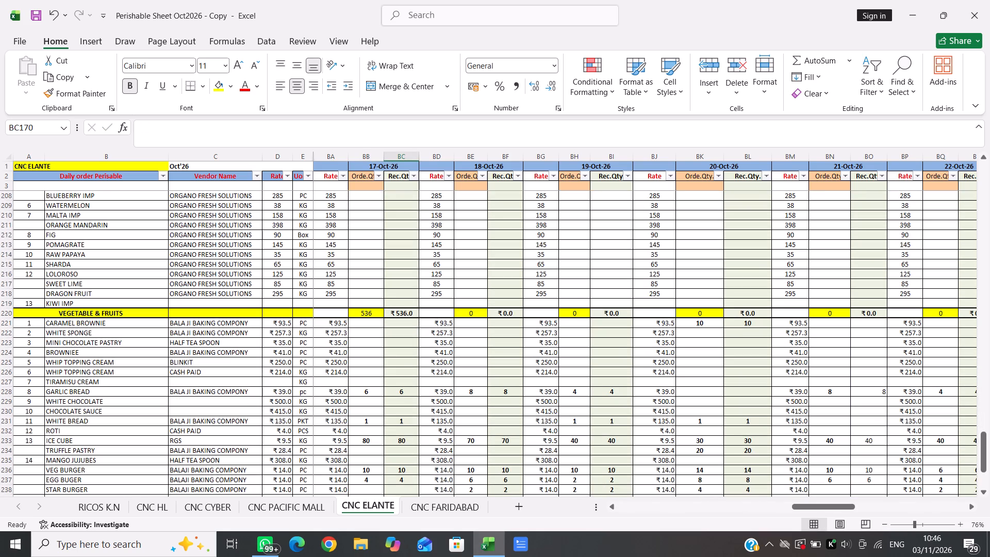
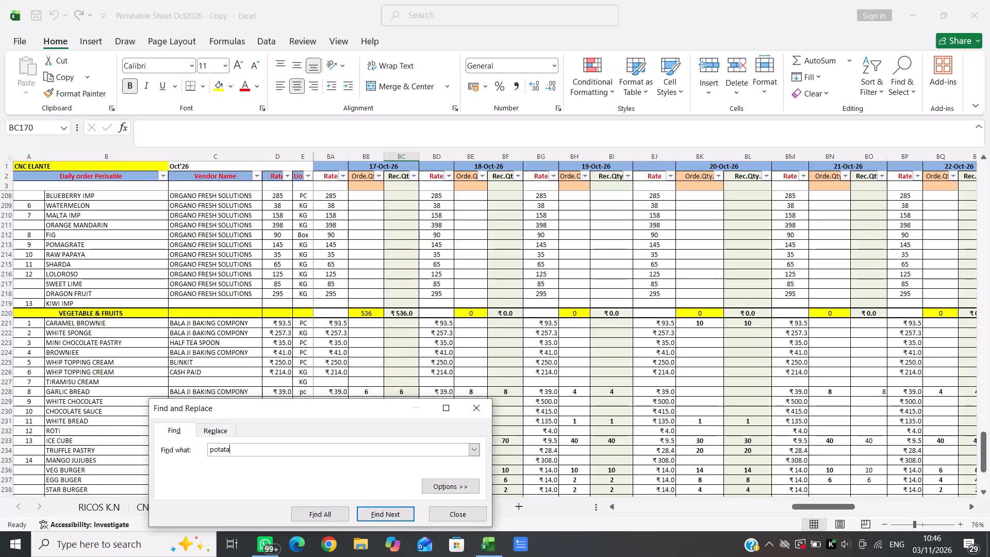
# Find the Potato row by searching for "potat" and enter 10 as its ordered quantity for 17-Oct-26.
pyautogui.press('Return')
pyautogui.press('Return')
pyautogui.press('BackSpace')
pyautogui.press('Return')
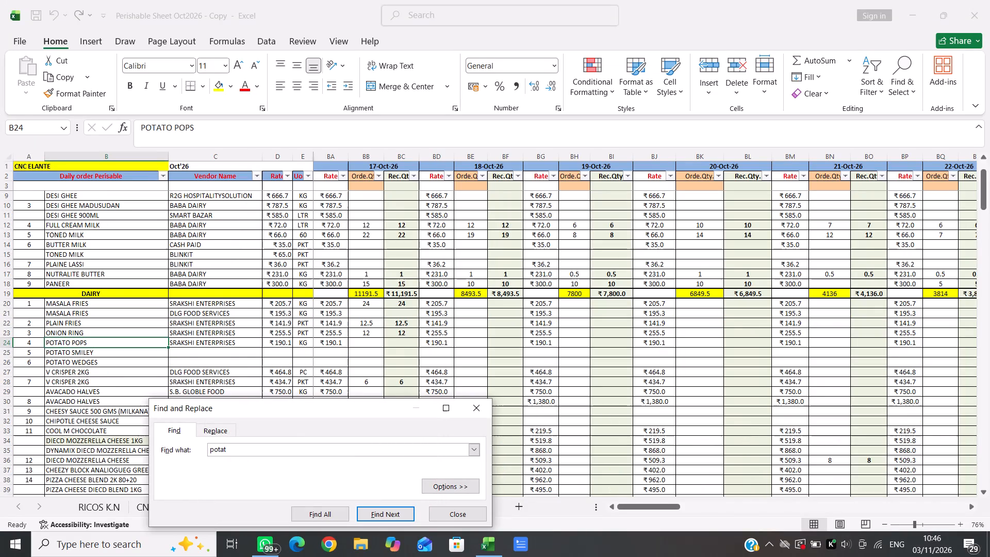
pyautogui.press('Return')
pyautogui.press('Return')
pyautogui.press('Return')
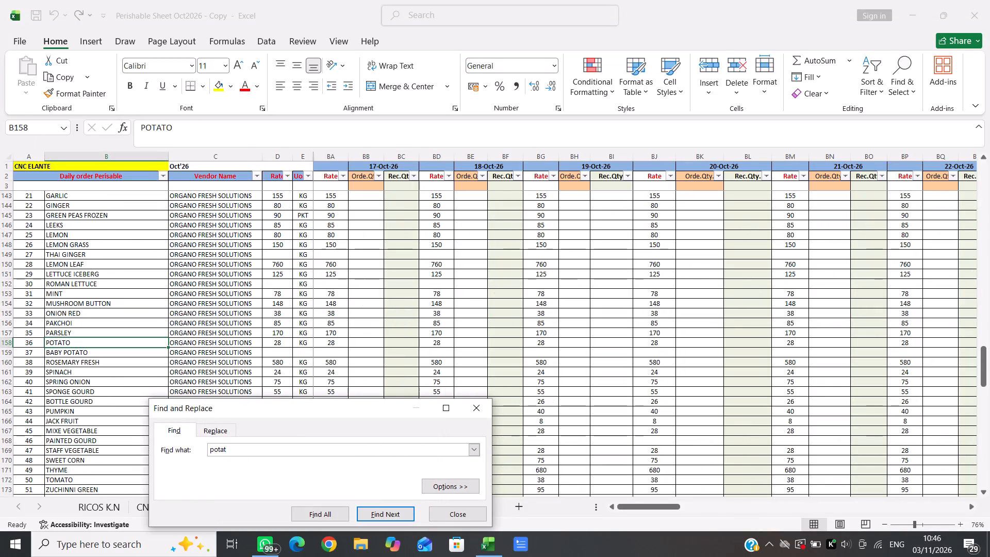
pyautogui.click(474, 402)
pyautogui.press('Right')
pyautogui.press('Right')
pyautogui.press('Right')
pyautogui.press('Right')
pyautogui.press('Right')
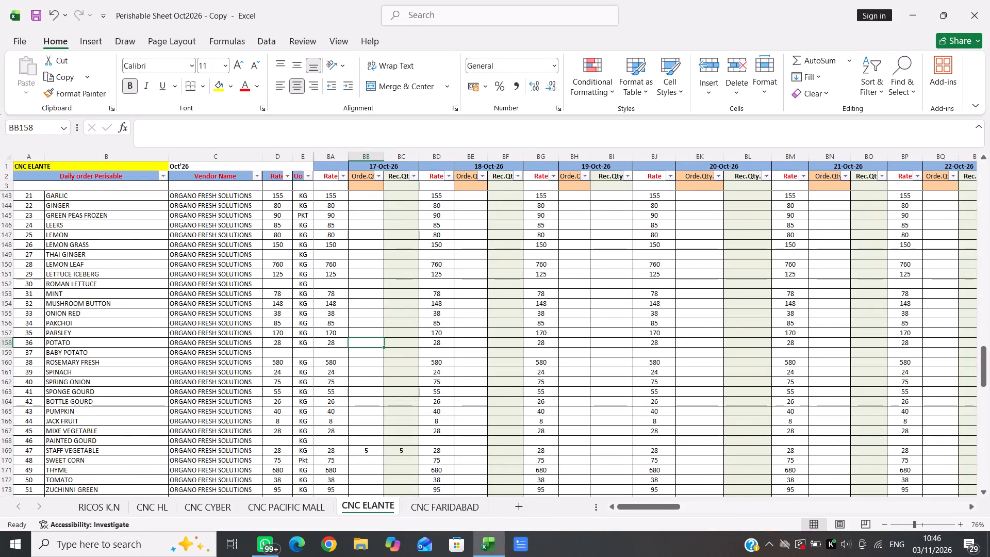
pyautogui.write('10')
pyautogui.press('Right')
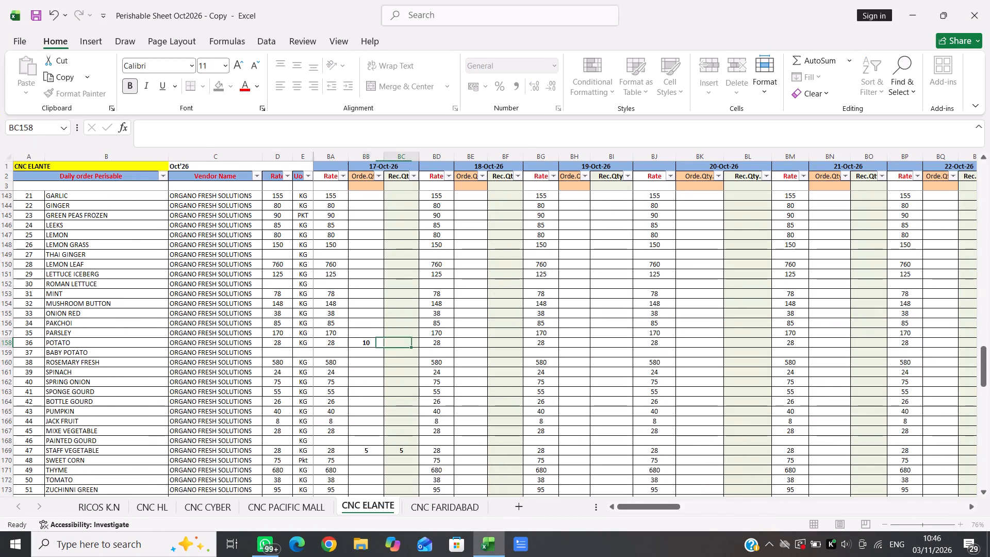
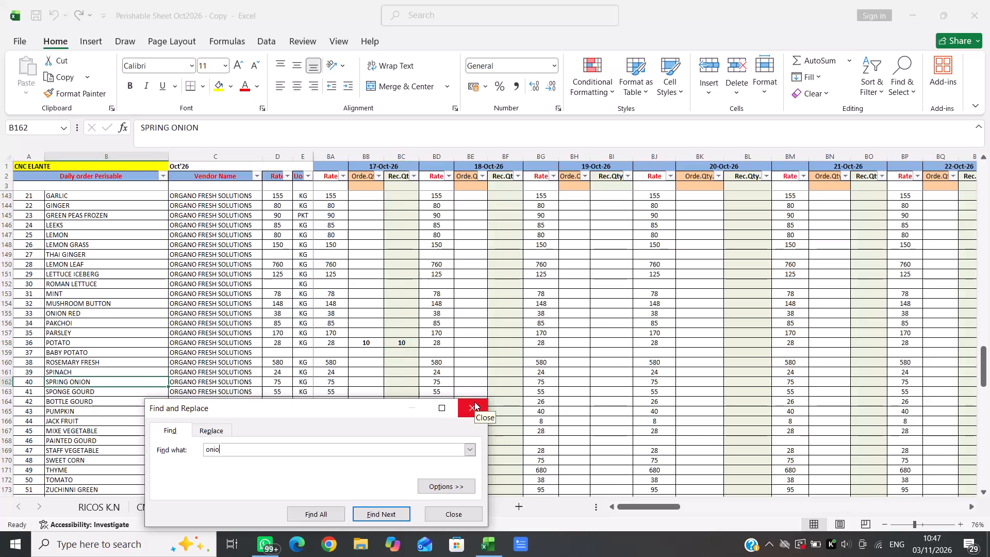
# Find the Onion Red row by searching for "onio" and enter 15 as its ordered quantity for 17-Oct-26.
pyautogui.press('Return')
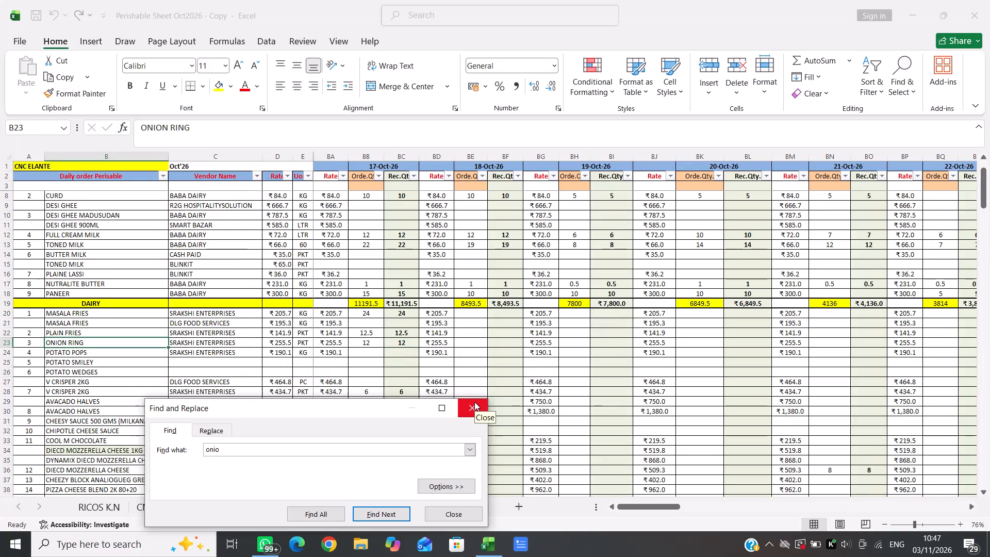
pyautogui.press('Return')
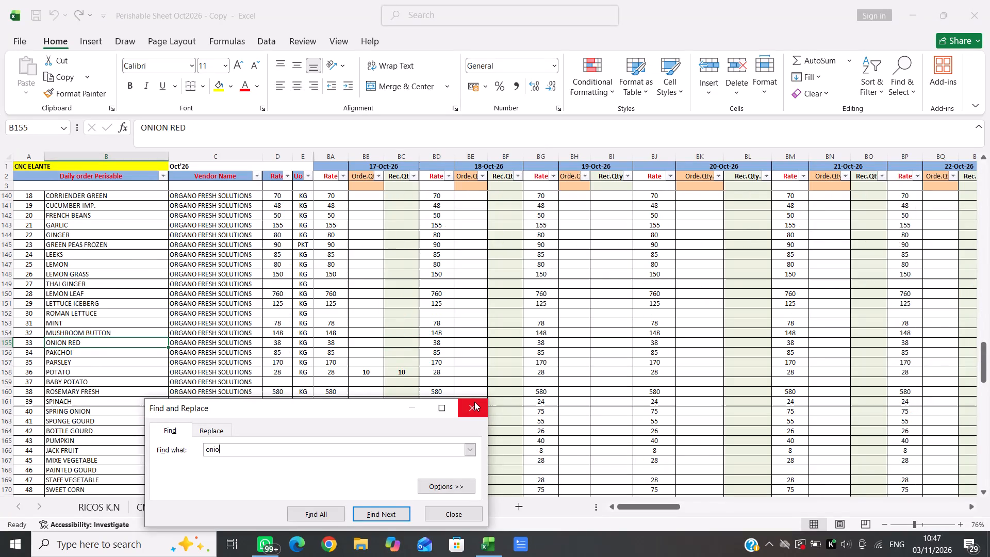
pyautogui.click(474, 402)
pyautogui.press('Right')
pyautogui.press('Right')
pyautogui.press('Right')
pyautogui.press('Right')
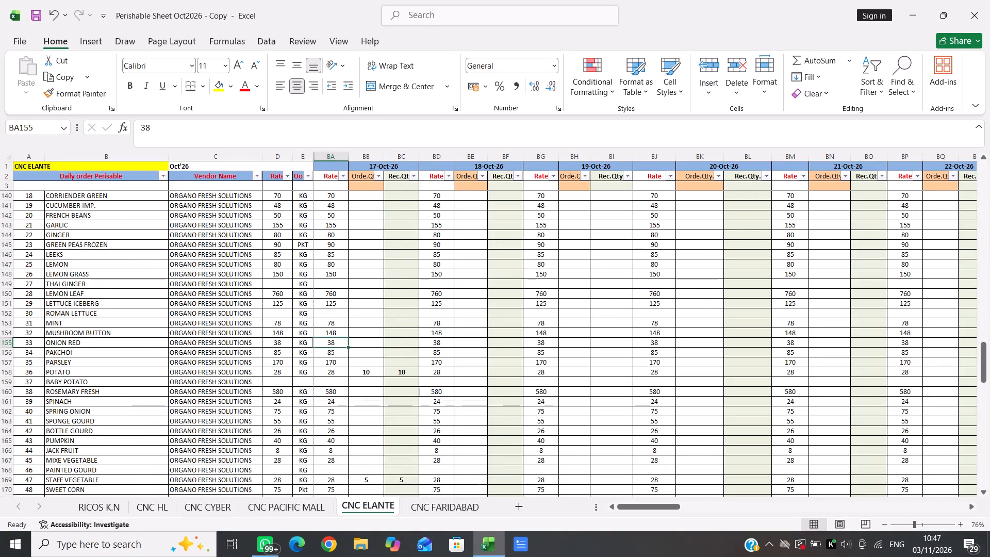
pyautogui.press('Right')
pyautogui.write('15')
pyautogui.press('Right')
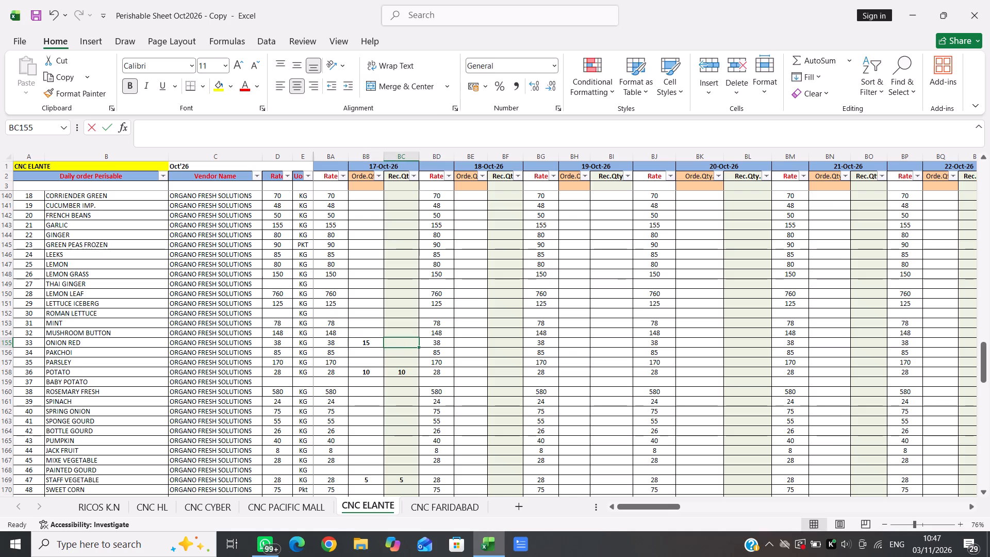
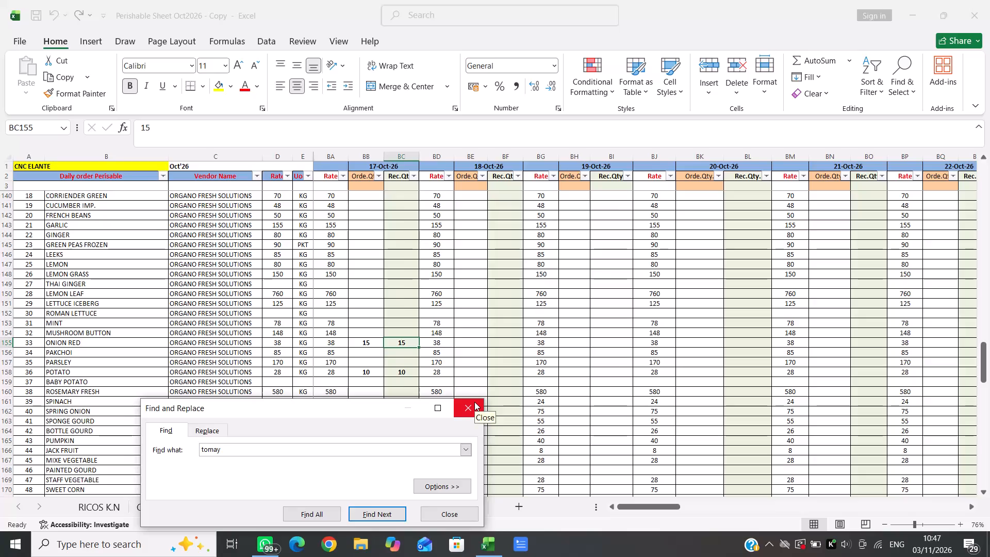
# Find the Tomato row by searching for "tomat" and enter 10 as its ordered quantity for 17-Oct-26.
pyautogui.press('BackSpace')
pyautogui.press('t')
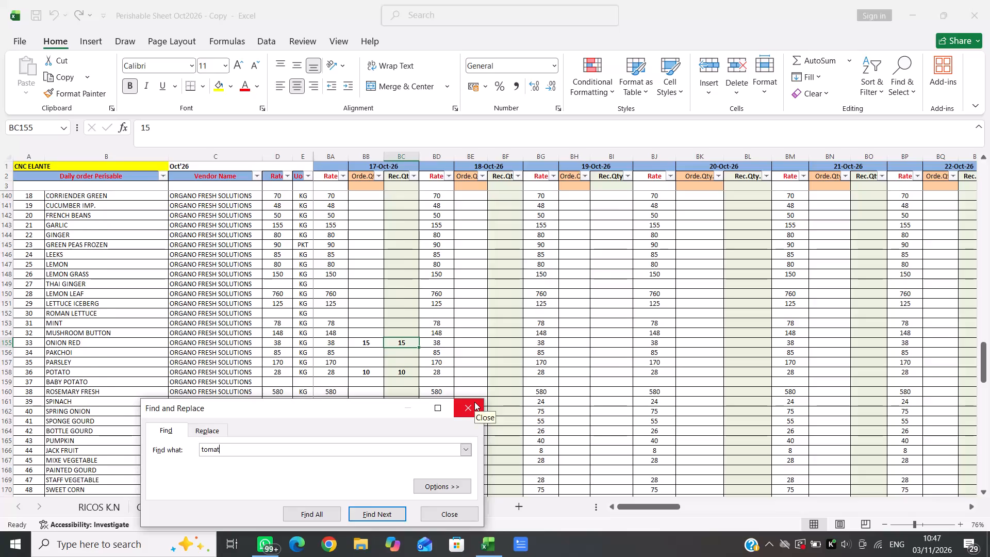
pyautogui.press('Return')
pyautogui.click(474, 402)
pyautogui.press('Right')
pyautogui.press('Right')
pyautogui.press('Right')
pyautogui.press('Right')
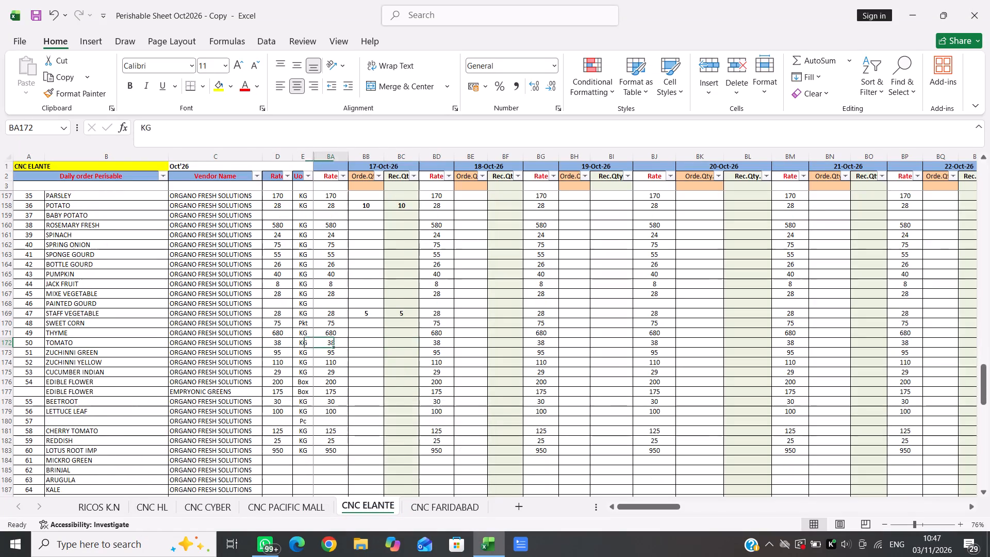
pyautogui.press('Right')
pyautogui.write('10')
pyautogui.press('Right')
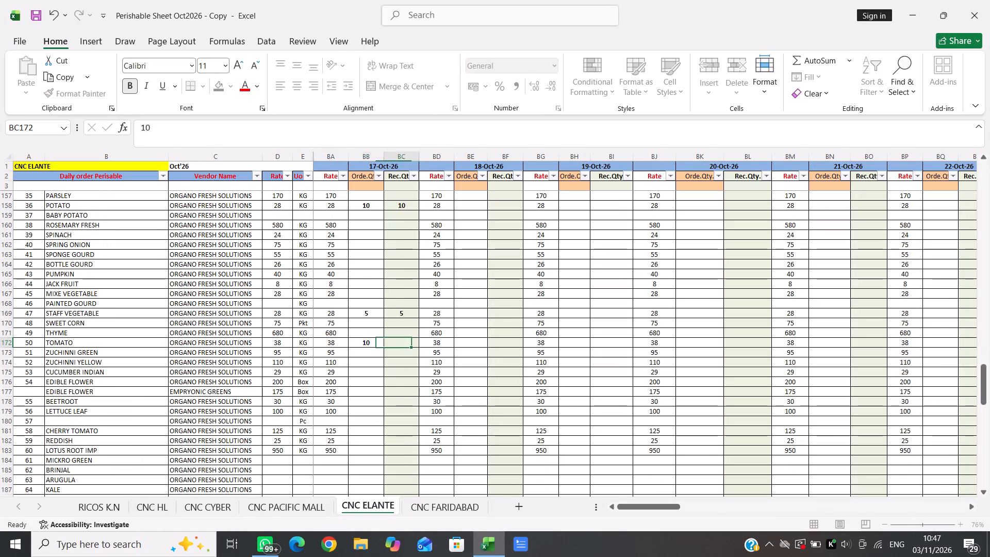
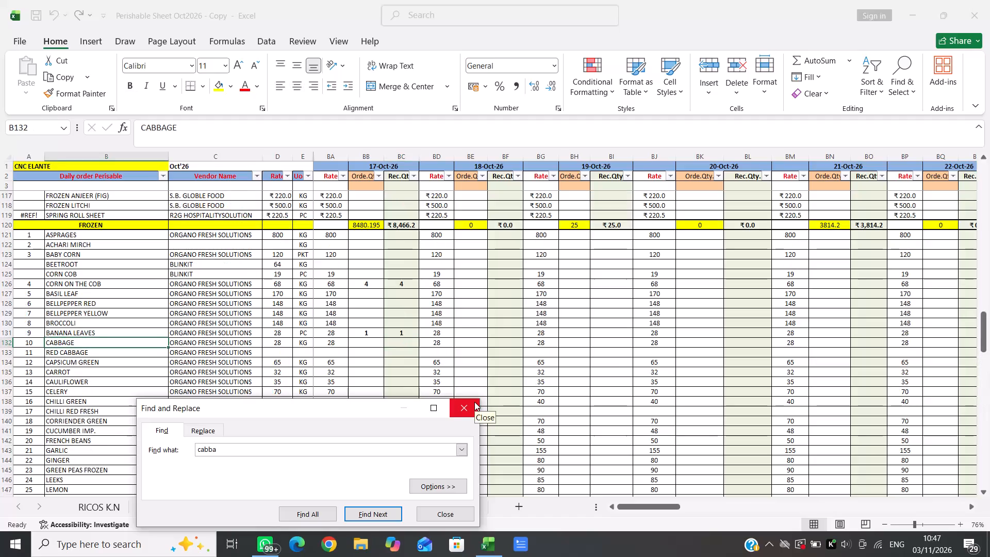
# Close the search and enter 6 as the ordered quantity for Cabbage on 17-Oct-26.
pyautogui.click(465, 403)
pyautogui.press('Right')
pyautogui.press('Right')
pyautogui.press('Right')
pyautogui.press('Right')
pyautogui.press('Right')
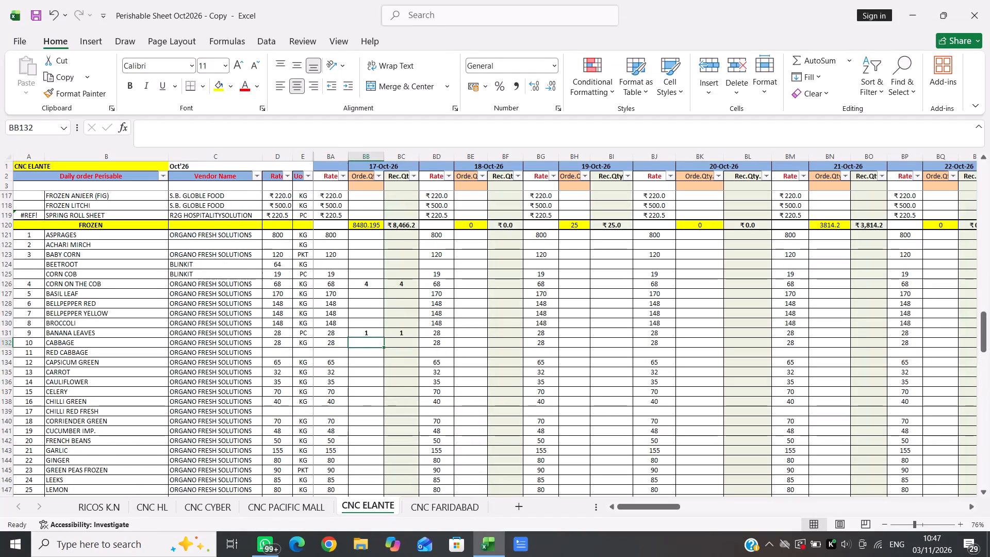
pyautogui.press('6')
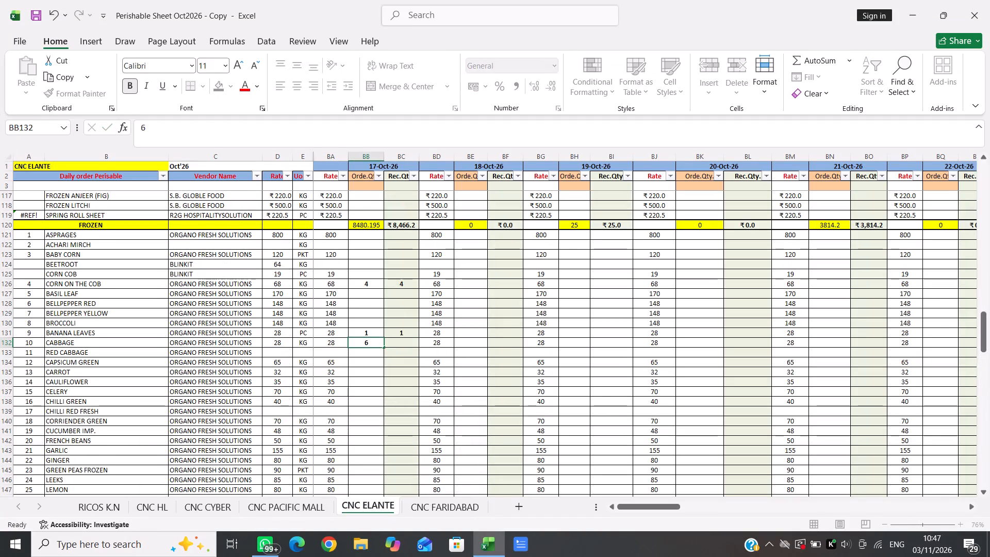
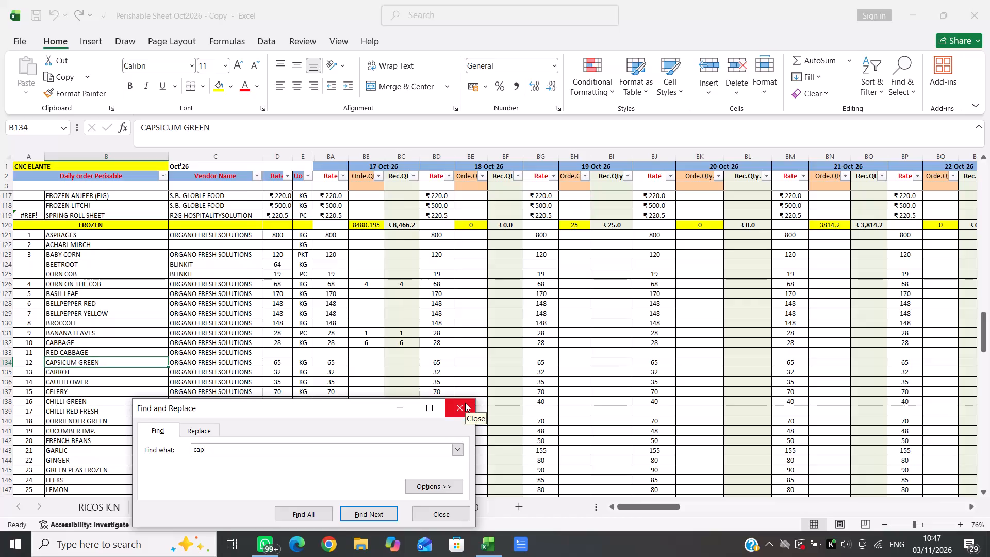
# Close the search and move along the Capsicum Green row toward its 17-Oct-26 ordered quantity.
pyautogui.click(465, 403)
pyautogui.press('Right')
pyautogui.press('Right')
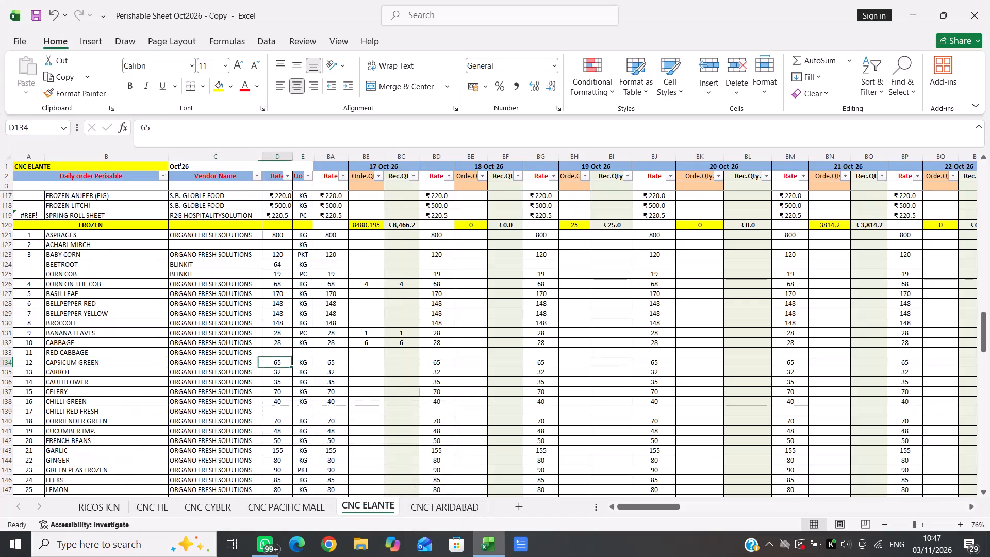
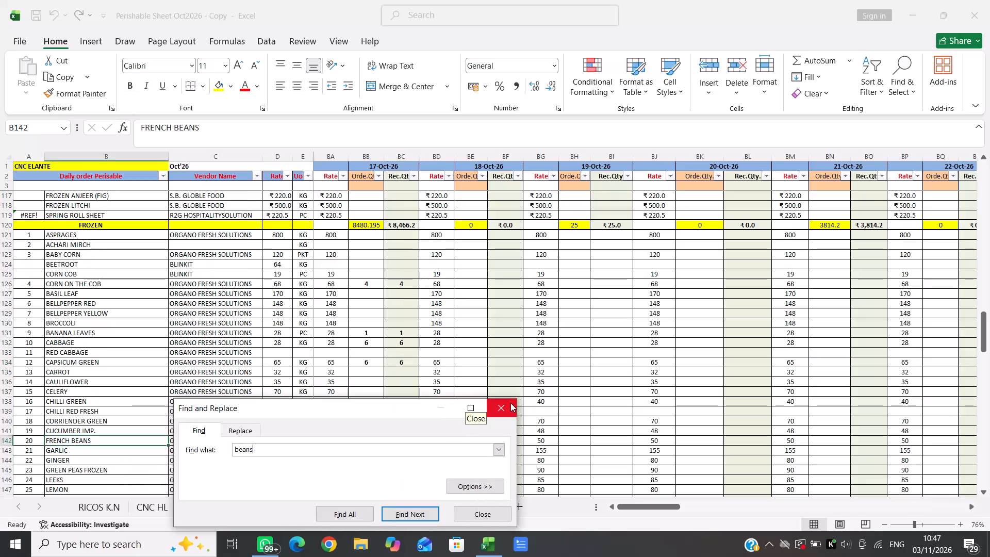
# Close the search and move along the French Beans row toward its 17-Oct-26 ordered quantity.
pyautogui.click(510, 403)
pyautogui.press('Right')
pyautogui.press('Right')
pyautogui.press('Right')
pyautogui.press('Right')
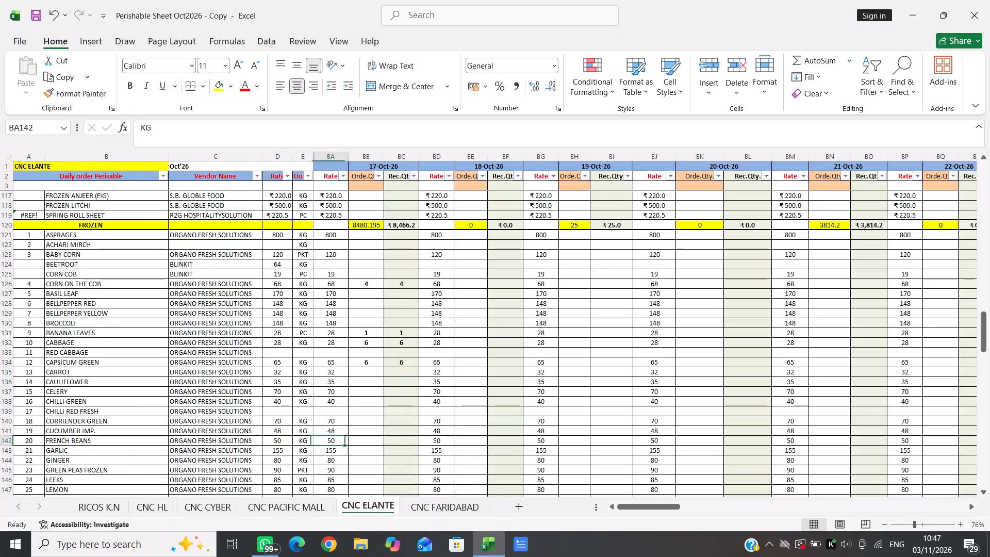
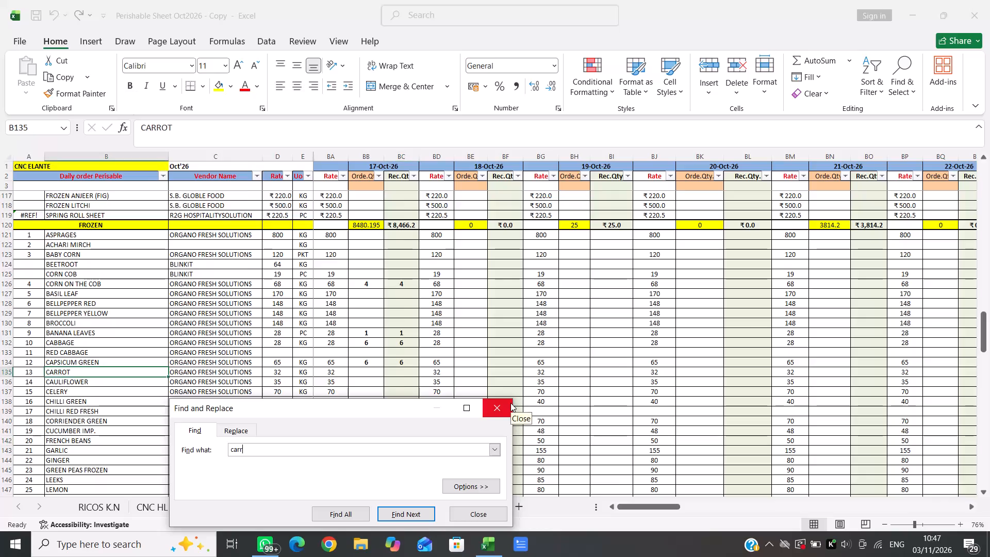
# Close the search and enter 1.5 as the 17-Oct-26 ordered quantity for Carrot.
pyautogui.click(497, 408)
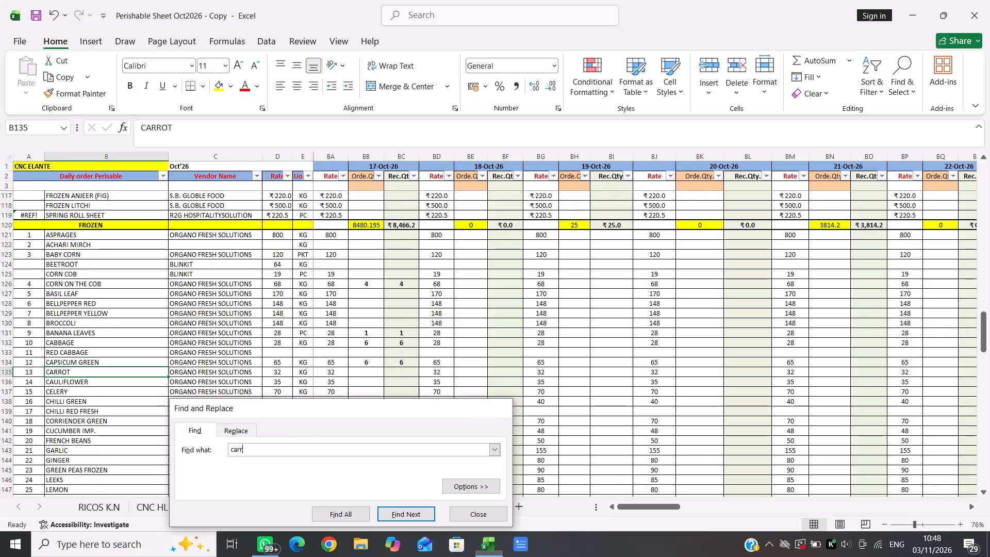
pyautogui.press('Right')
pyautogui.press('Right')
pyautogui.press('Right')
pyautogui.press('Right')
pyautogui.press('Right')
pyautogui.write('1.5')
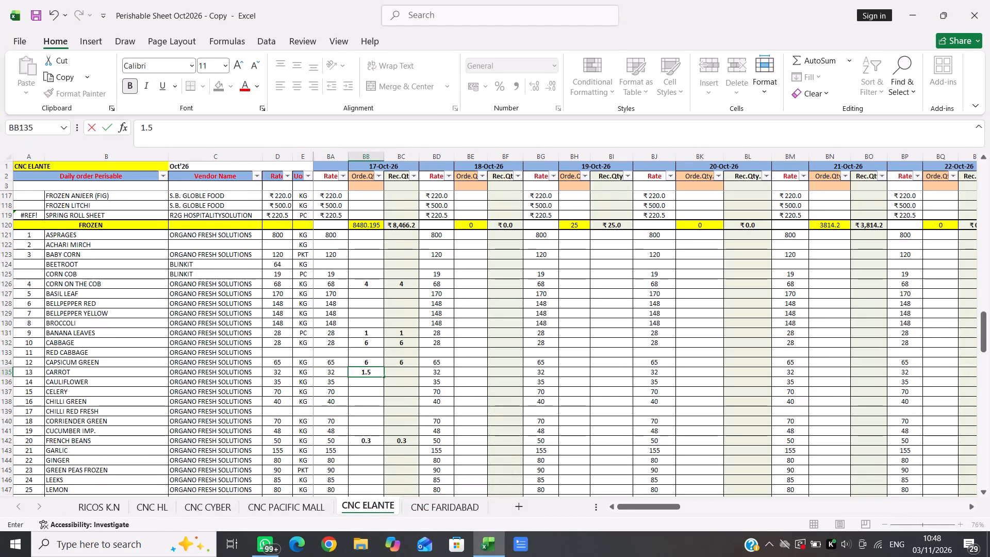
pyautogui.press('Right')
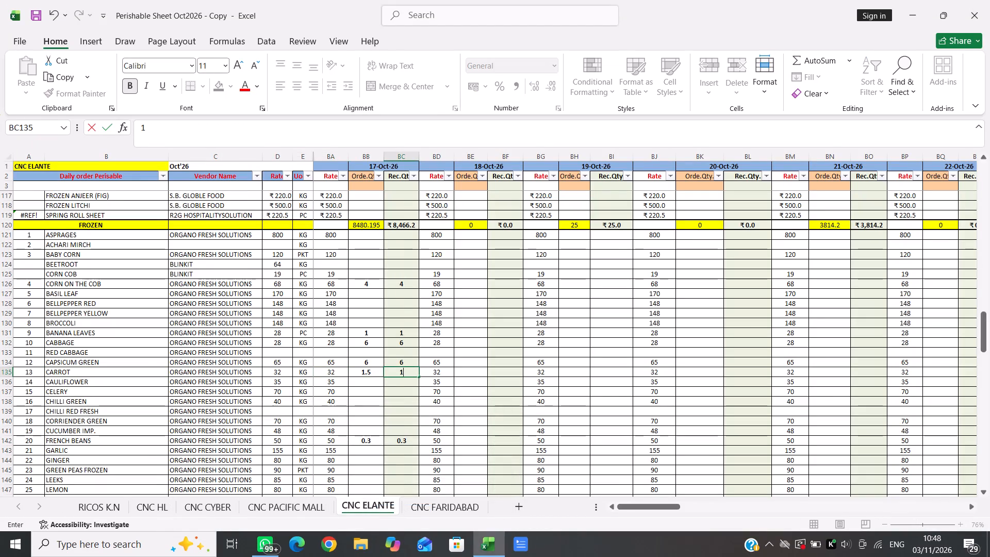
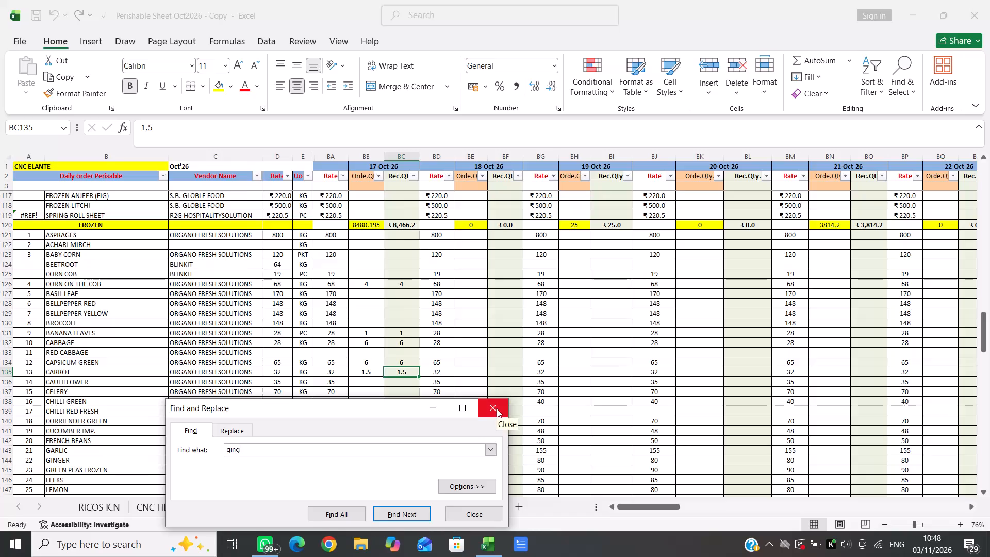
# Find the Ginger item, close the search and go along its row to the 17-Oct-26 ordered quantity.
pyautogui.press('Return')
pyautogui.click(505, 408)
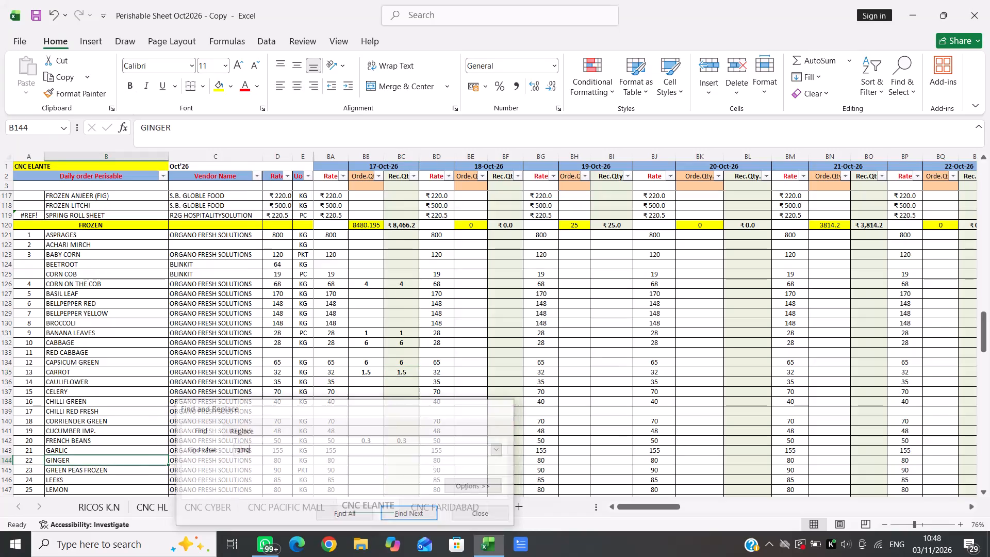
pyautogui.press('Right')
pyautogui.press('Right')
pyautogui.press('Right')
pyautogui.press('Right')
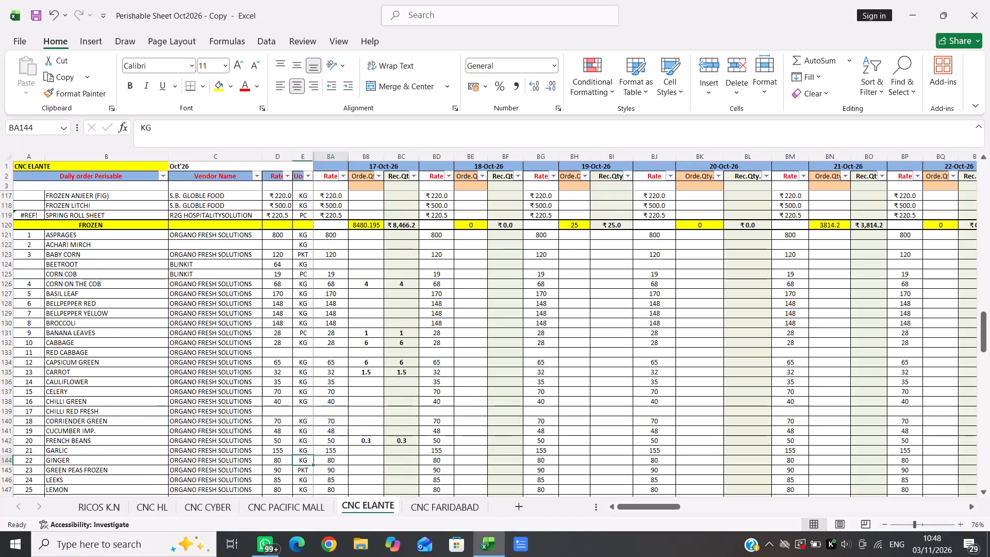
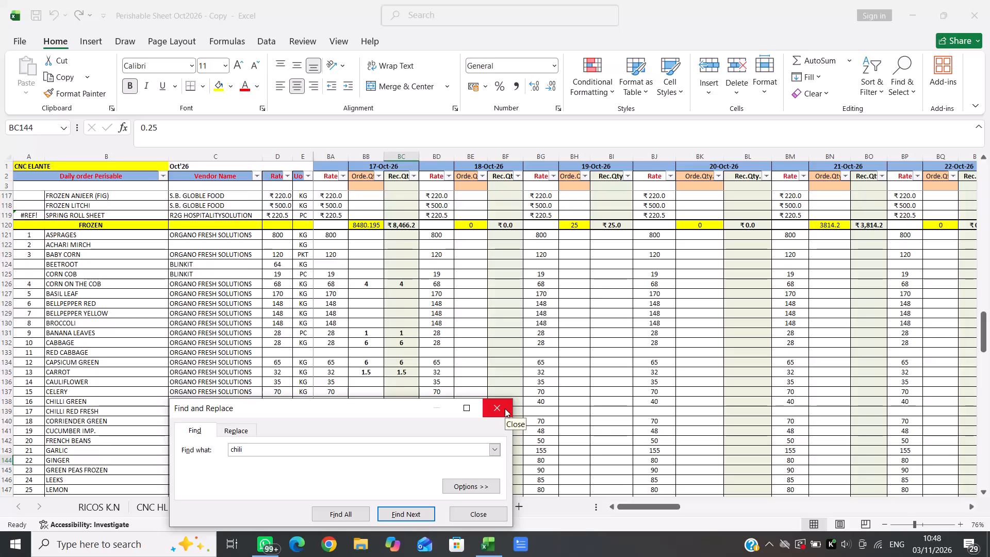
# Find the Chilli Green item by searching for "chilli", close the search and go along its row towards the 17-Oct-26 ordered quantity.
pyautogui.press('BackSpace')
pyautogui.write('li')
pyautogui.press('Return')
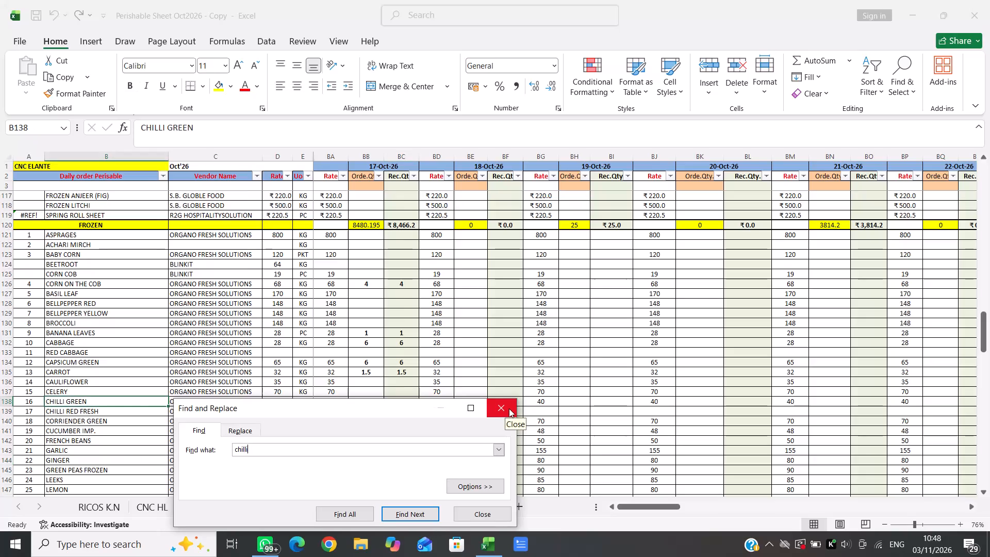
pyautogui.click(509, 408)
pyautogui.press('Right')
pyautogui.press('Right')
pyautogui.press('Right')
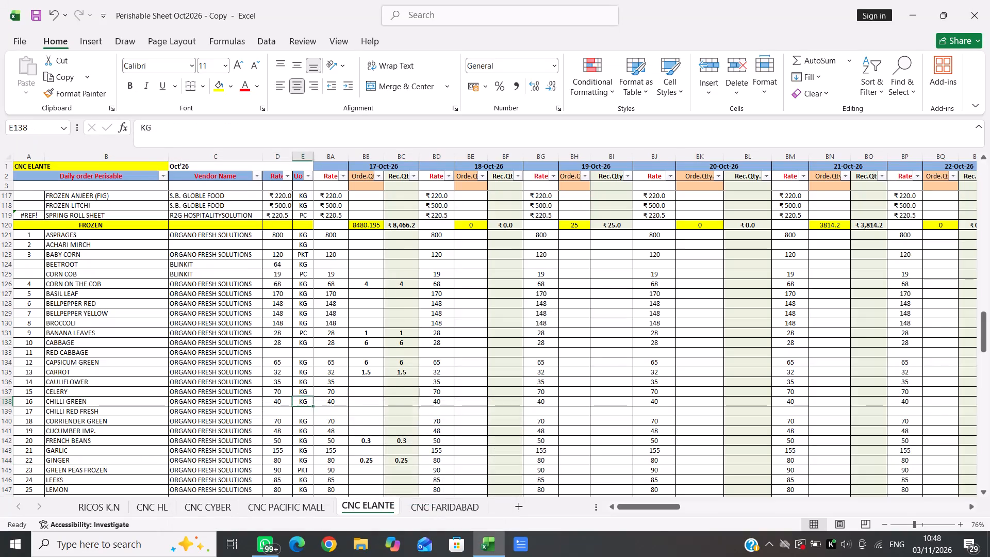
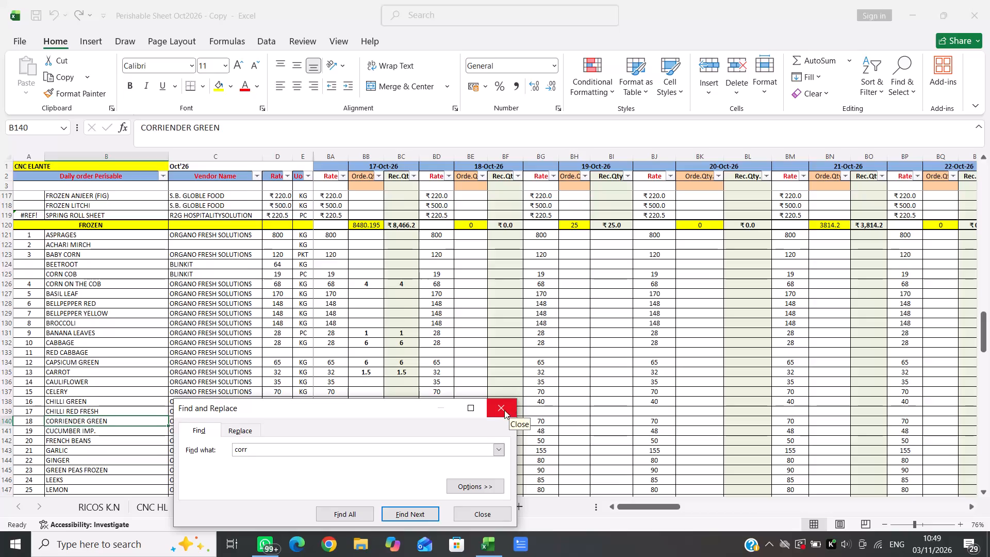
# Close the search and go along the Corriender Green row to its 17-Oct-26 ordered quantity.
pyautogui.click(500, 410)
pyautogui.press('Right')
pyautogui.press('Right')
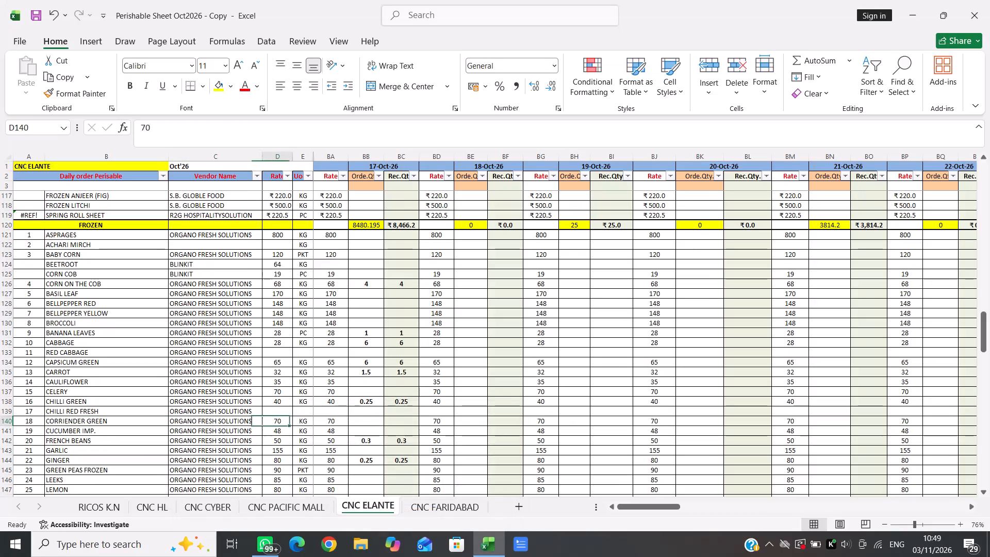
pyautogui.press('Right')
pyautogui.press('Right')
pyautogui.press('Right')
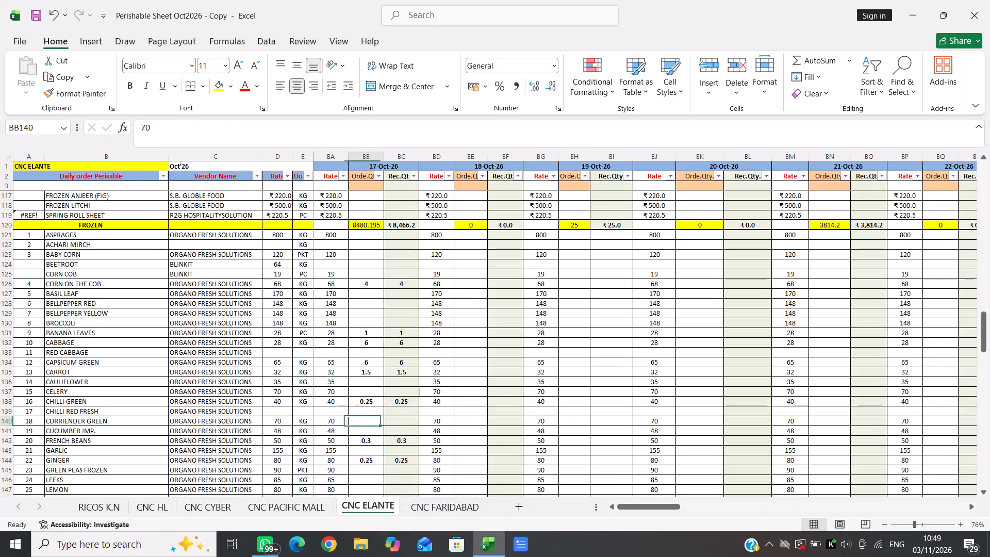
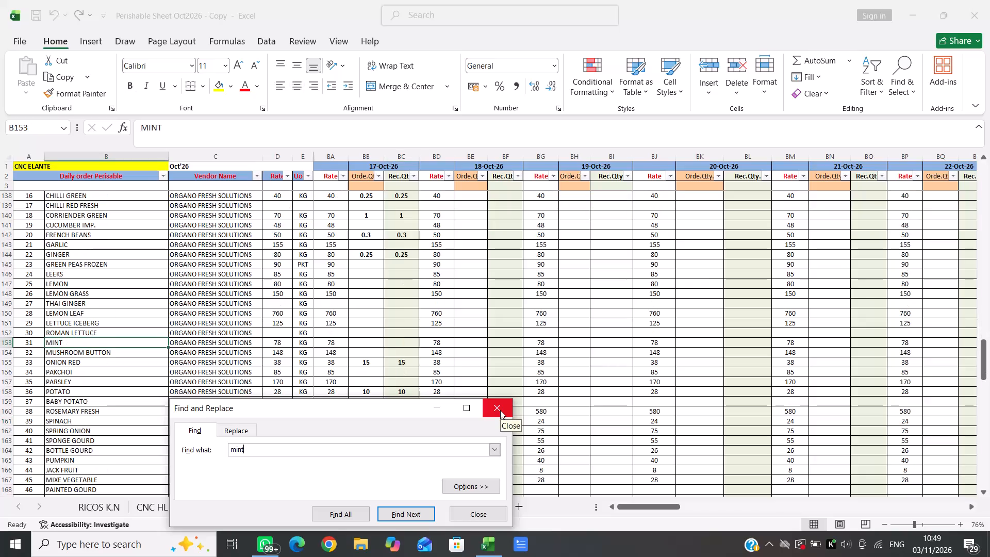
# Close the search and enter 0.1 as the 17-Oct-26 ordered quantity for Mint.
pyautogui.click(500, 410)
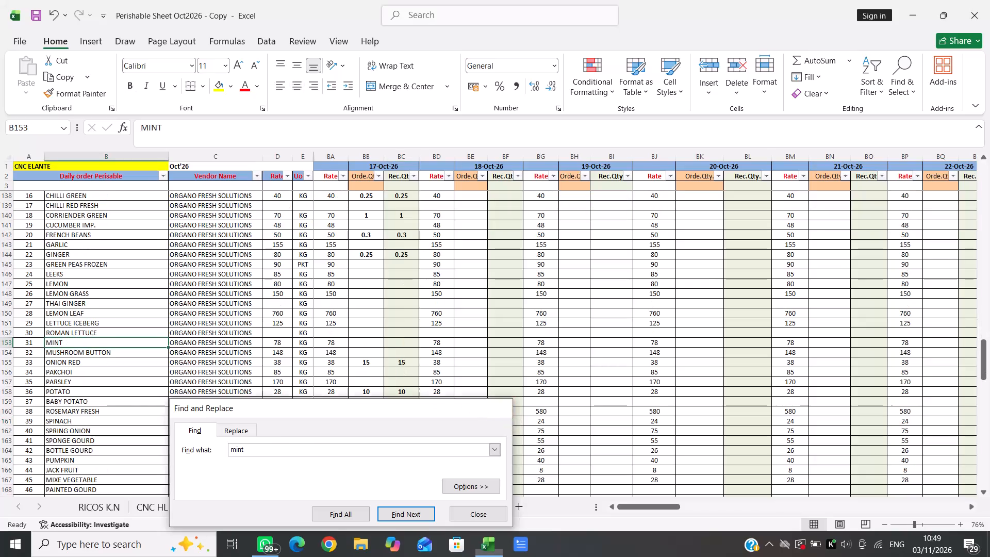
pyautogui.press('Right')
pyautogui.press('Right')
pyautogui.press('Right')
pyautogui.press('Right')
pyautogui.press('Right')
pyautogui.press('1')
pyautogui.press('BackSpace')
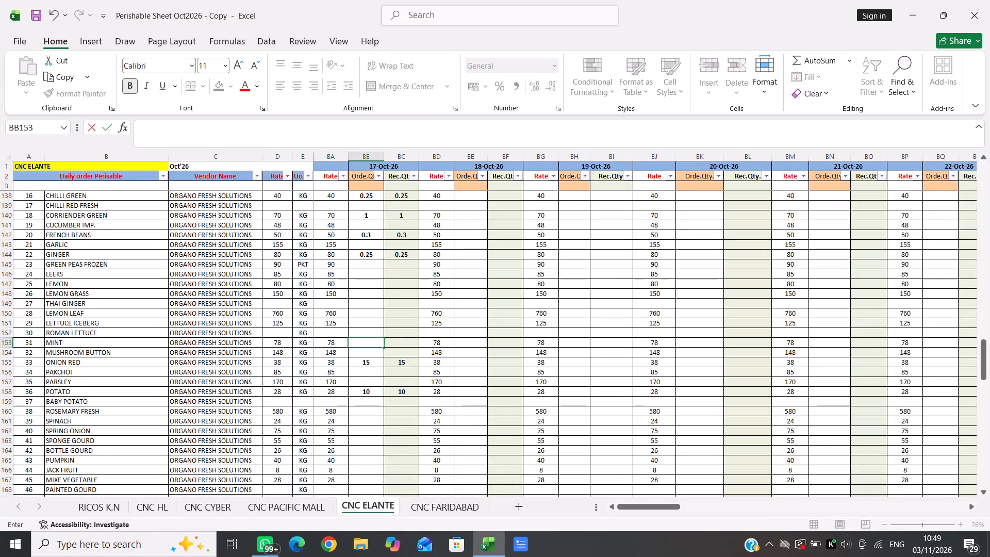
pyautogui.write('0.1')
pyautogui.press('Right')
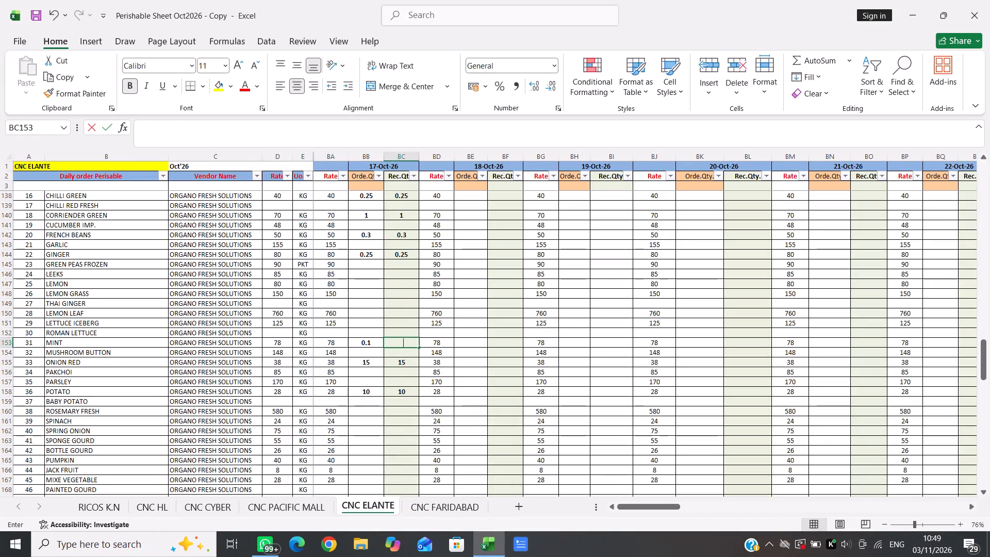
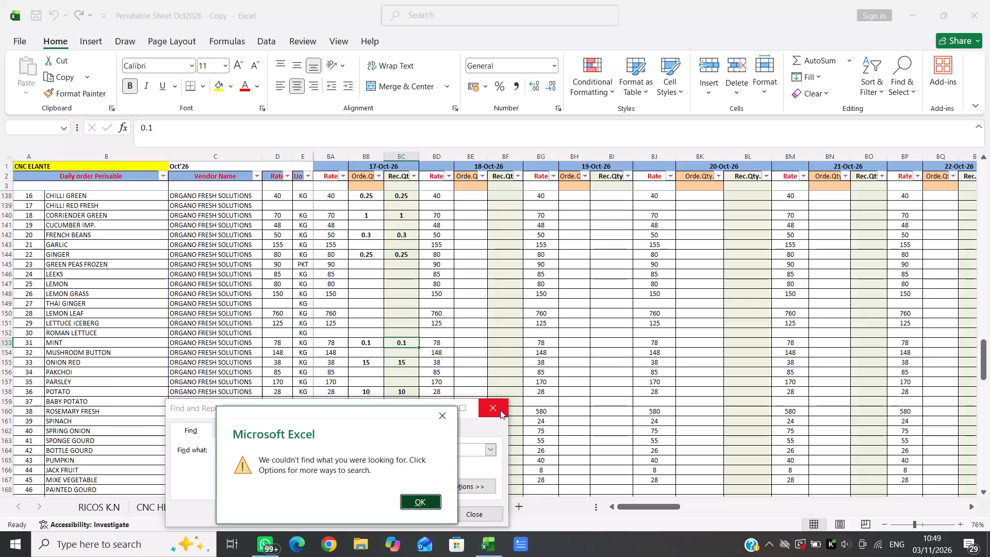
# Correct the search term to "lemo" and find the Lemon row in the CNC ELANTE sheet.
pyautogui.press('BackSpace')
pyautogui.press('BackSpace')
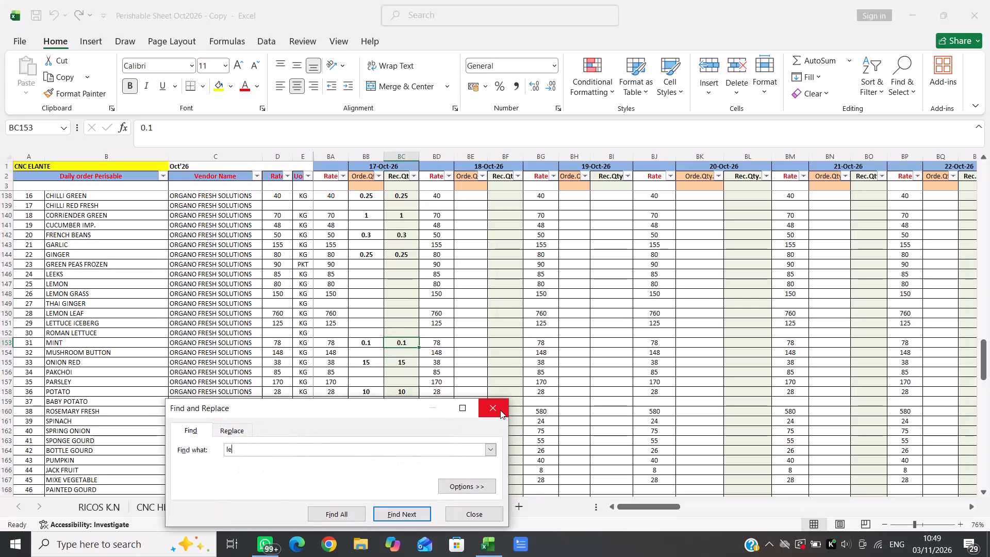
pyautogui.write('mo')
pyautogui.press('Return')
pyautogui.press('7')
pyautogui.press('BackSpace')
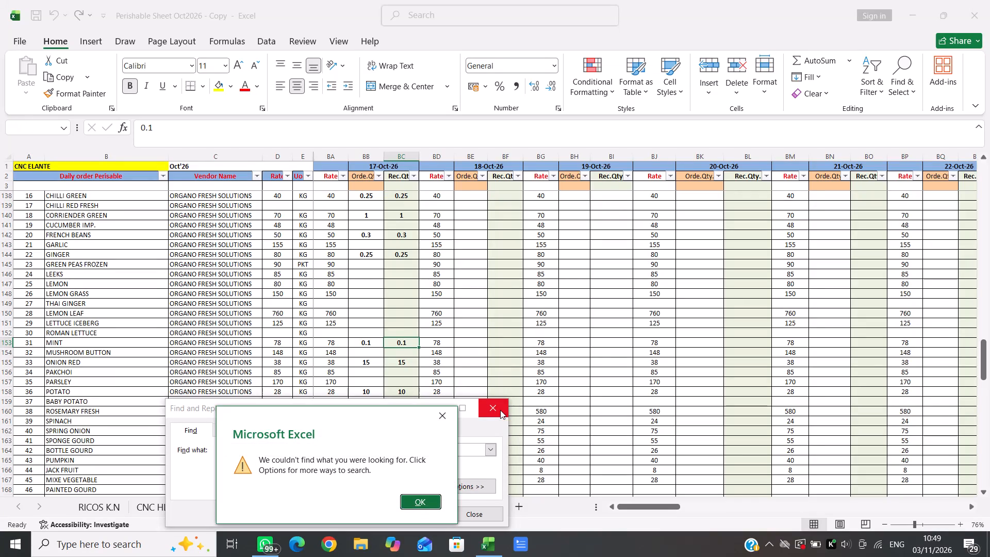
pyautogui.press('Return')
pyautogui.press('BackSpace')
pyautogui.press('Return')
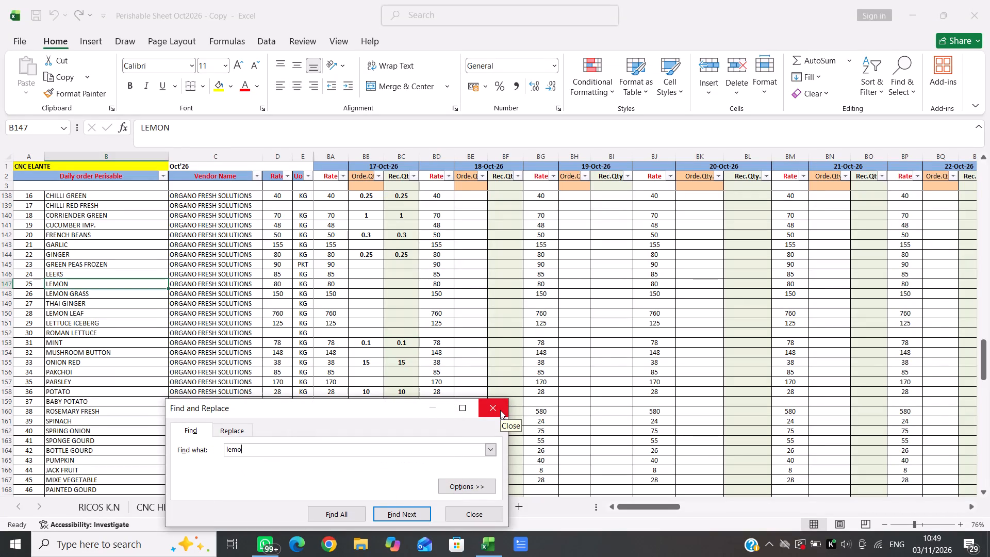
# Close the search and enter 1 as the 17-Oct-26 ordered quantity for Lemon.
pyautogui.click(500, 410)
pyautogui.press('Right')
pyautogui.press('Right')
pyautogui.press('Right')
pyautogui.press('Right')
pyautogui.press('Right')
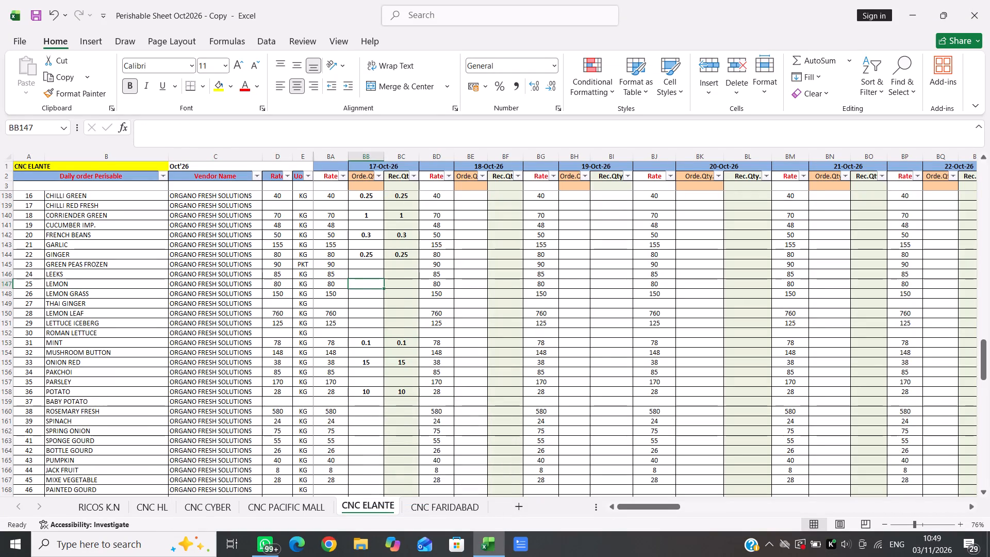
pyautogui.press('1')
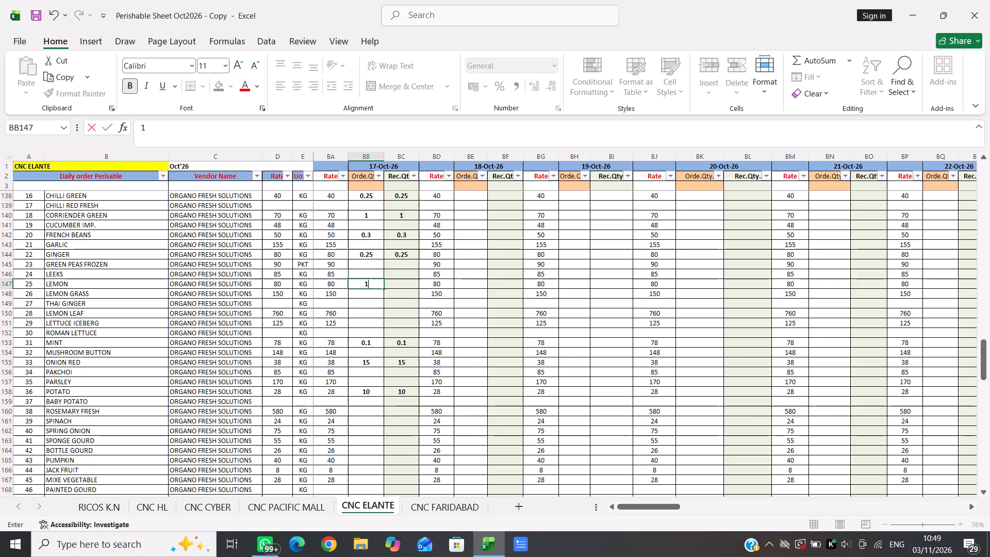
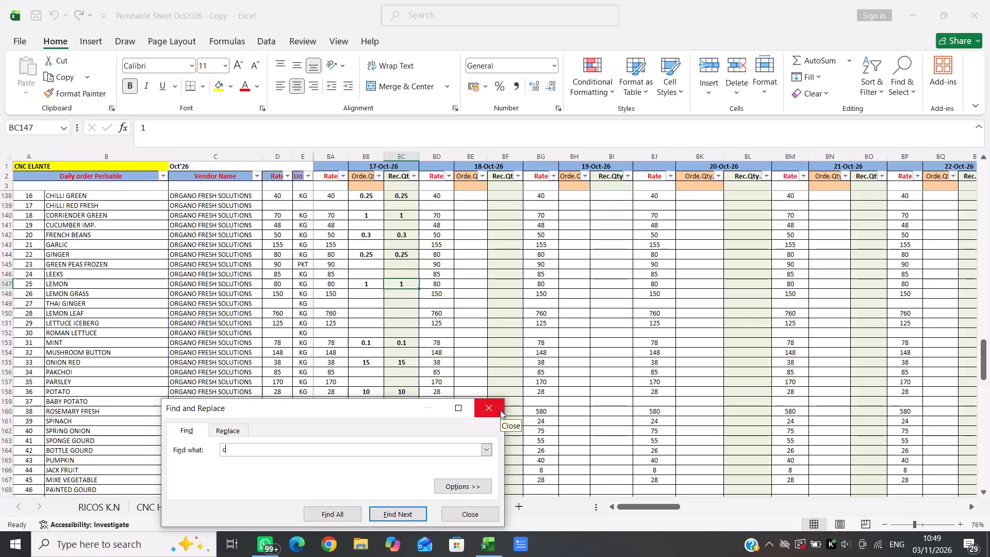
# Search for "cucu" to find the Cucumber Imp. row, close the search, and move along the row toward its 17-Oct-26 ordered quantity.
pyautogui.write('ucu')
pyautogui.press('Return')
pyautogui.press('Return')
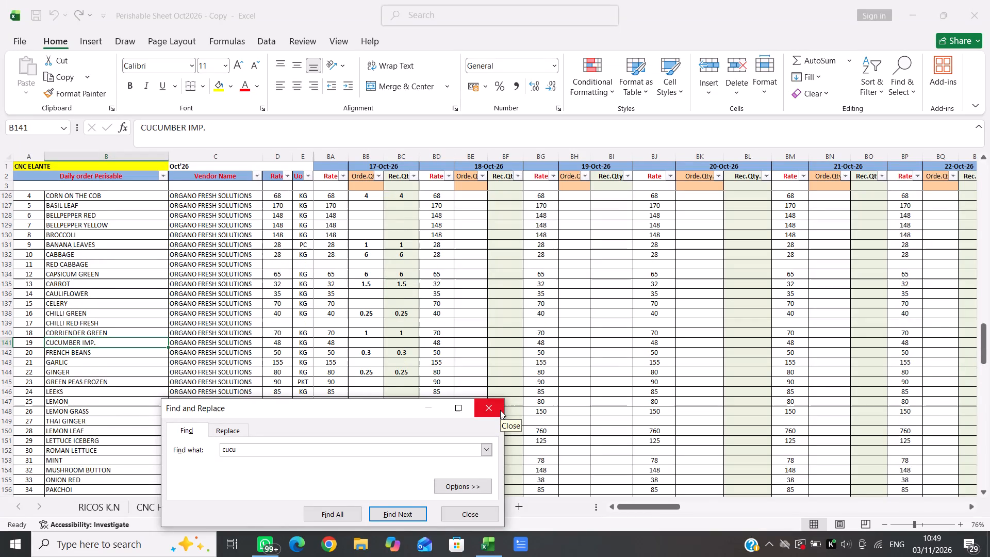
pyautogui.click(493, 410)
pyautogui.press('Right')
pyautogui.press('Right')
pyautogui.press('Right')
pyautogui.press('Right')
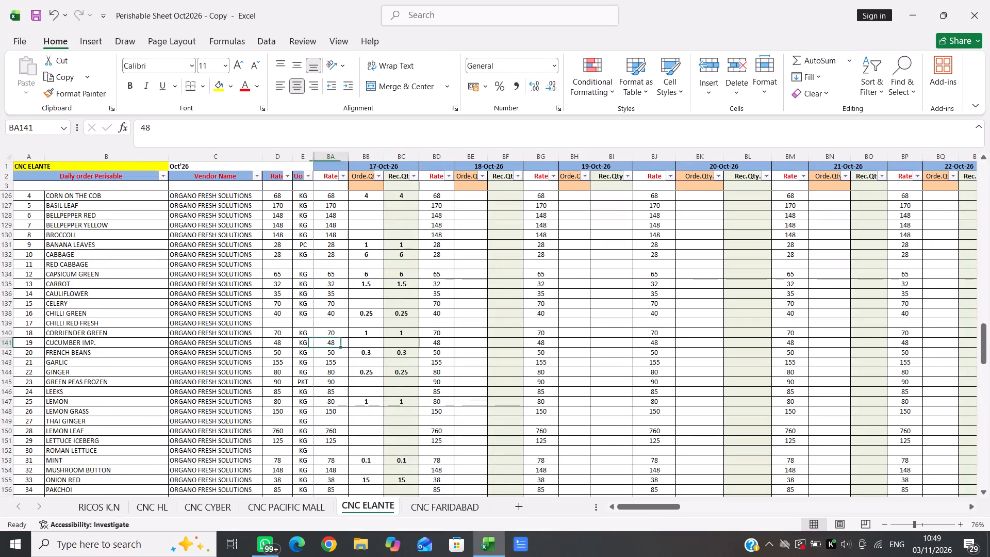
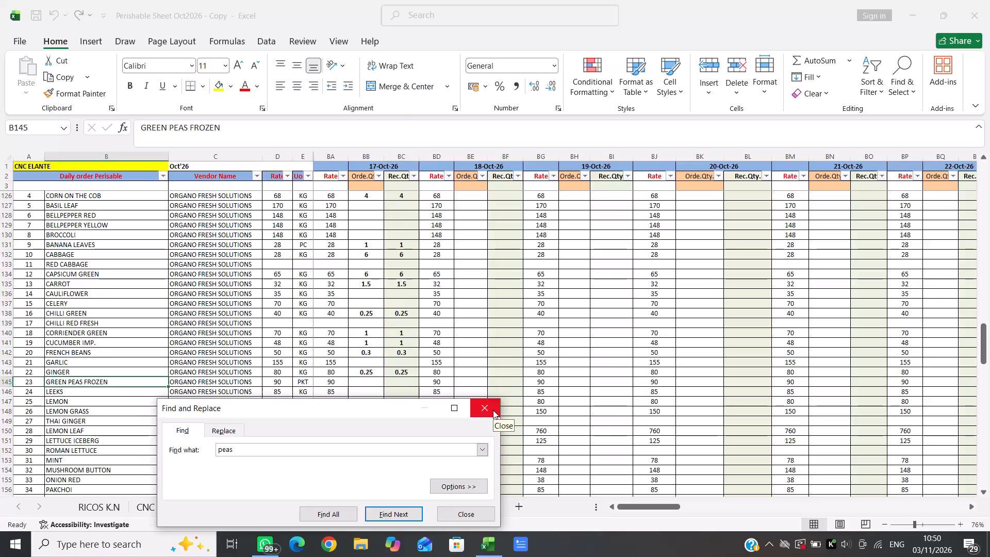
# Enter 5 as the 17-Oct-26 ordered quantity in the Green Peas Frozen row.
pyautogui.click(493, 410)
pyautogui.press('Right')
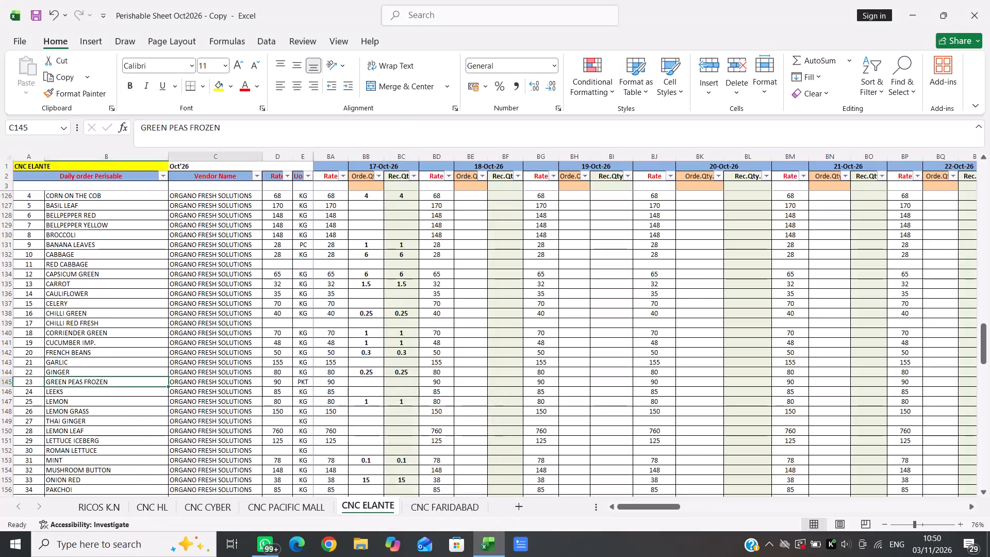
pyautogui.press('Right')
pyautogui.press('Right')
pyautogui.press('Right')
pyautogui.press('Right')
pyautogui.press('5')
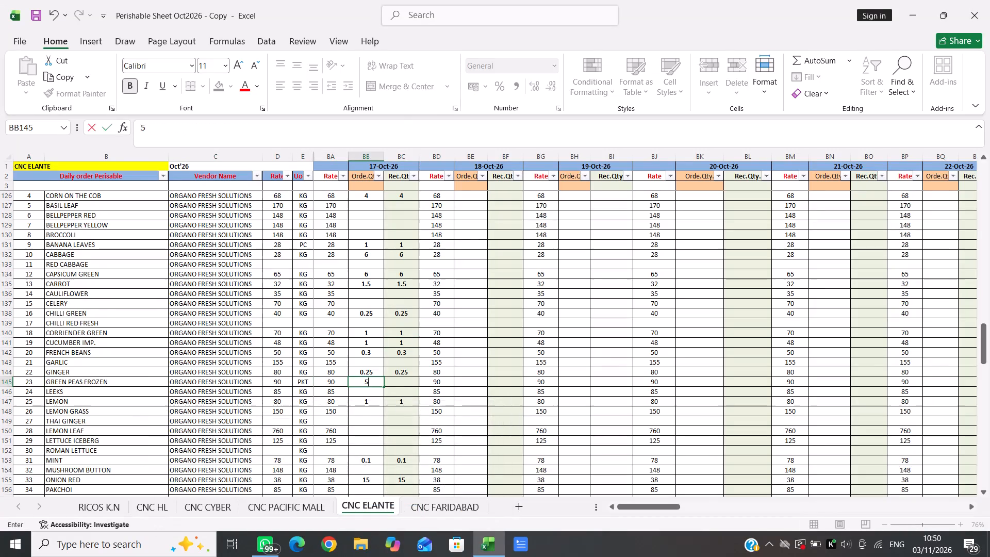
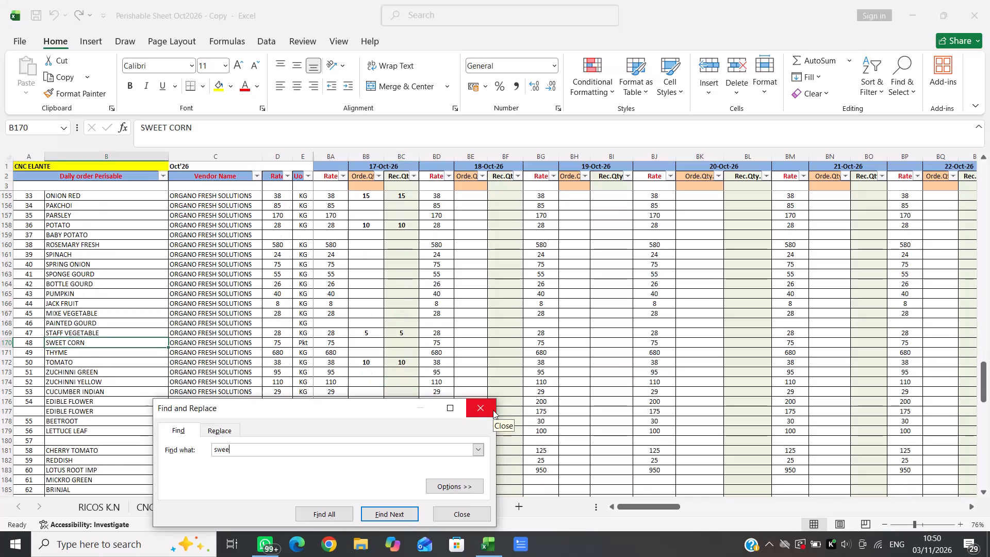
# Enter 1 as the 17-Oct-26 ordered quantity in the Sweet Corn row.
pyautogui.click(478, 408)
pyautogui.press('Right')
pyautogui.press('Right')
pyautogui.press('Right')
pyautogui.press('Right')
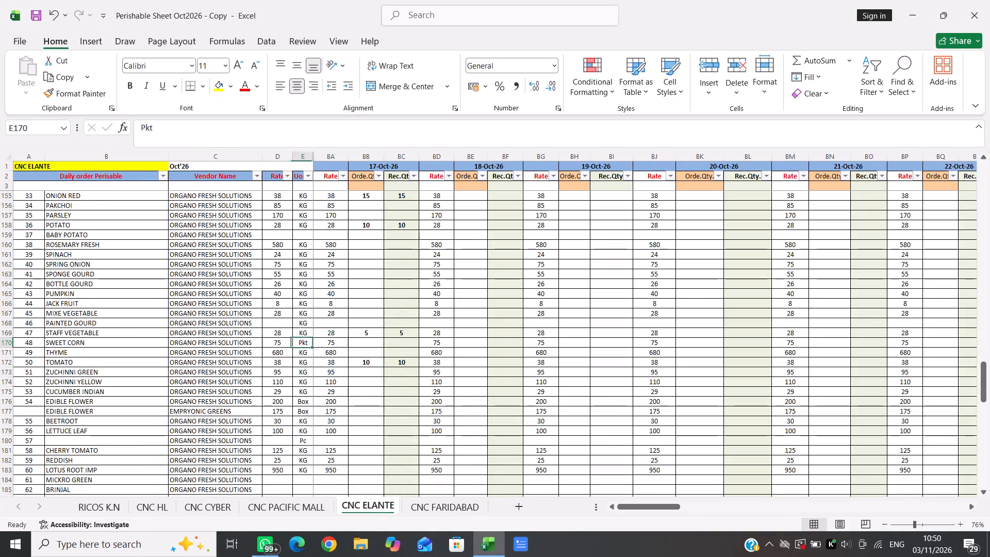
pyautogui.press('Right')
pyautogui.press('1')
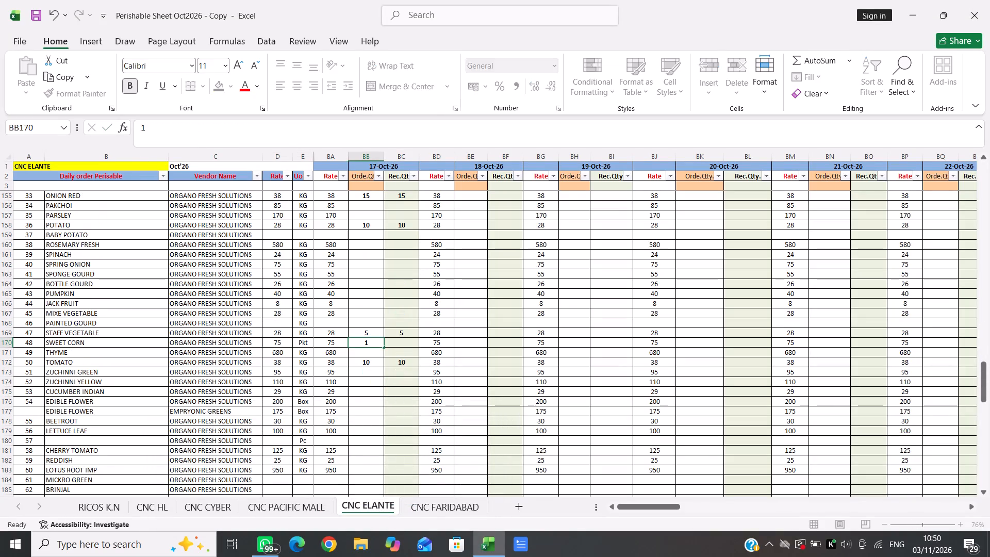
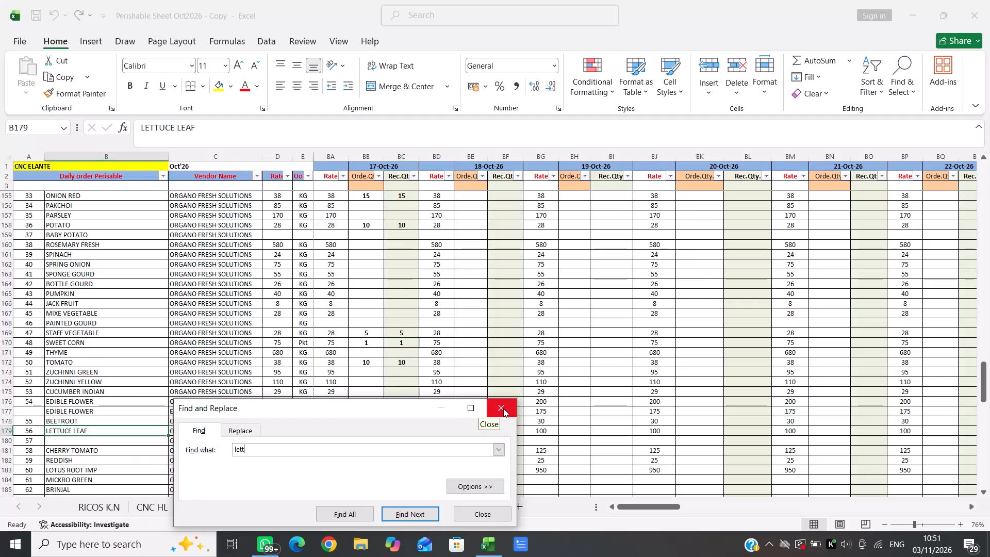
# Enter 0.7 as both the ordered and received quantity for 17-Oct-26 in the Lettuce Leaf row.
pyautogui.click(503, 408)
pyautogui.press('Right')
pyautogui.press('Right')
pyautogui.press('Right')
pyautogui.press('Right')
pyautogui.press('Right')
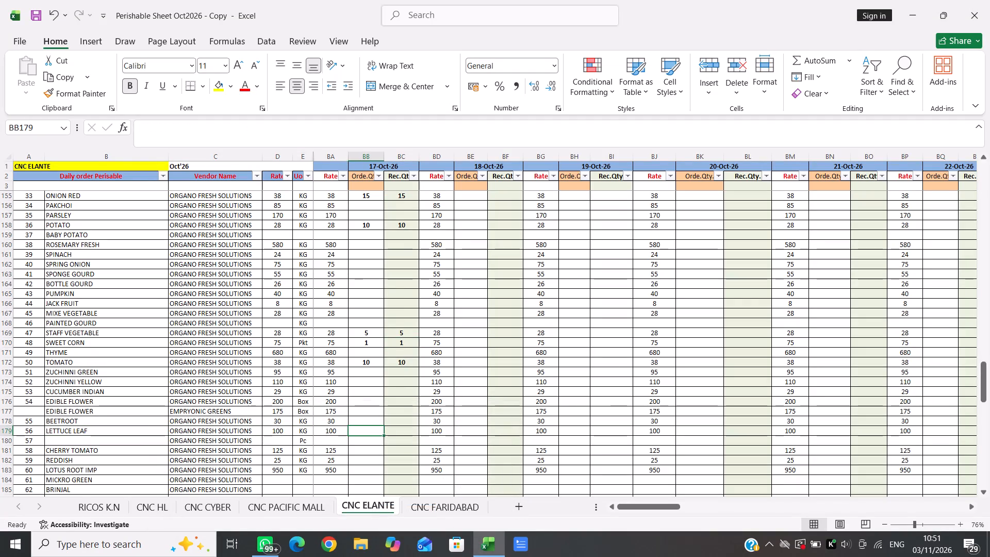
pyautogui.write('0.')
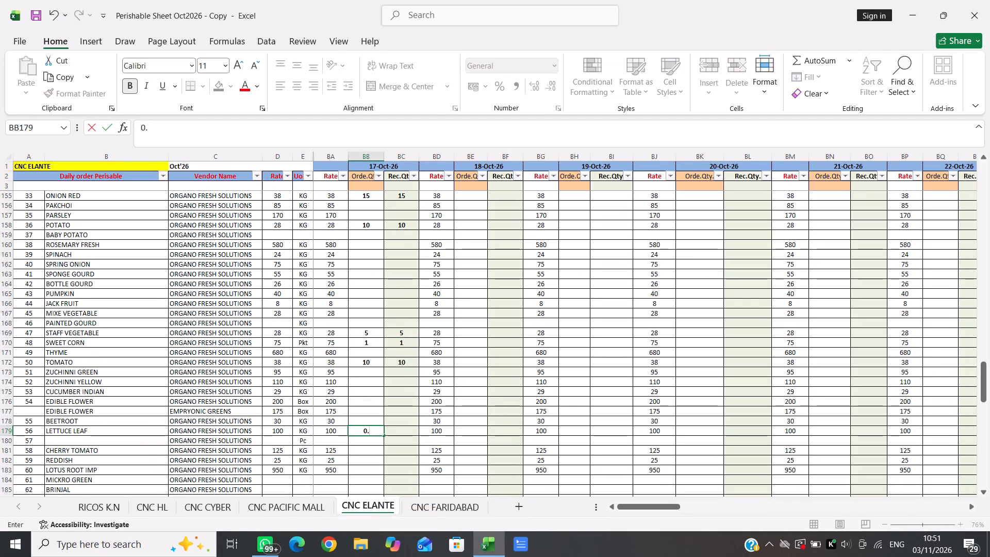
pyautogui.press('7')
pyautogui.press('Right')
pyautogui.write('0.7')
pyautogui.press('Left')
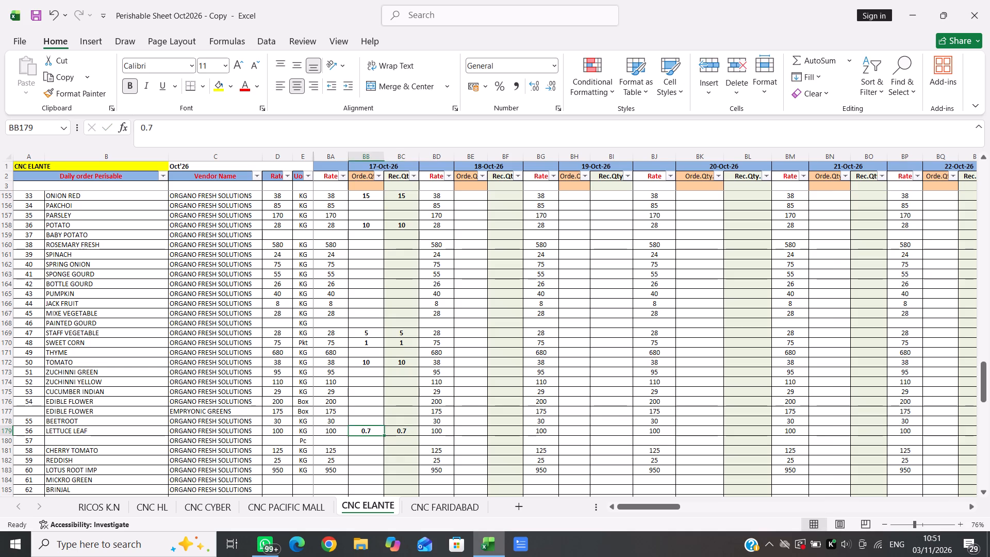
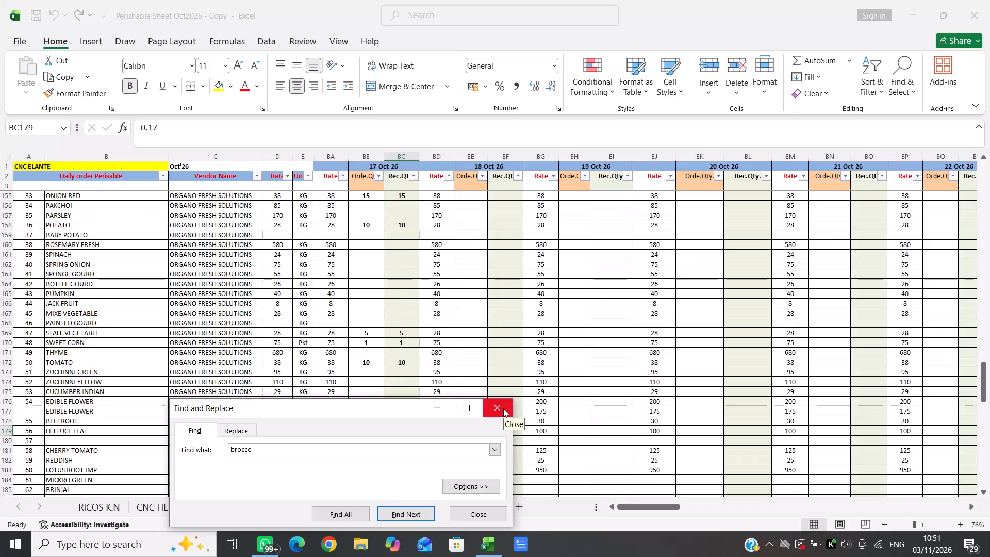
# Find the Broccoli row and enter 6 as its ordered quantity for 17-Oct-26.
pyautogui.press('Return')
pyautogui.click(503, 408)
pyautogui.press('Right')
pyautogui.press('Right')
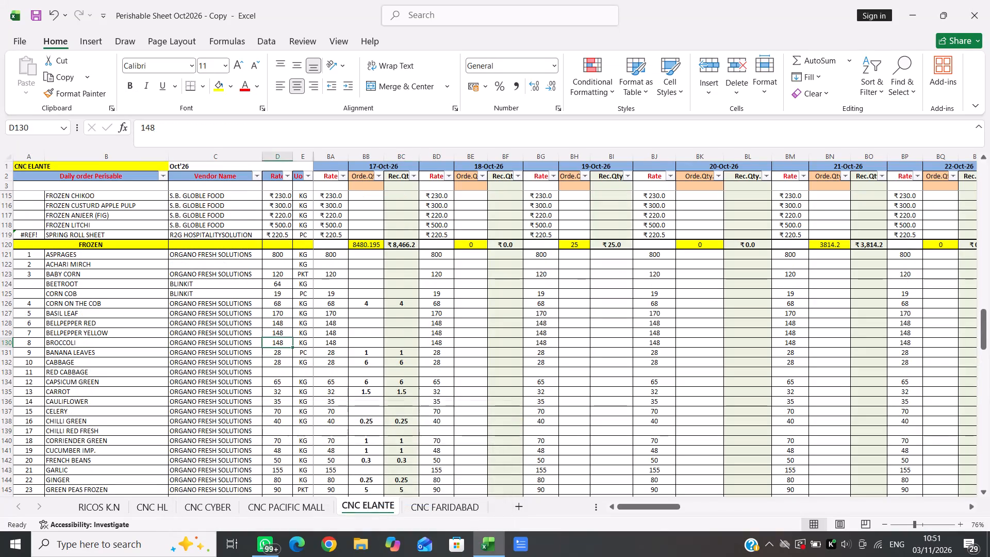
pyautogui.press('Right')
pyautogui.press('Right')
pyautogui.press('Right')
pyautogui.press('6')
pyautogui.press('Right')
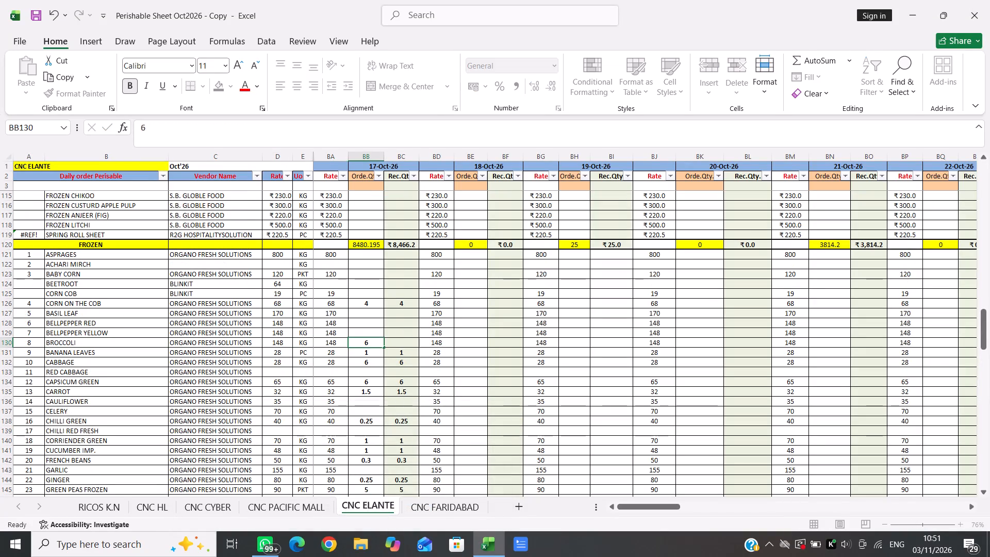
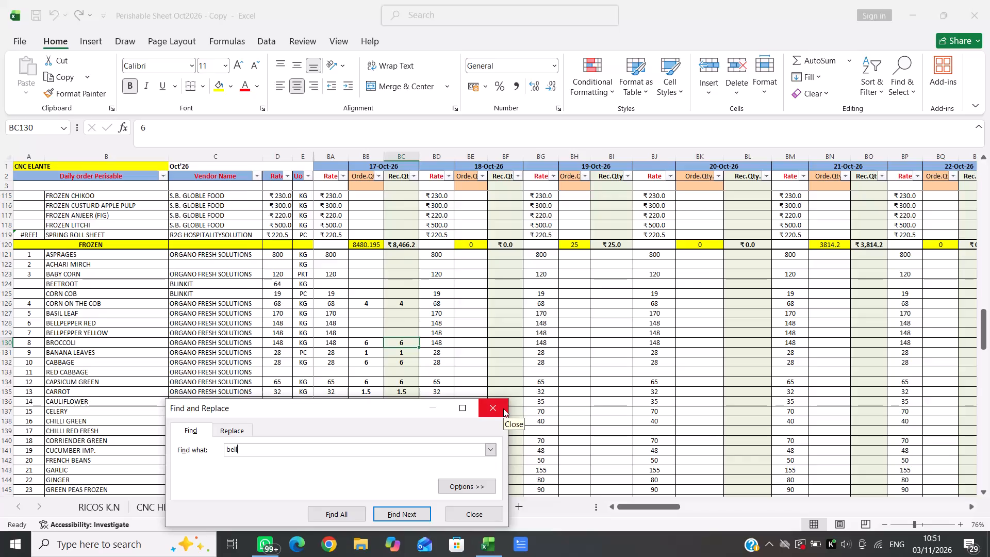
# Finish the search for bell peppers and go along the BELLPEPPER RED row to its 17-Oct-26 quantity cells.
pyautogui.click(503, 408)
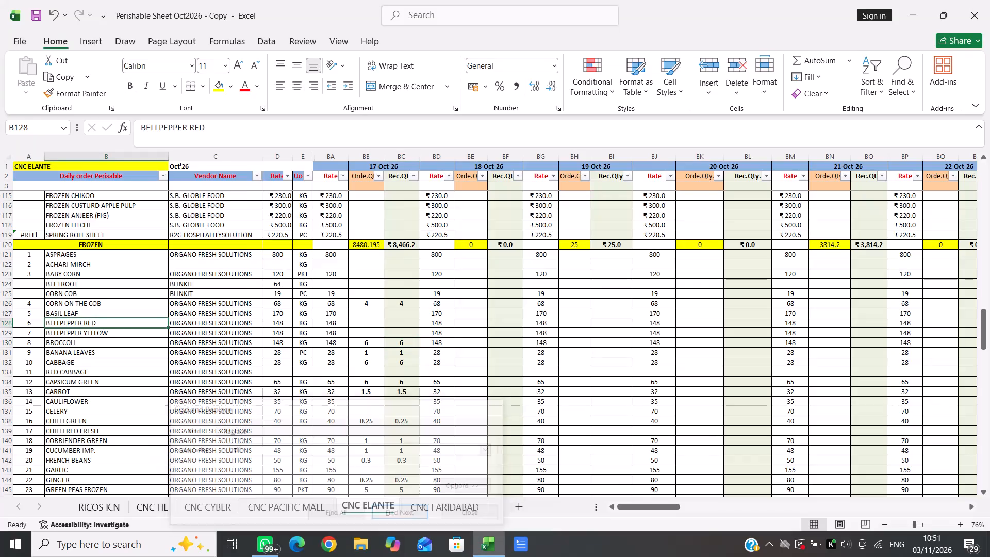
pyautogui.press('Right')
pyautogui.press('Right')
pyautogui.press('Right')
pyautogui.press('Right')
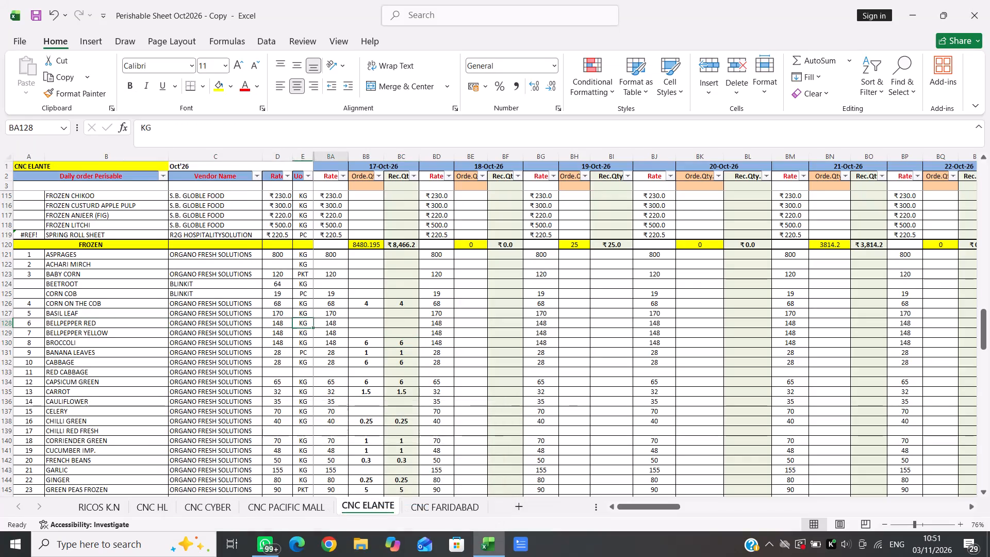
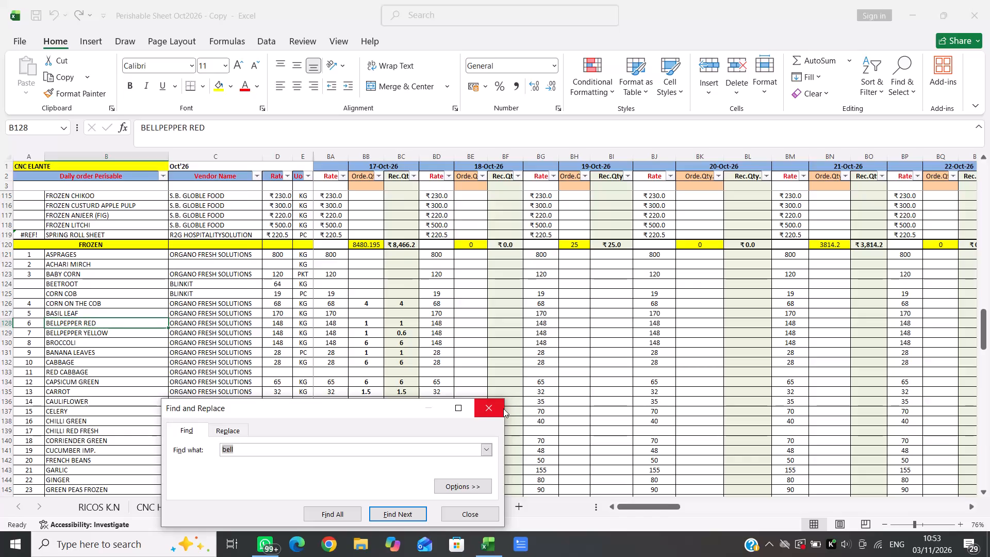
# Search the sheet for "zu" and go along the ZUCHINNI GREEN row to its 17-Oct-26 quantity cells.
pyautogui.press('BackSpace')
pyautogui.press('BackSpace')
pyautogui.press('BackSpace')
pyautogui.press('BackSpace')
pyautogui.write('zu')
pyautogui.press('Return')
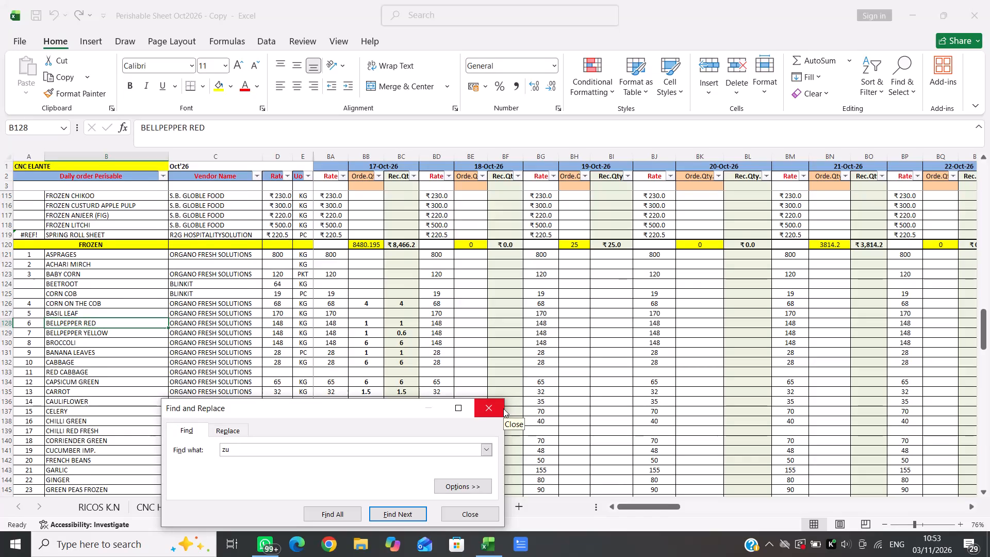
pyautogui.click(498, 409)
pyautogui.press('Right')
pyautogui.press('Right')
pyautogui.press('Right')
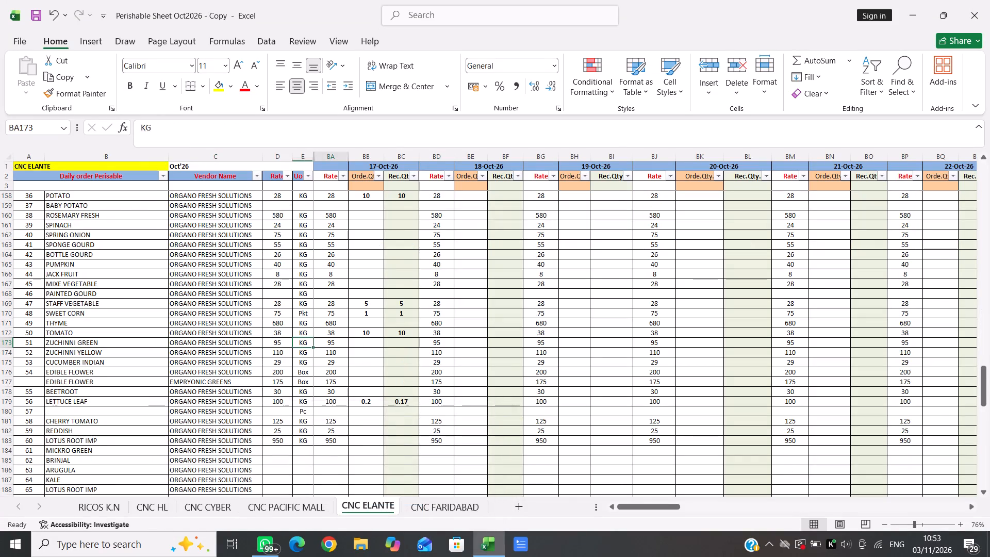
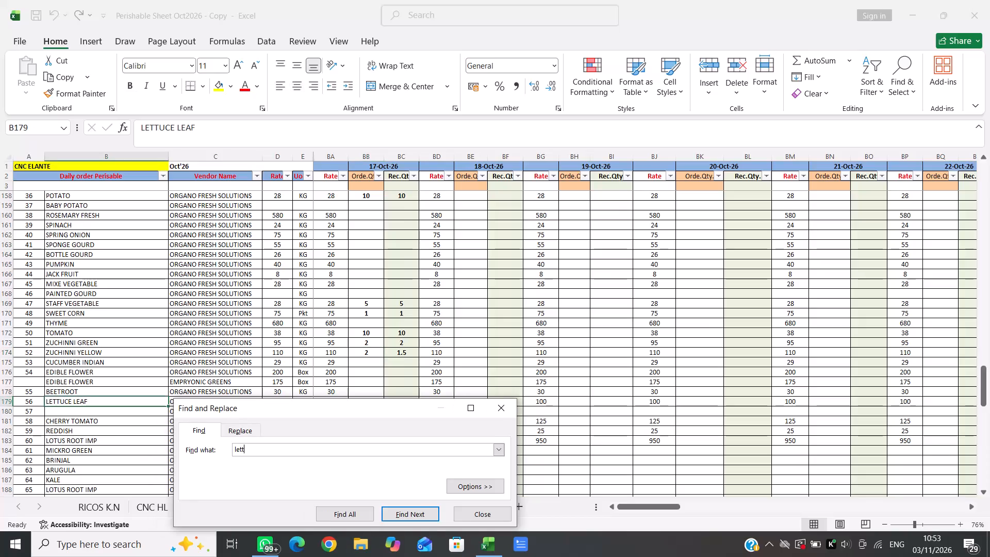
# Continue the "lett" search to the LETTUCE ICEBERG row and go along it towards its 17-Oct-26 quantity cells.
pyautogui.press('Return')
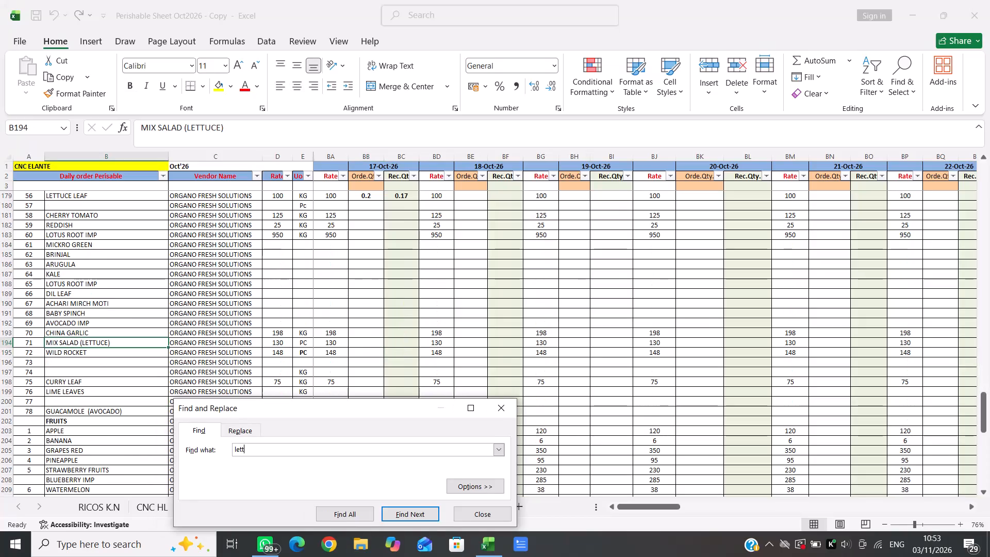
pyautogui.press('Return')
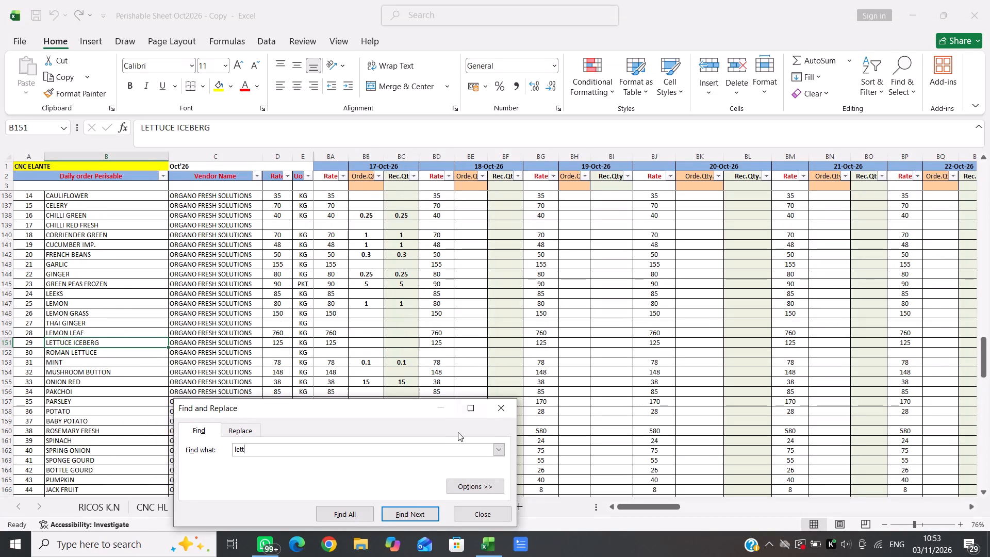
pyautogui.click(504, 404)
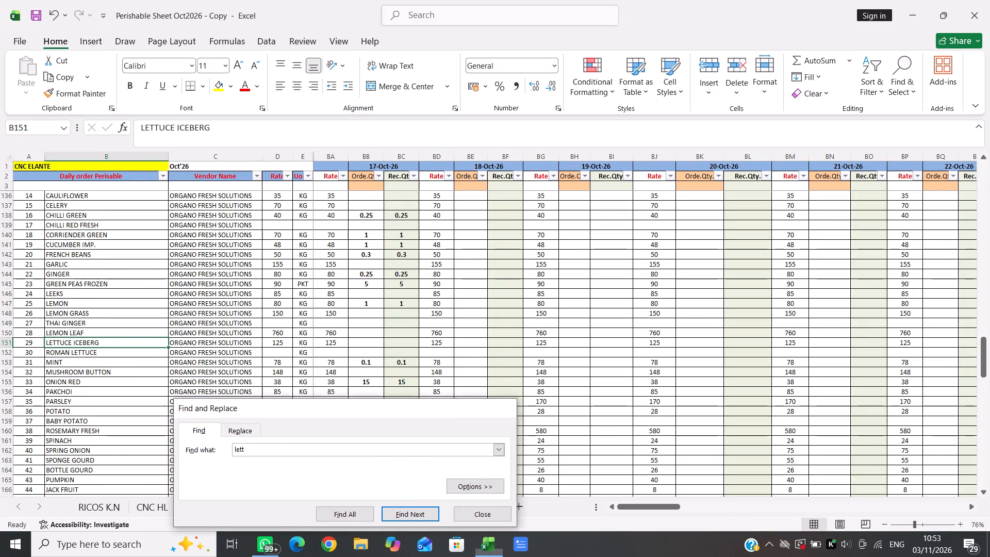
pyautogui.press('Right')
pyautogui.press('Right')
pyautogui.press('Right')
pyautogui.press('Right')
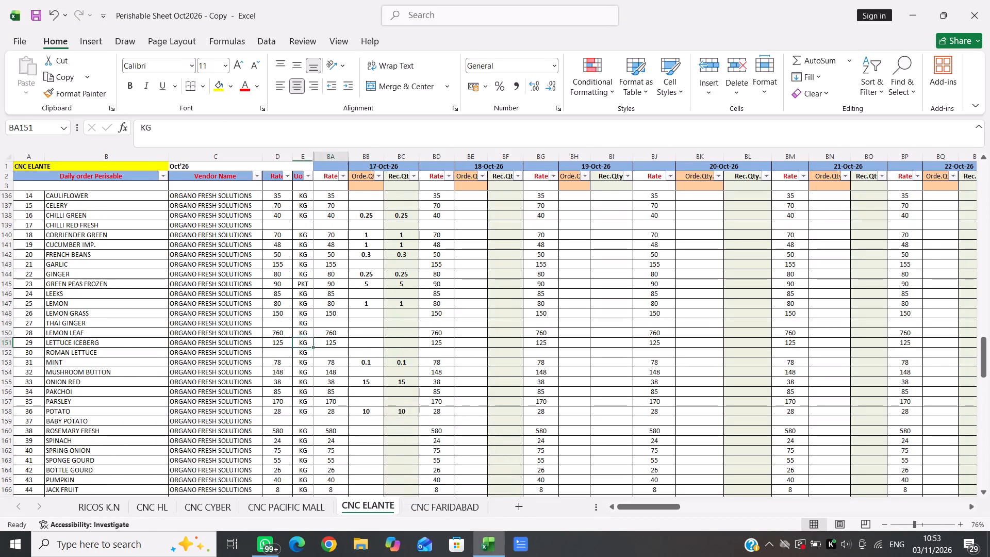
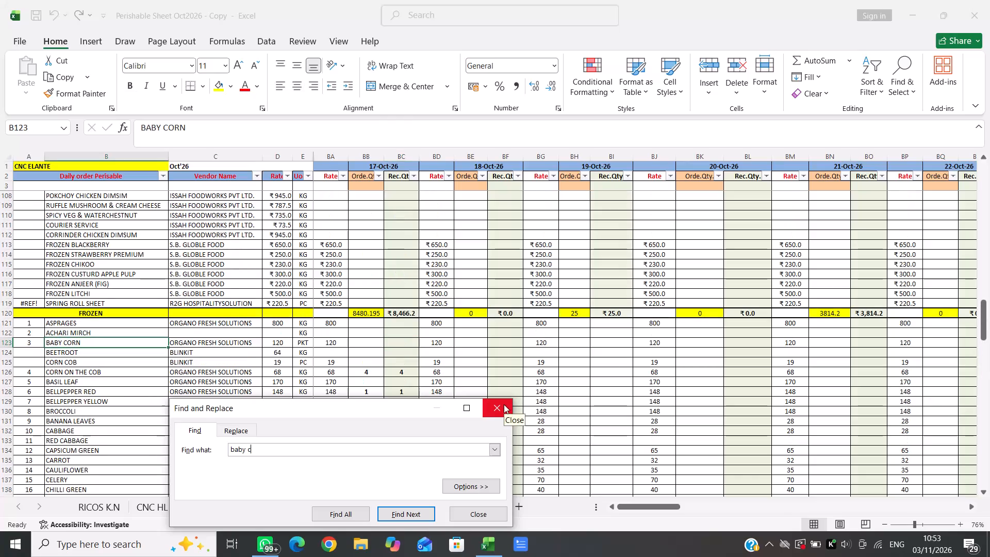
# Close the search and enter 0.2 as the 17-Oct-26 order quantity for BABY CORN, continuing to its received-quantity cell.
pyautogui.press('Right')
pyautogui.press('Right')
pyautogui.press('Right')
pyautogui.click(504, 404)
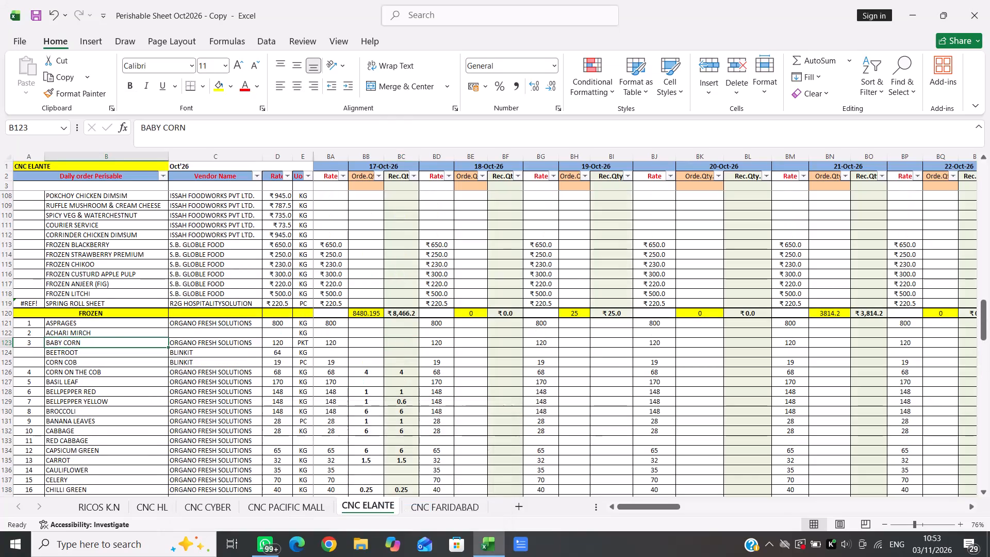
pyautogui.press('Right')
pyautogui.press('Right')
pyautogui.press('Right')
pyautogui.press('Right')
pyautogui.press('Right')
pyautogui.write('0.2')
pyautogui.press('Right')
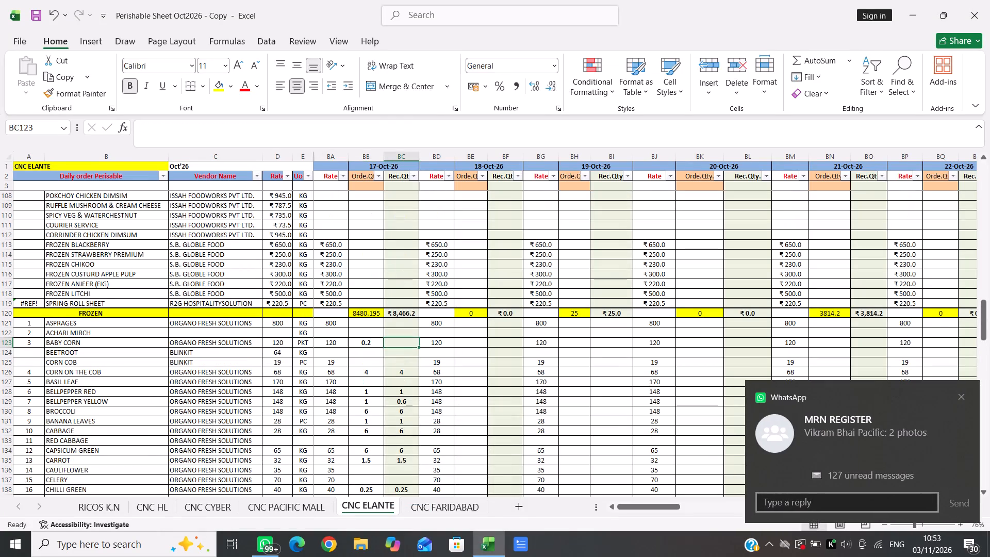
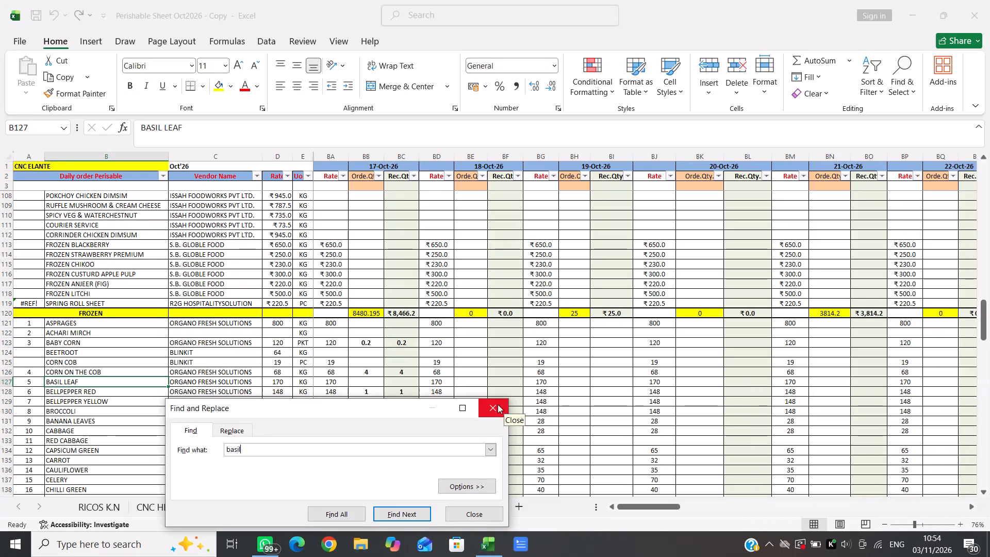
# Close the search and enter 0.5 as the 17-Oct-26 order quantity for BASIL LEAF, continuing to its received-quantity cell.
pyautogui.click(498, 404)
pyautogui.press('Right')
pyautogui.press('Right')
pyautogui.press('Right')
pyautogui.press('Right')
pyautogui.press('Right')
pyautogui.write('0.5')
pyautogui.press('Right')
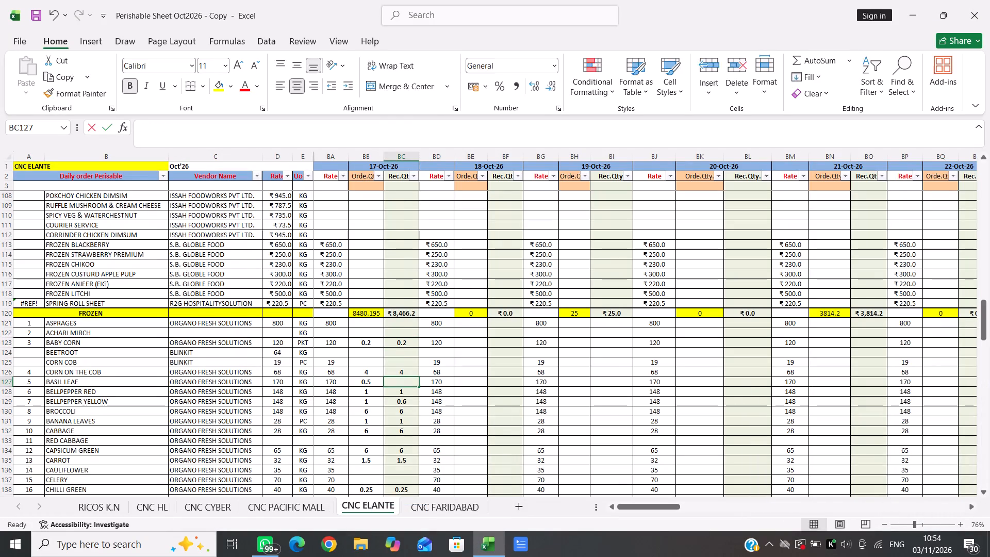
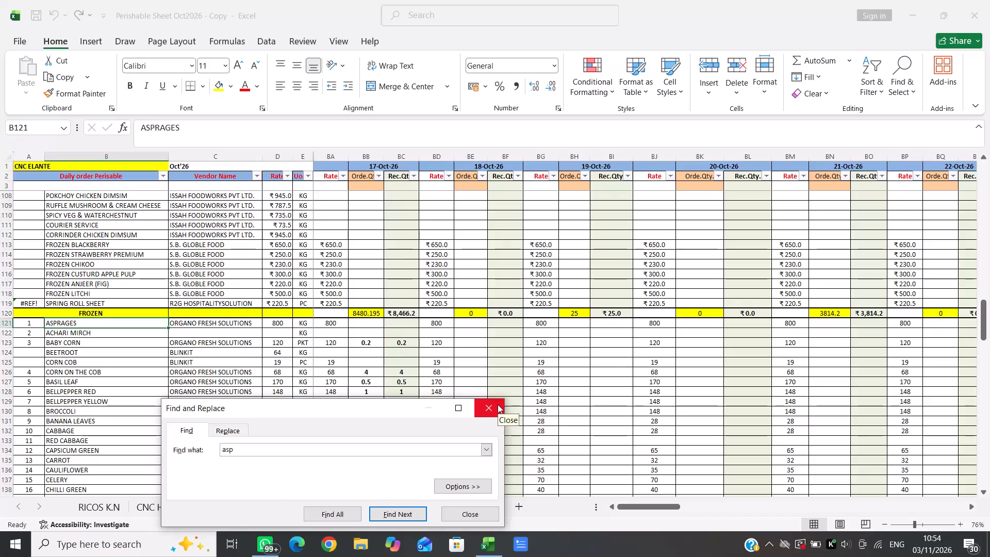
# Close the search and enter 0.5 as the 17-Oct-26 order quantity for ASPRAGES, continuing to its received-quantity cell.
pyautogui.click(498, 404)
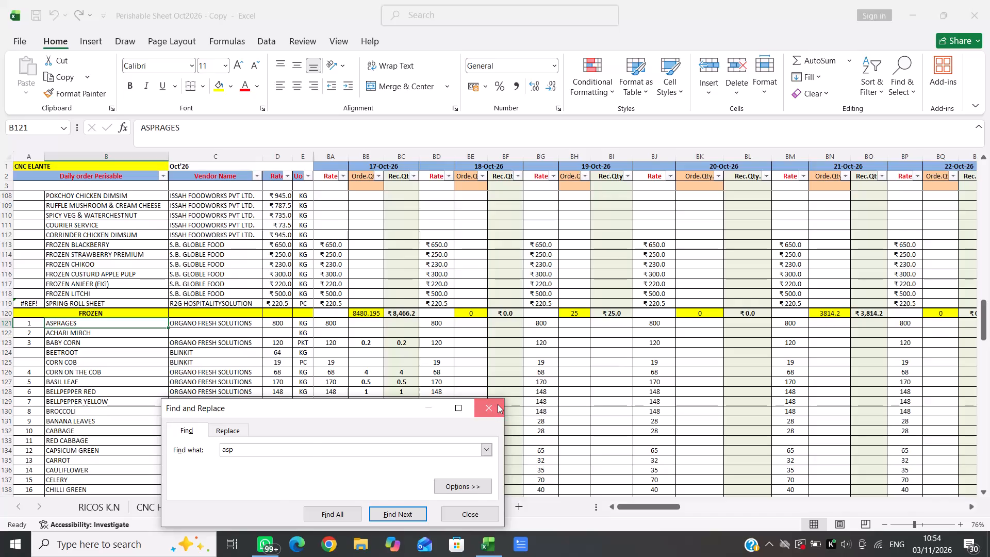
pyautogui.press('Right')
pyautogui.press('Right')
pyautogui.press('Right')
pyautogui.press('Right')
pyautogui.press('Right')
pyautogui.write('0.5')
pyautogui.press('Right')
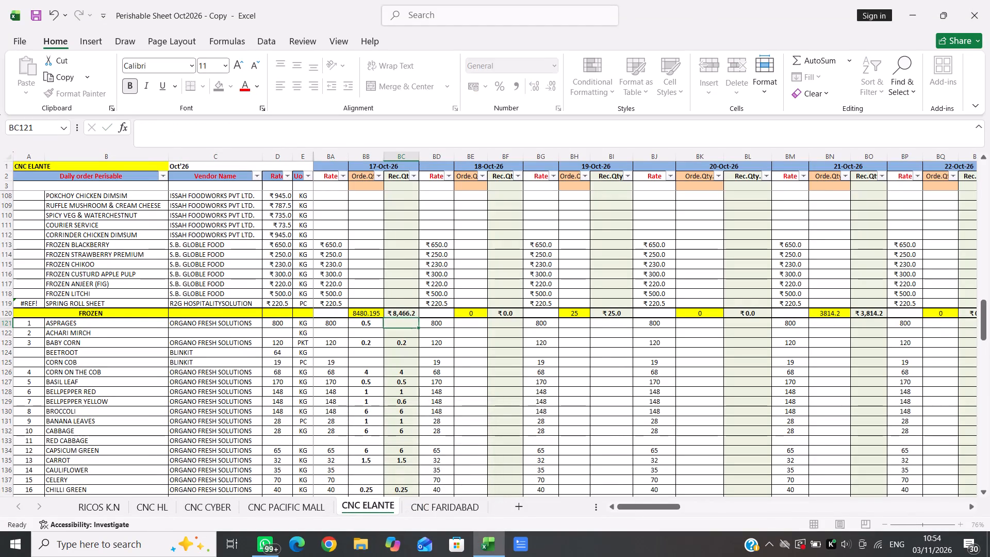
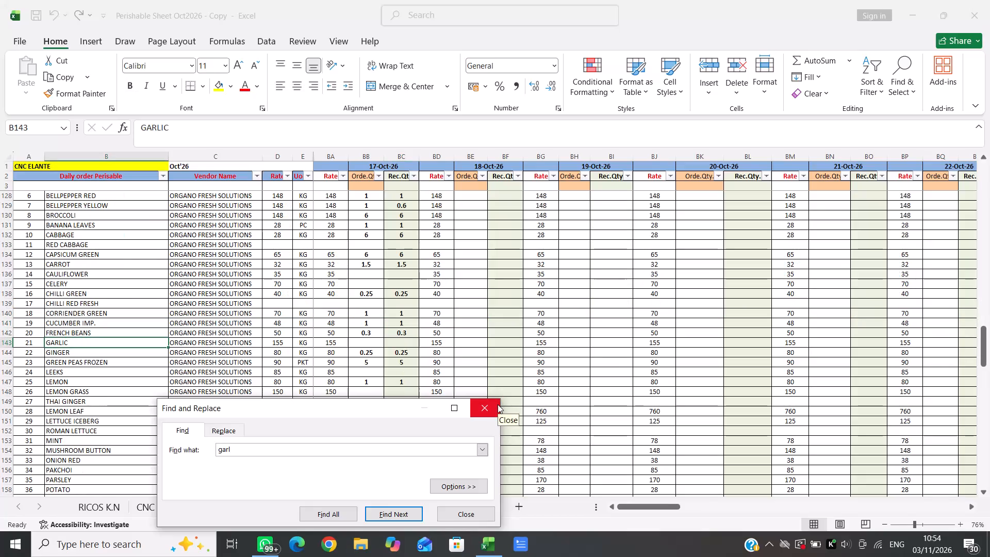
# Close the search and move along the GARLIC row toward its 17-Oct-26 order-quantity cell.
pyautogui.click(498, 404)
pyautogui.press('Right')
pyautogui.press('Right')
pyautogui.press('Right')
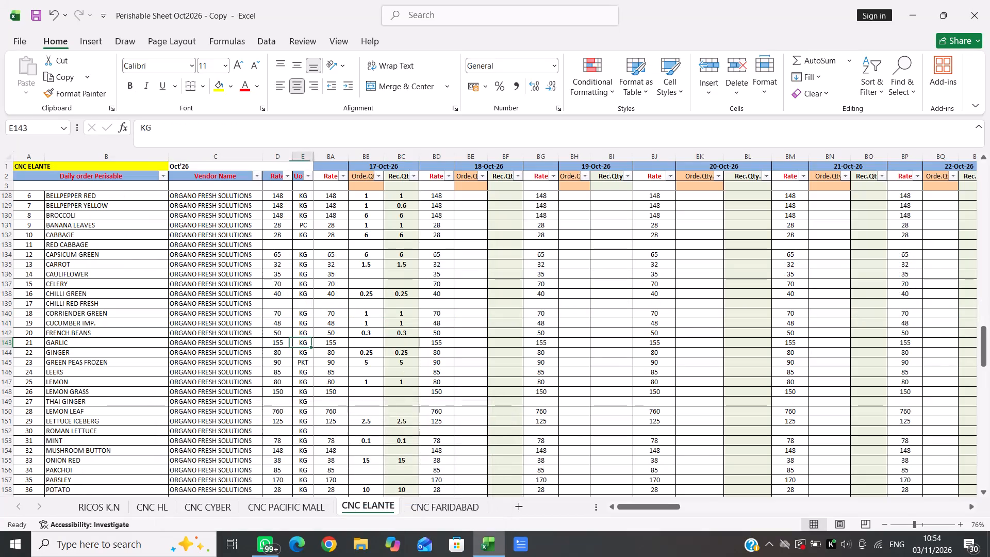
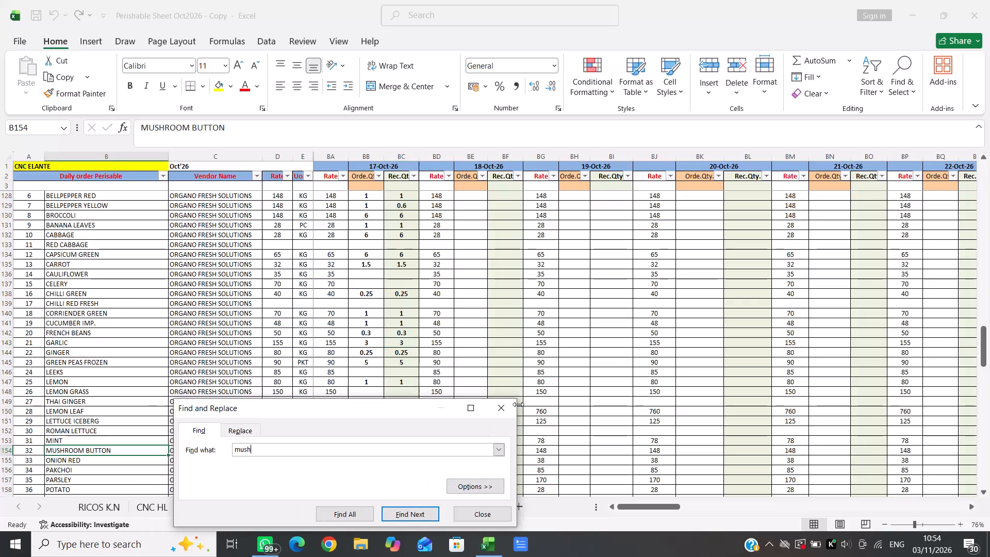
# Close the search and enter 6 as the 17-Oct-26 order quantity for MUSHROOM BUTTON.
pyautogui.click(504, 405)
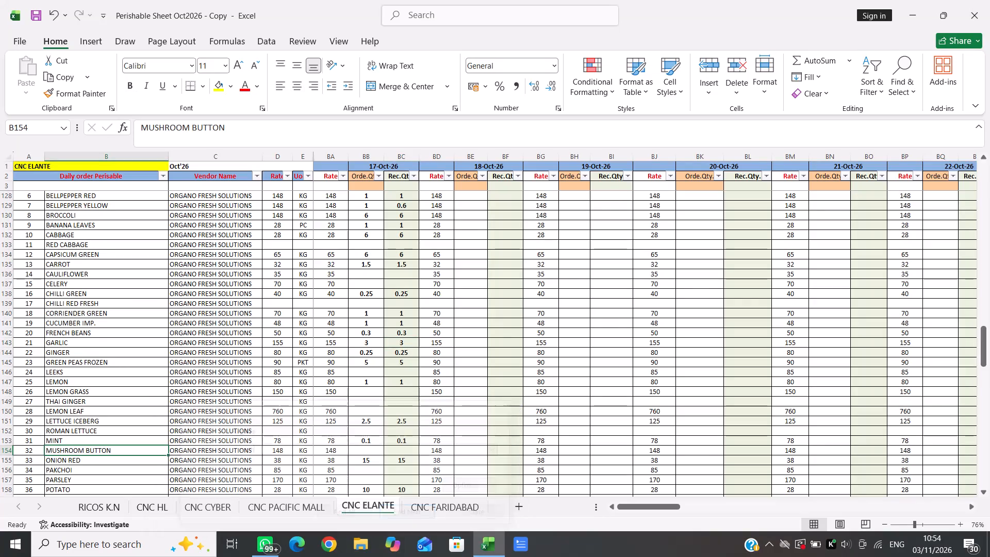
pyautogui.press('Right')
pyautogui.press('Right')
pyautogui.press('Right')
pyautogui.press('Right')
pyautogui.press('Right')
pyautogui.press('6')
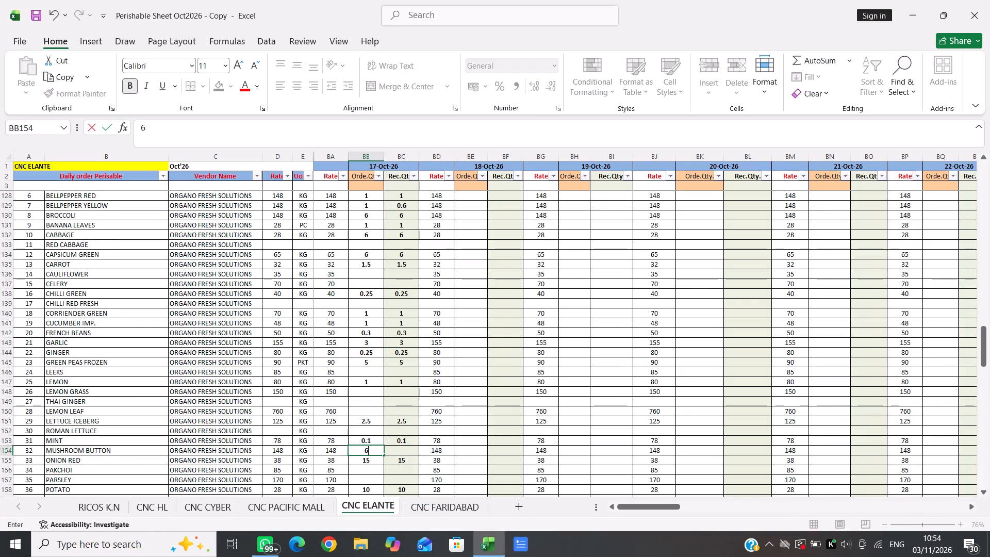
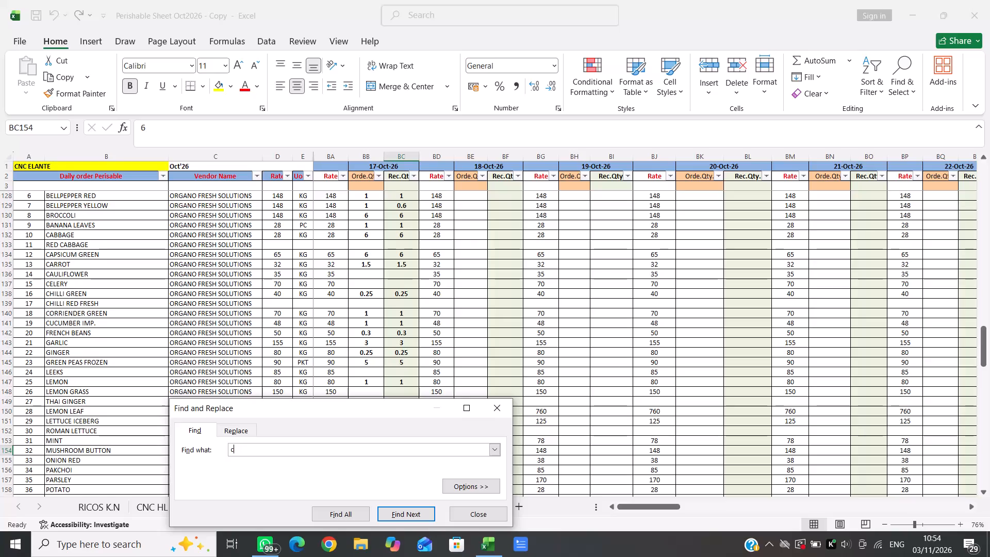
# Search the sheet for "cucu" and move along the CUCUMBER INDIAN row toward its 17-Oct-26 quantity cells.
pyautogui.press('BackSpace')
pyautogui.write('cyuu')
pyautogui.press('BackSpace')
pyautogui.press('BackSpace')
pyautogui.press('BackSpace')
pyautogui.press('BackSpace')
pyautogui.press('BackSpace')
pyautogui.write('cucu')
pyautogui.press('Return')
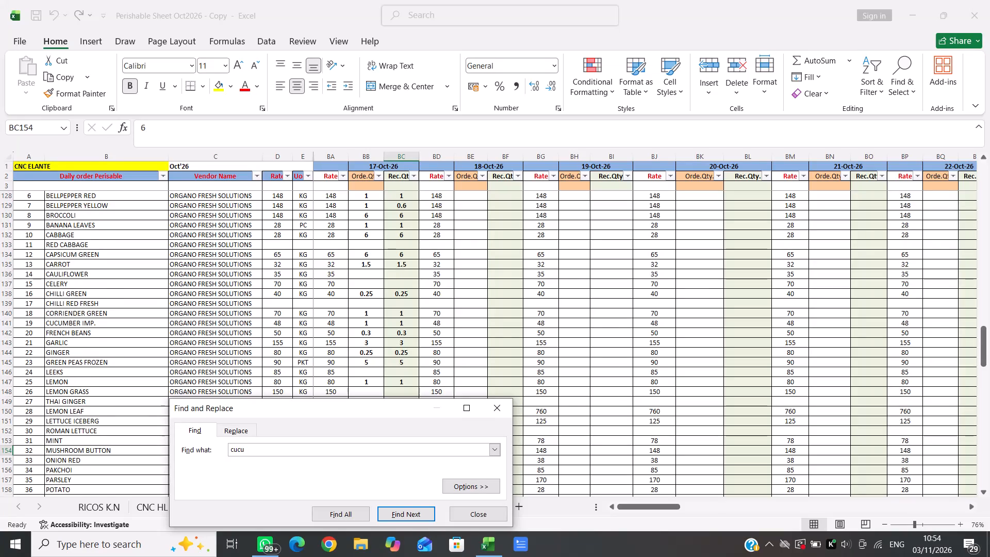
pyautogui.click(498, 411)
pyautogui.press('Right')
pyautogui.press('Right')
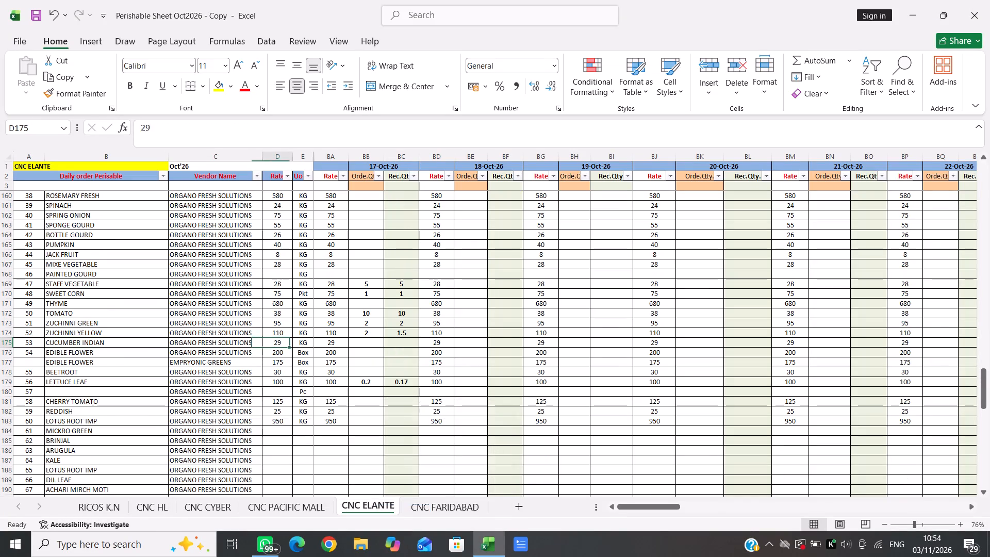
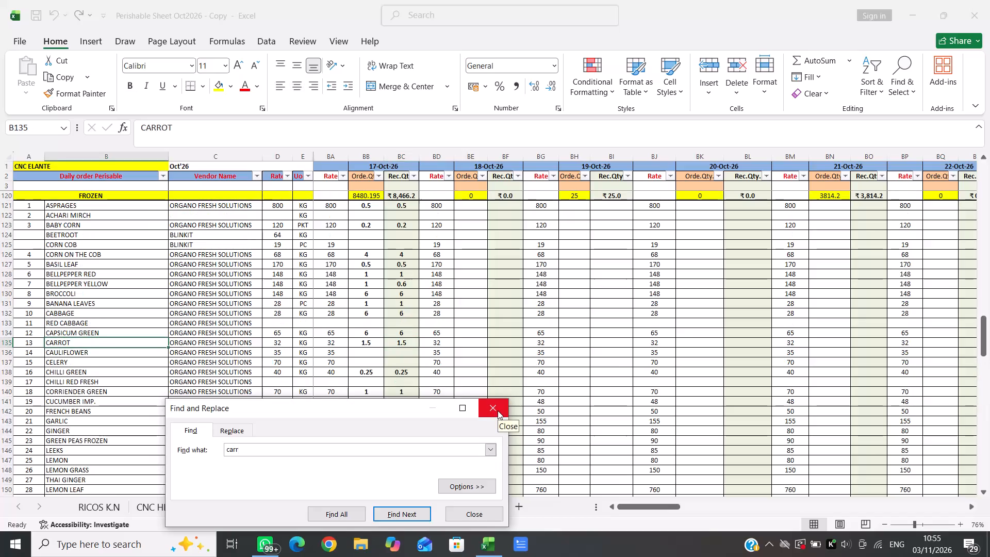
# Finish the search at the CARROT row and move along it toward its 17-Oct-26 quantity cells.
pyautogui.click(498, 411)
pyautogui.press('Right')
pyautogui.press('Right')
pyautogui.press('Right')
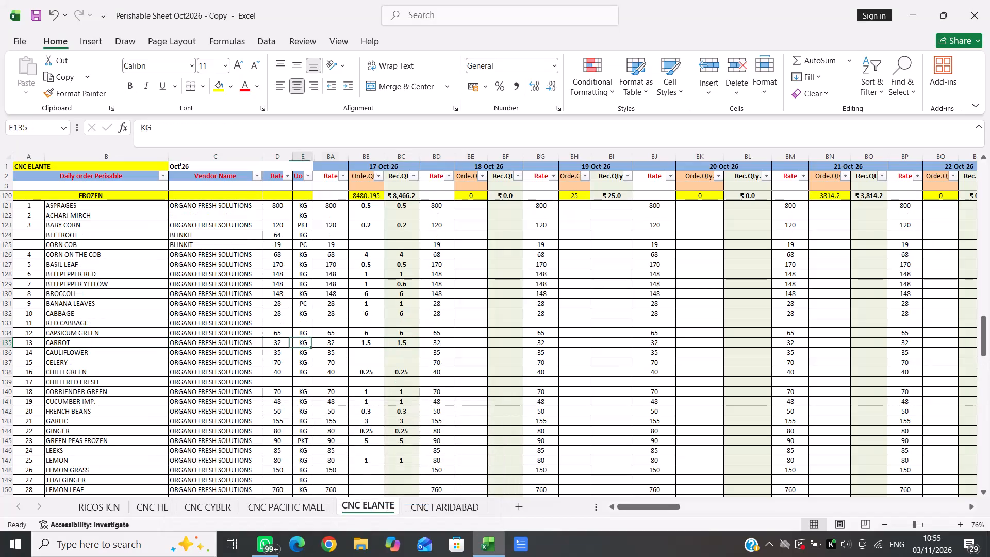
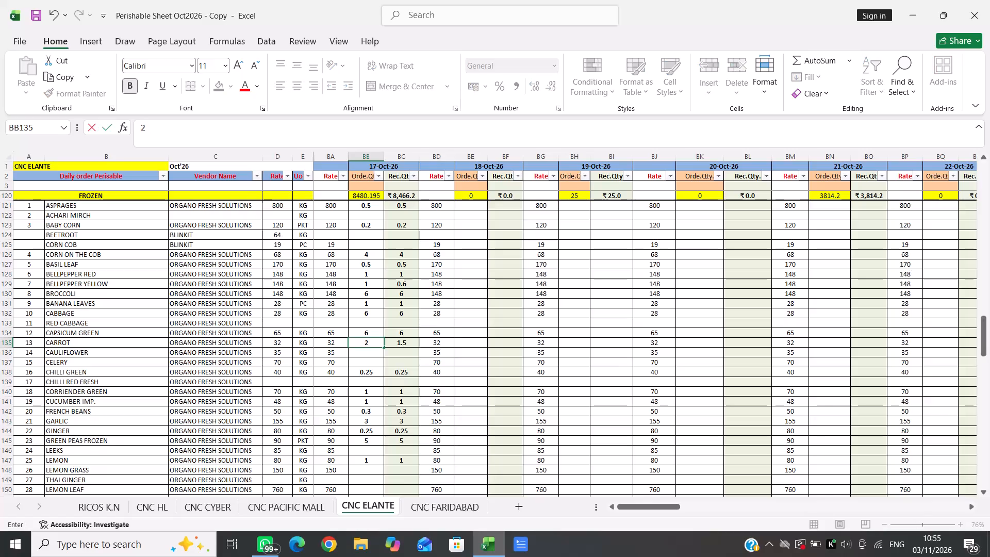
# Set the CARROT order quantity for 17-Oct-26 to 2.5 and move on to its received quantity.
pyautogui.press('Right')
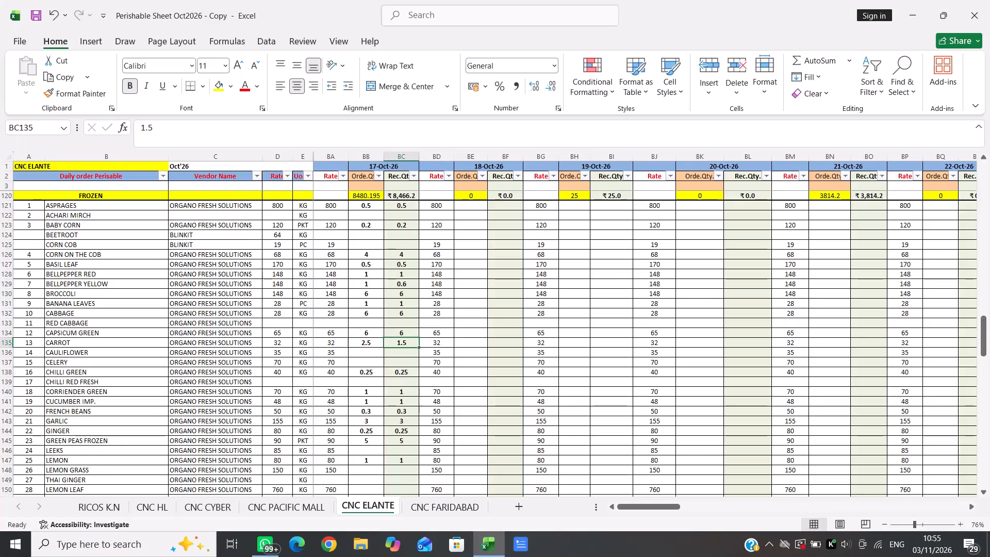
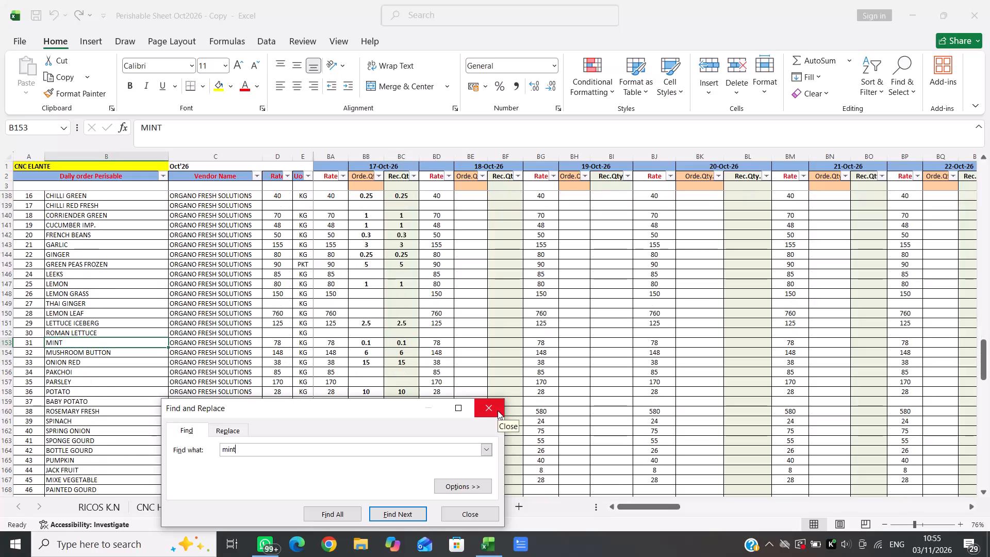
# Close the search and set the MINT order quantity for 17-Oct-26 to 0.3, moving on to its received quantity.
pyautogui.click(498, 411)
pyautogui.press('Right')
pyautogui.press('Right')
pyautogui.press('Right')
pyautogui.press('Right')
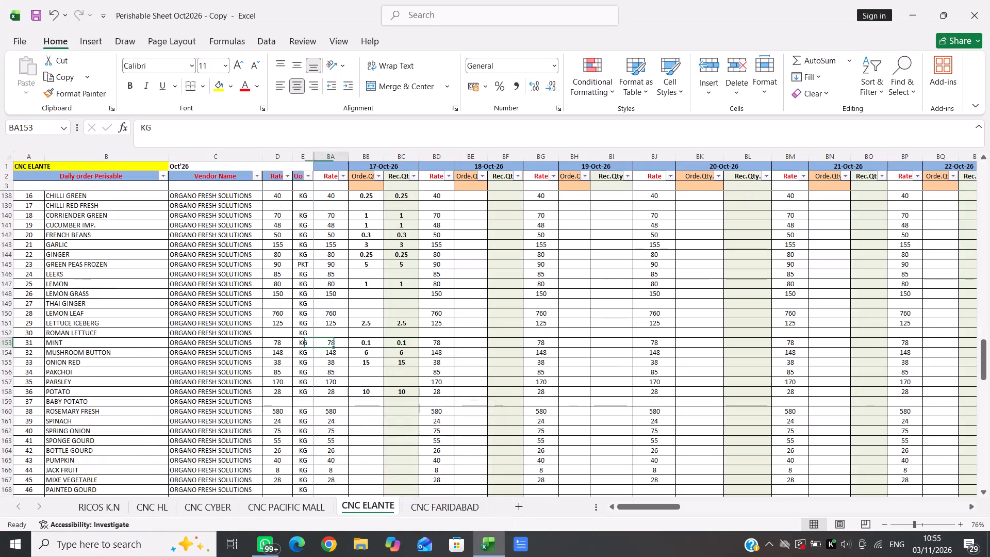
pyautogui.press('Right')
pyautogui.write('0.3')
pyautogui.press('Right')
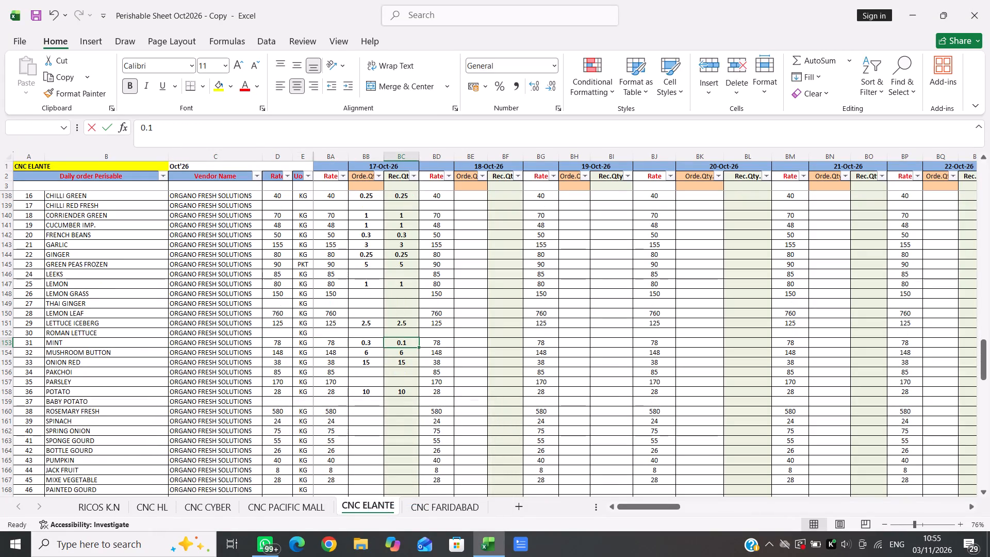
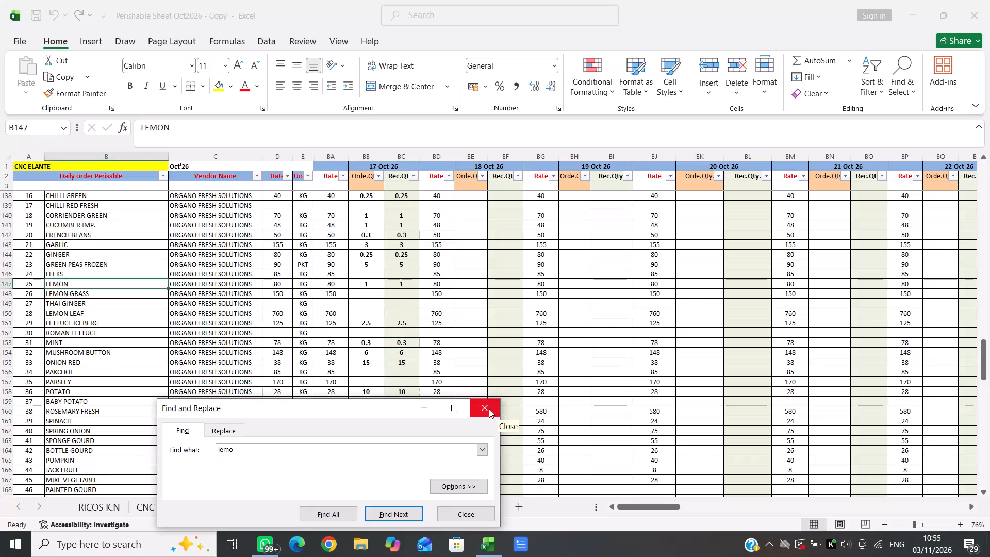
# Close the search and move along the LEMON row toward its 17-Oct-26 quantities.
pyautogui.click(489, 409)
pyautogui.press('Right')
pyautogui.press('Right')
pyautogui.press('Right')
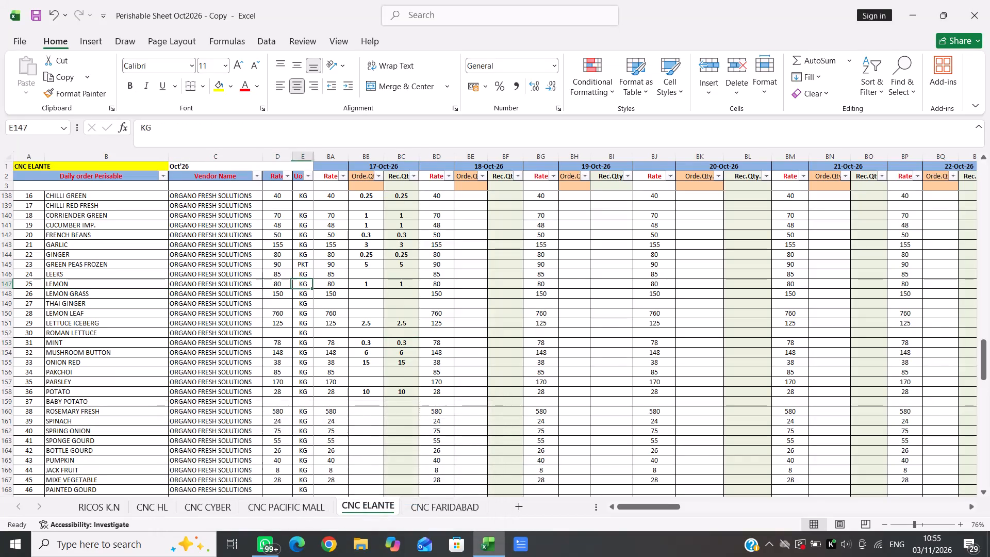
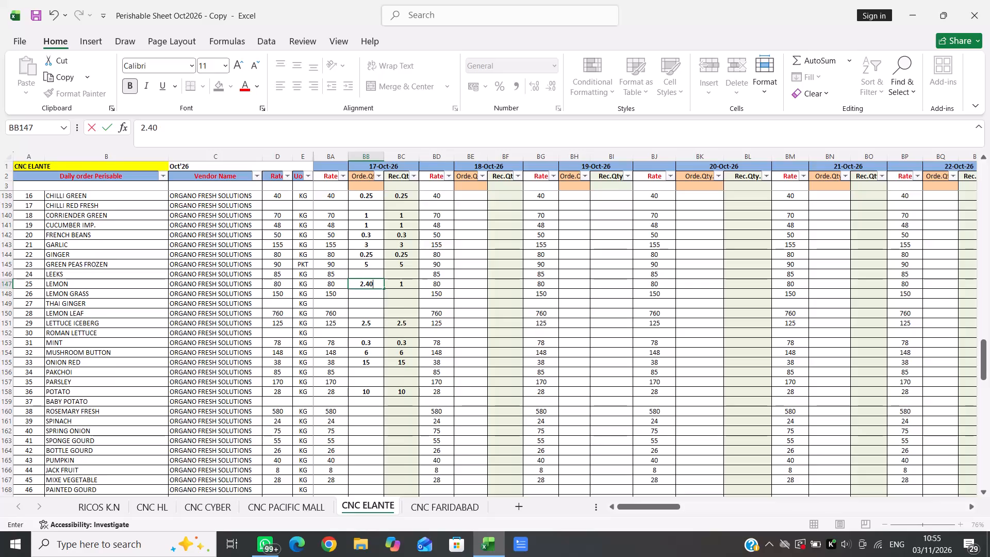
# Set both the received and order quantities of LEMON for 17-Oct-26 to 3.40.
pyautogui.press('Right')
pyautogui.press('3')
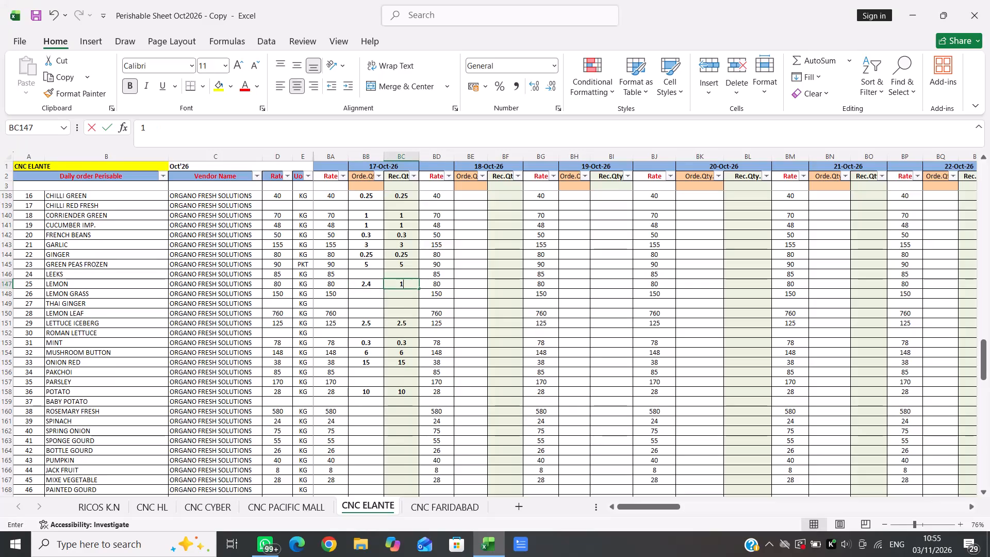
pyautogui.write('.4')
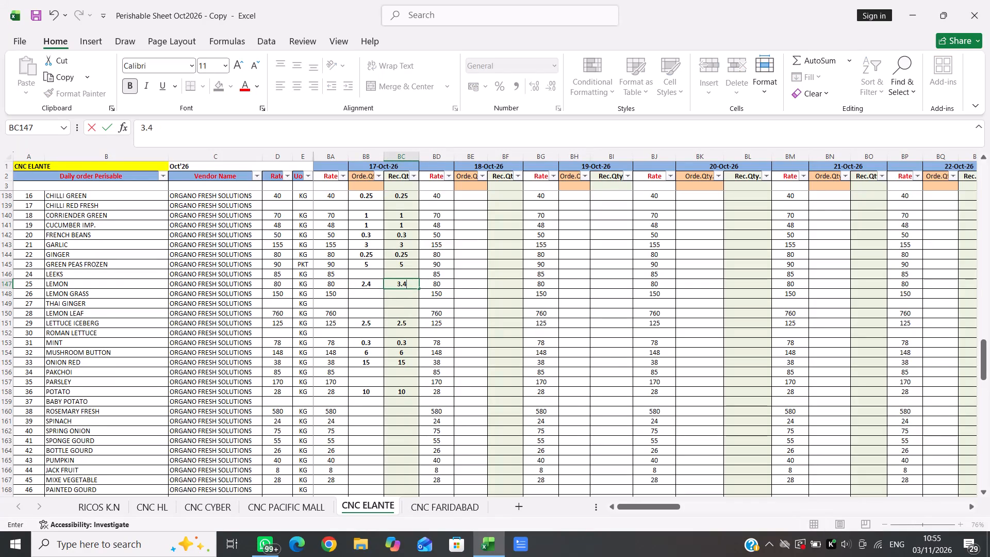
pyautogui.press('0')
pyautogui.press('Left')
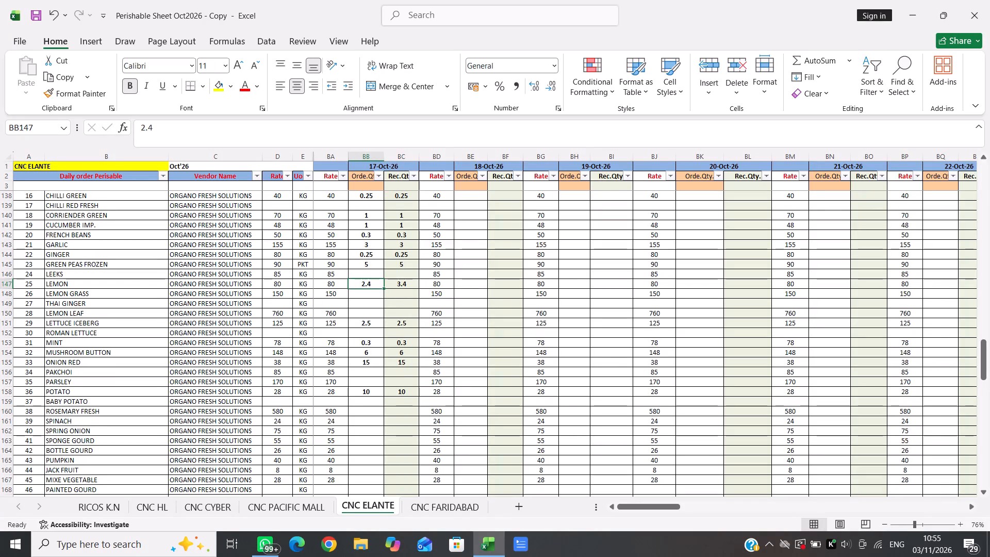
pyautogui.write('3.40')
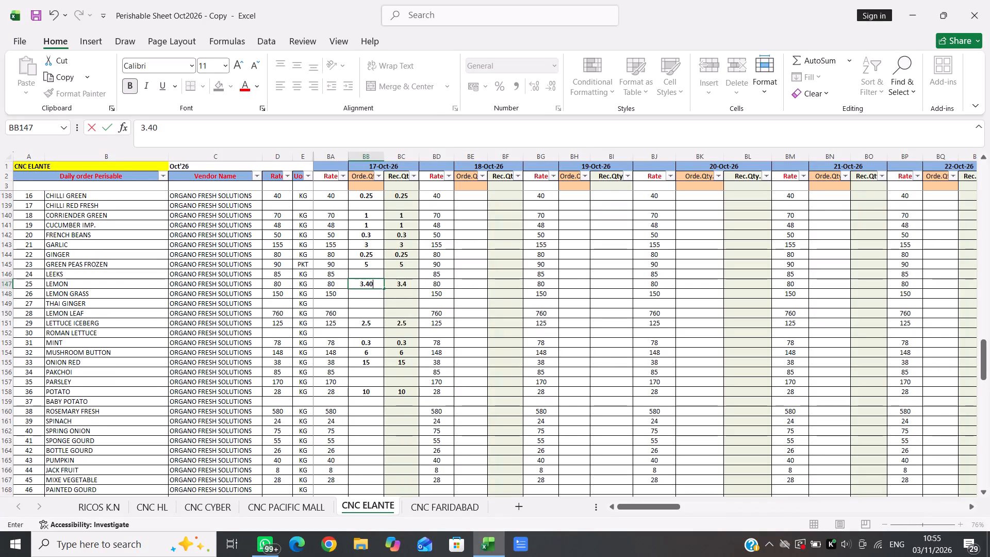
pyautogui.press('Right')
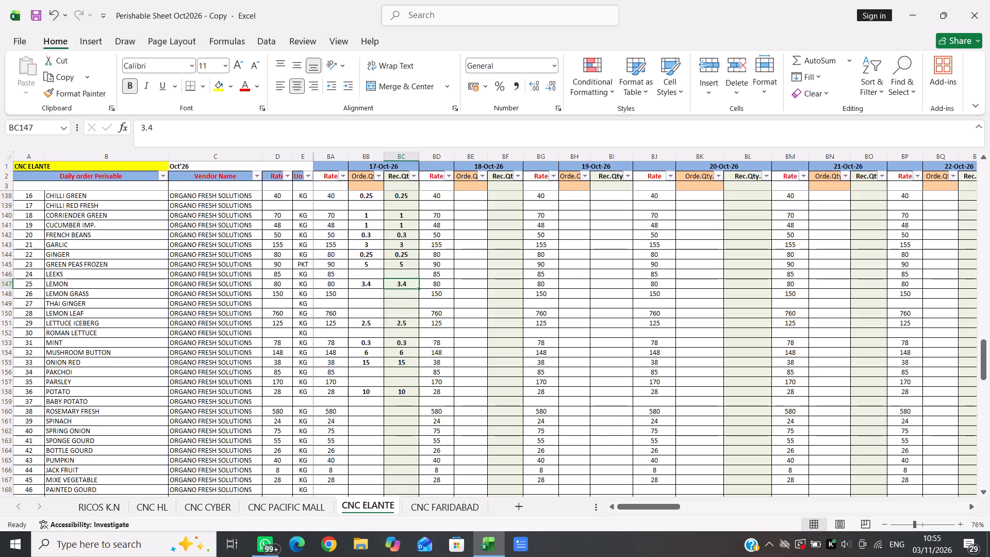
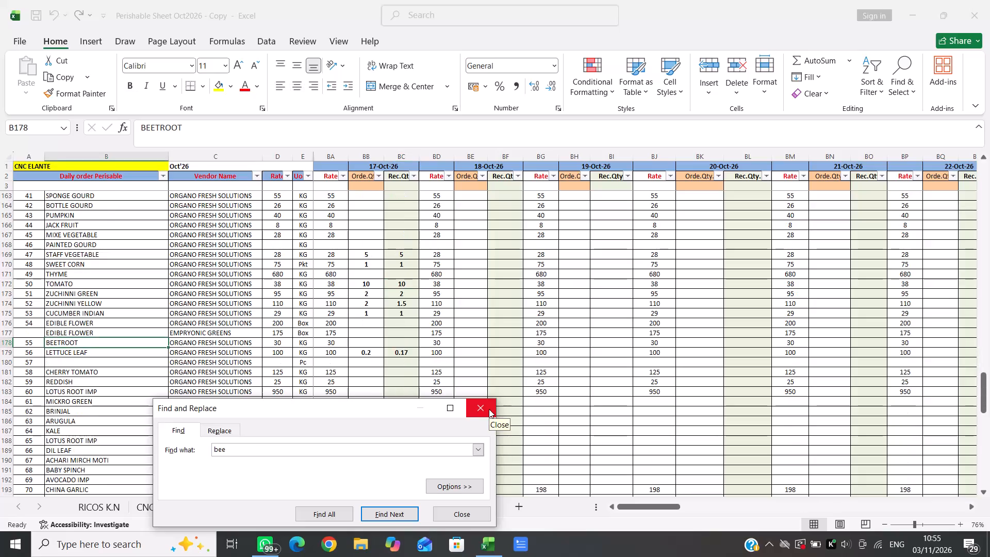
# Enter 1 as the order quantity of BEETROOT for 17-Oct-26.
pyautogui.click(489, 409)
pyautogui.press('Right')
pyautogui.press('Right')
pyautogui.press('Right')
pyautogui.press('Right')
pyautogui.press('Right')
pyautogui.press('1')
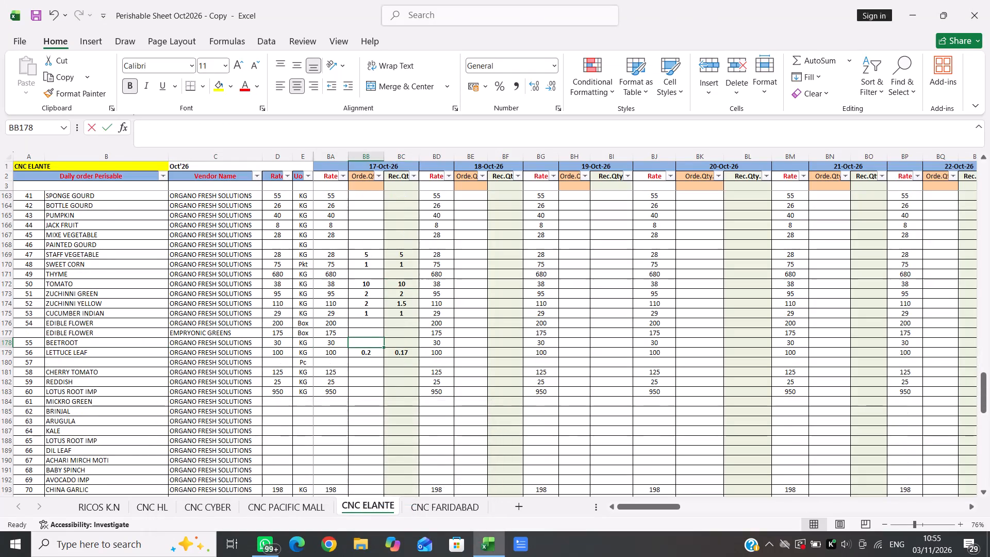
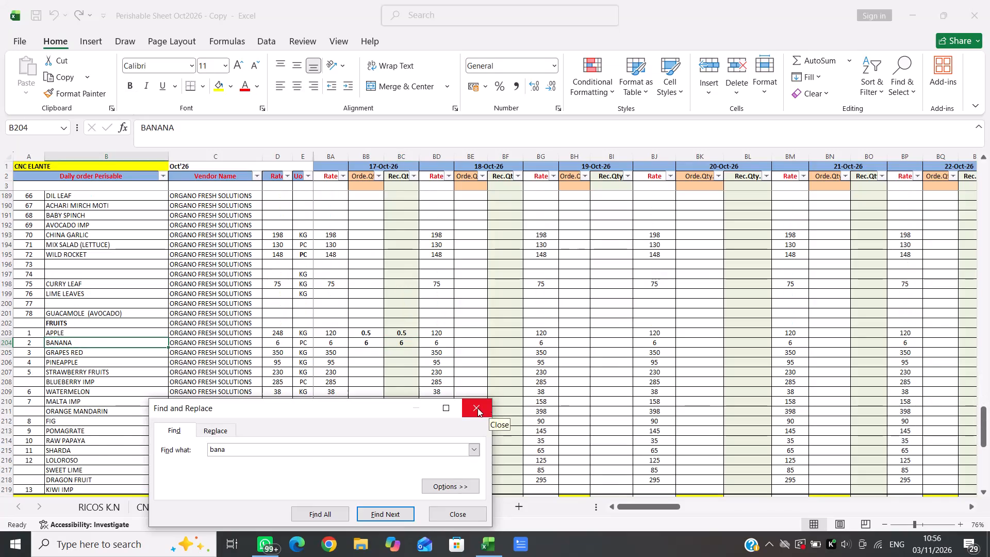
# Finish the item search and go to the 17-Oct-26 order quantity of BANANA in the FRUITS section.
pyautogui.click(477, 408)
pyautogui.press('Right')
pyautogui.press('Right')
pyautogui.press('Right')
pyautogui.press('Right')
pyautogui.press('Right')
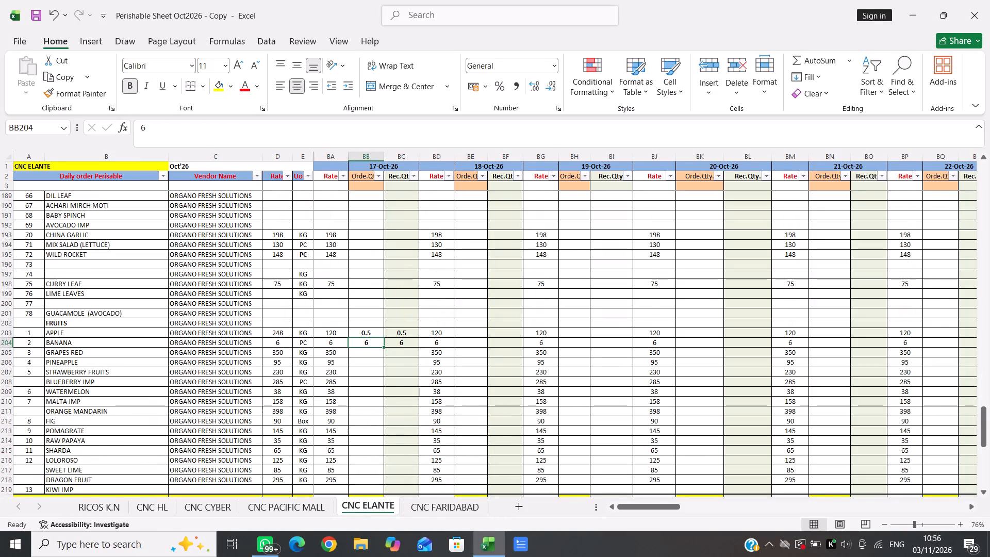
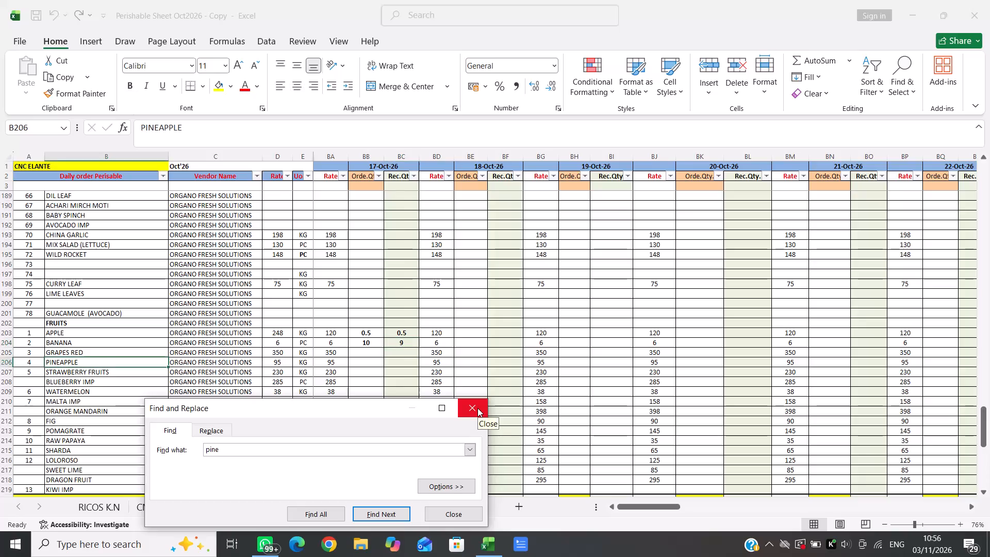
# Close the item search and enter 1 as the 17-Oct-26 order quantity of PINEAPPLE in the FRUITS section.
pyautogui.click(477, 408)
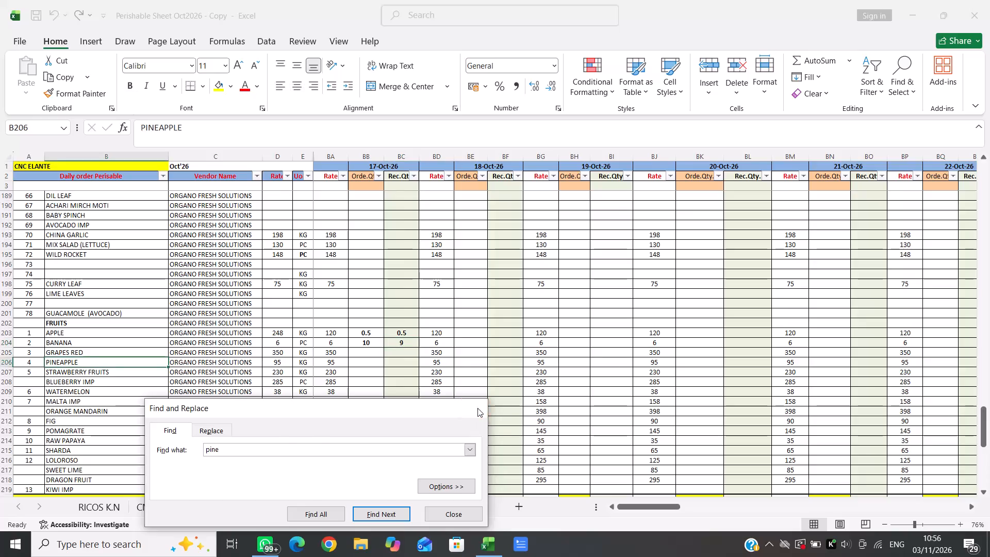
pyautogui.press('Right')
pyautogui.press('Right')
pyautogui.press('Right')
pyautogui.press('Right')
pyautogui.press('Right')
pyautogui.press('1')
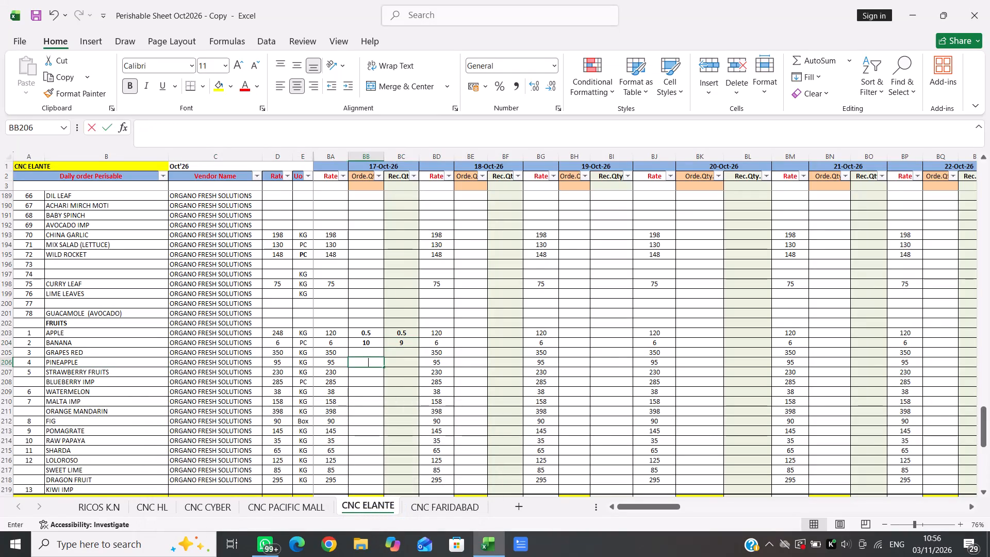
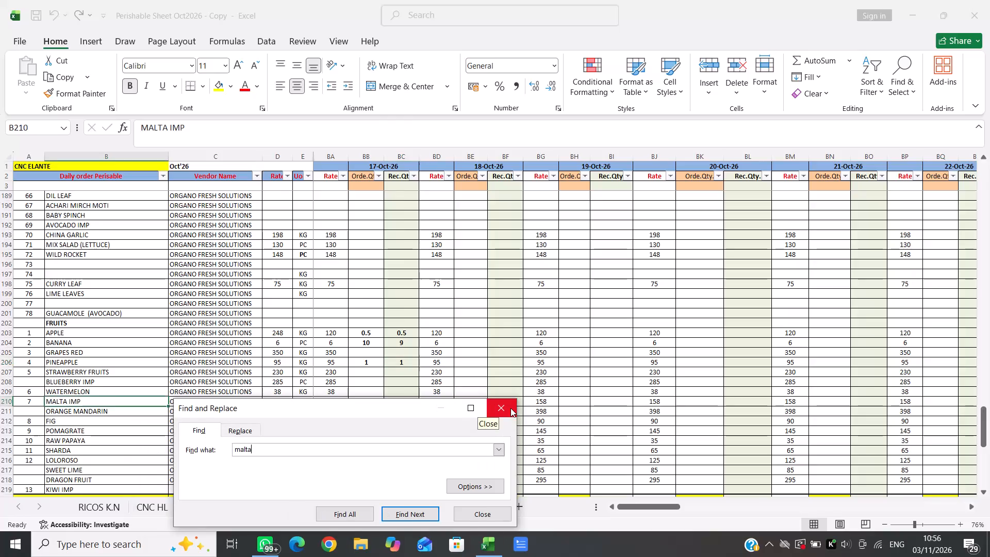
# Close the item search and enter 5 as the 17-Oct-26 order quantity of MALTA IMP in the FRUITS section.
pyautogui.click(510, 408)
pyautogui.press('Right')
pyautogui.press('Right')
pyautogui.press('Right')
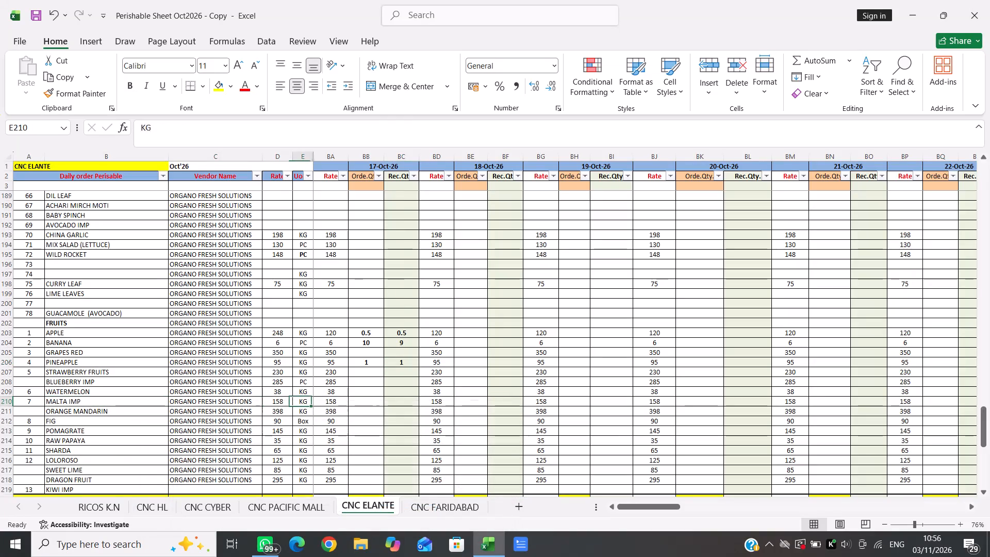
pyautogui.press('Right')
pyautogui.press('Right')
pyautogui.press('5')
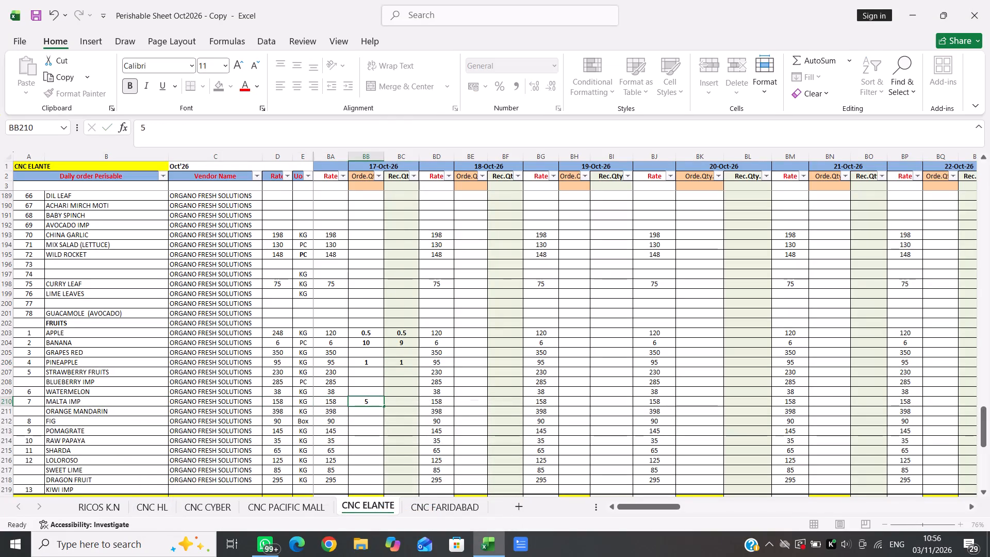
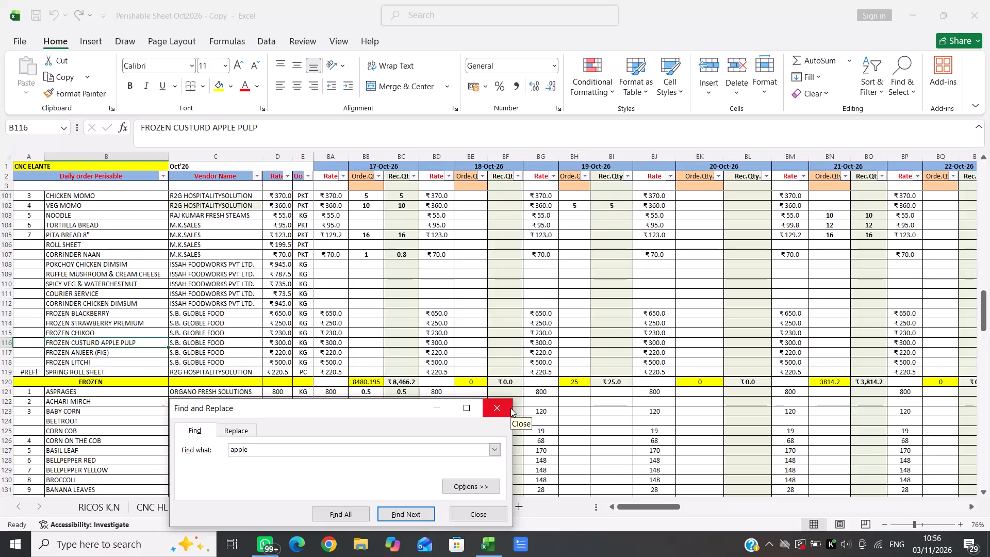
# Continue the search for apple to the APPLE row in the FRUITS section, close the search, and move across that row.
pyautogui.press('Return')
pyautogui.click(510, 408)
pyautogui.press('Right')
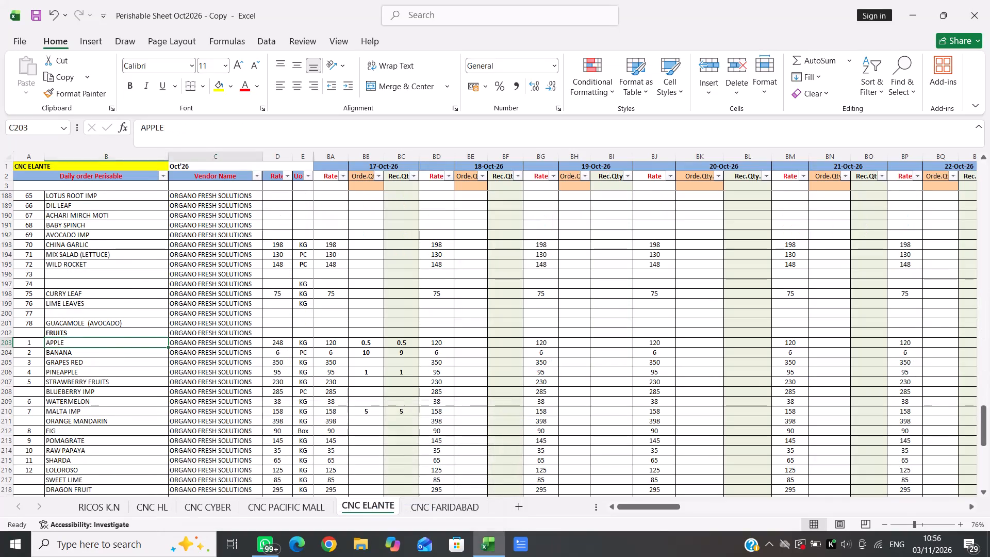
pyautogui.press('Right')
pyautogui.press('Right')
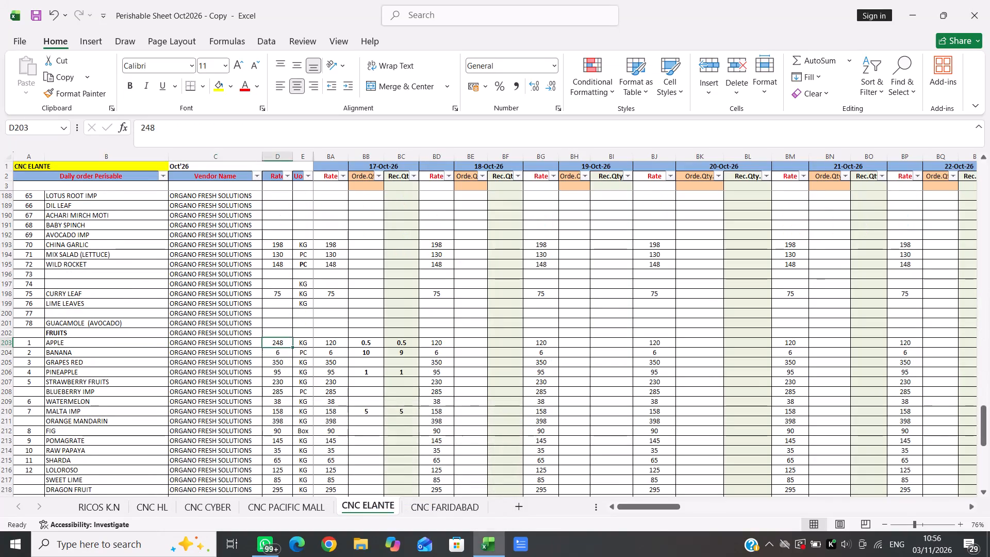
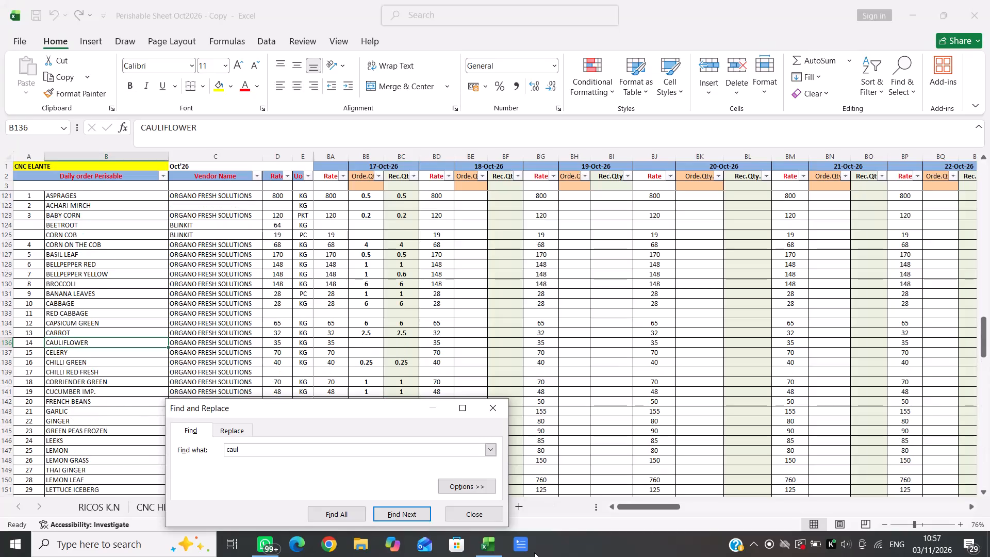
# Close the search and enter 1 as the 17-Oct-26 order quantity in the CAULIFLOWER row.
pyautogui.click(493, 409)
pyautogui.press('Right')
pyautogui.press('Right')
pyautogui.press('Right')
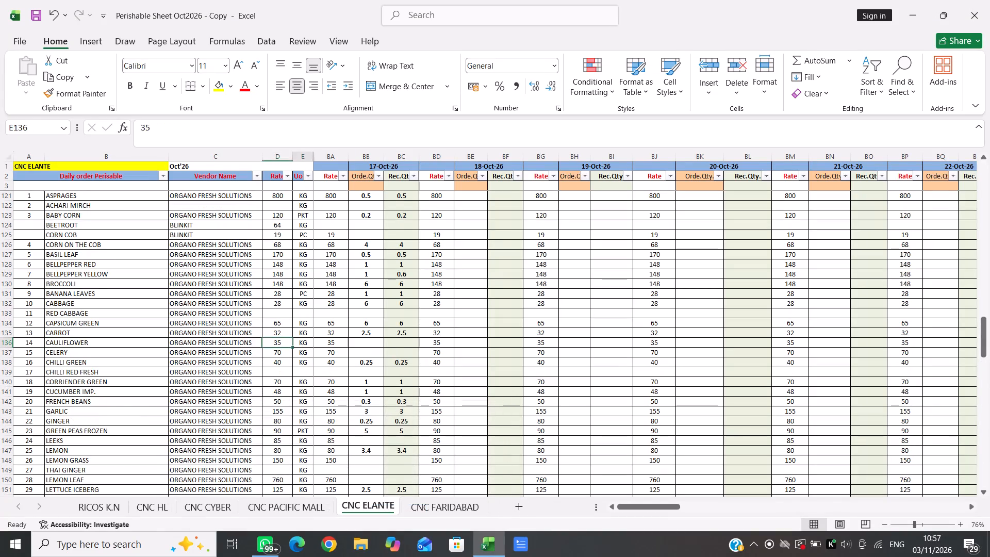
pyautogui.press('Right')
pyautogui.press('Right')
pyautogui.press('1')
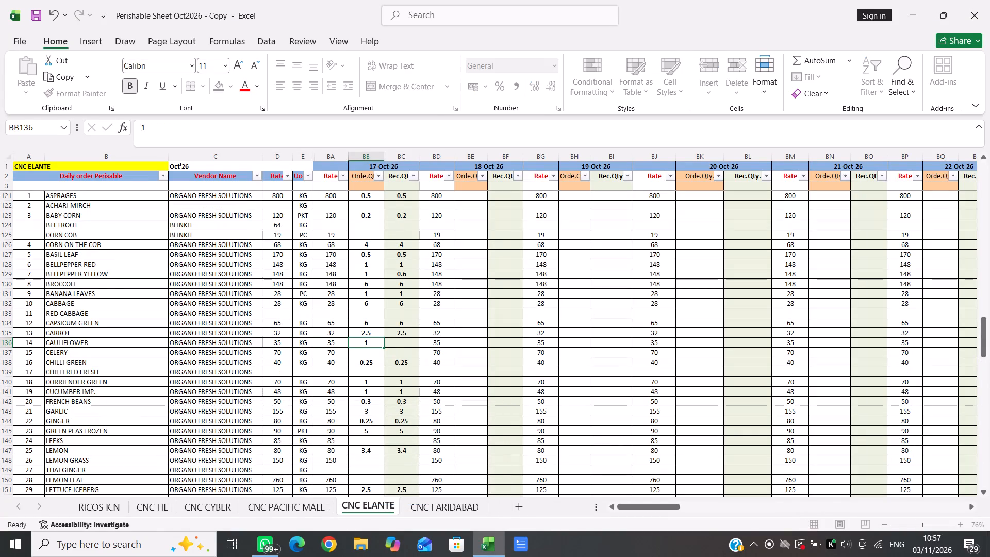
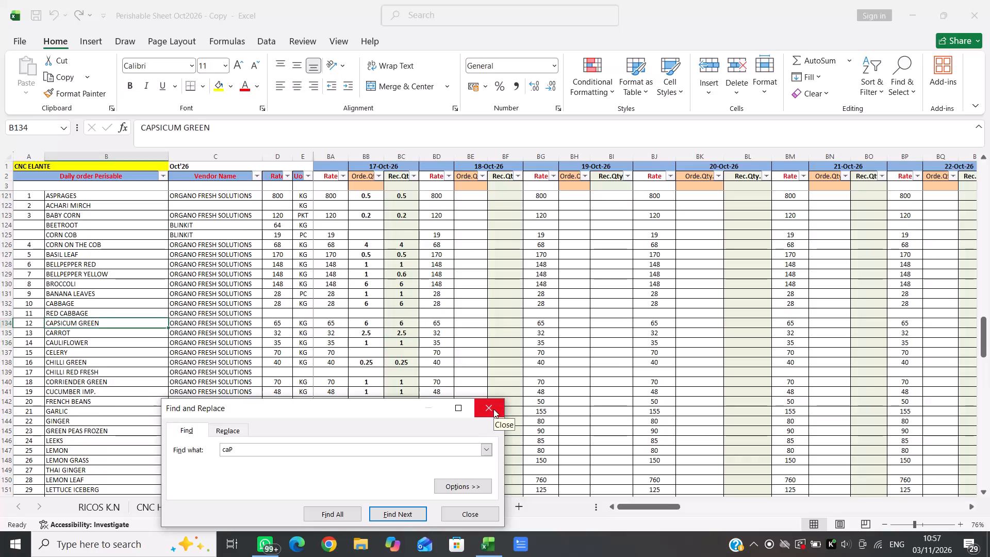
# Close the search and enter 7 as the 17-Oct-26 order quantity in the CAPSICUM GREEN row.
pyautogui.click(493, 409)
pyautogui.press('Right')
pyautogui.press('Right')
pyautogui.press('Right')
pyautogui.press('Right')
pyautogui.press('Right')
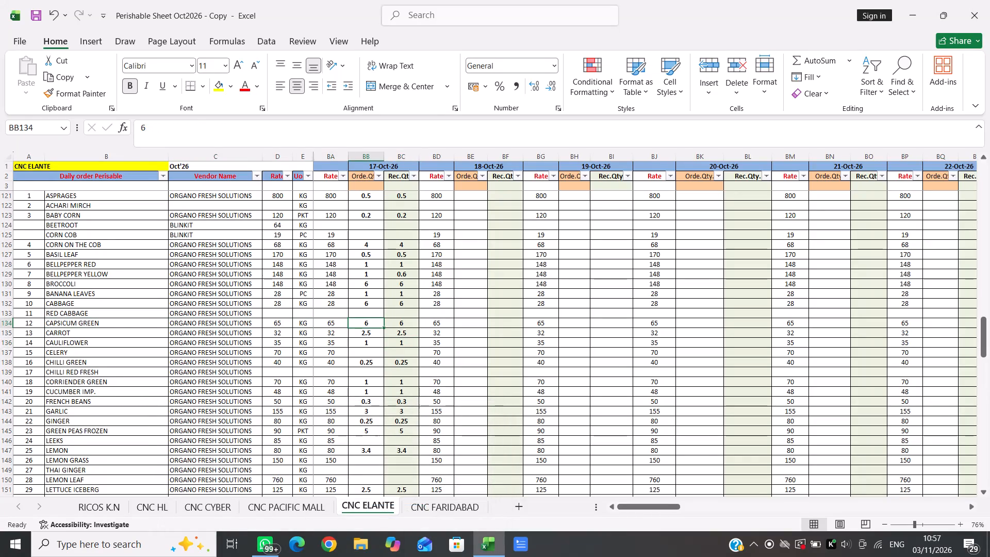
pyautogui.press('7')
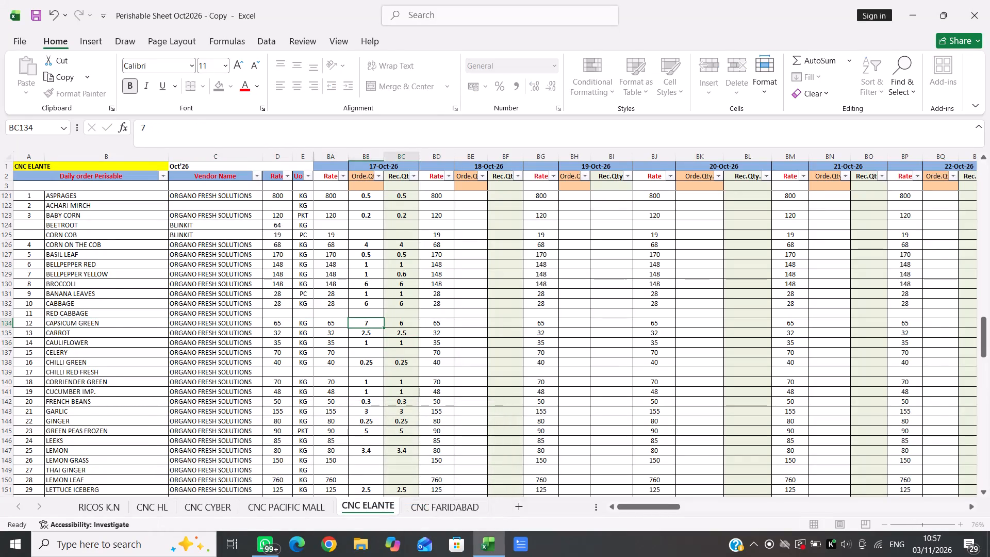
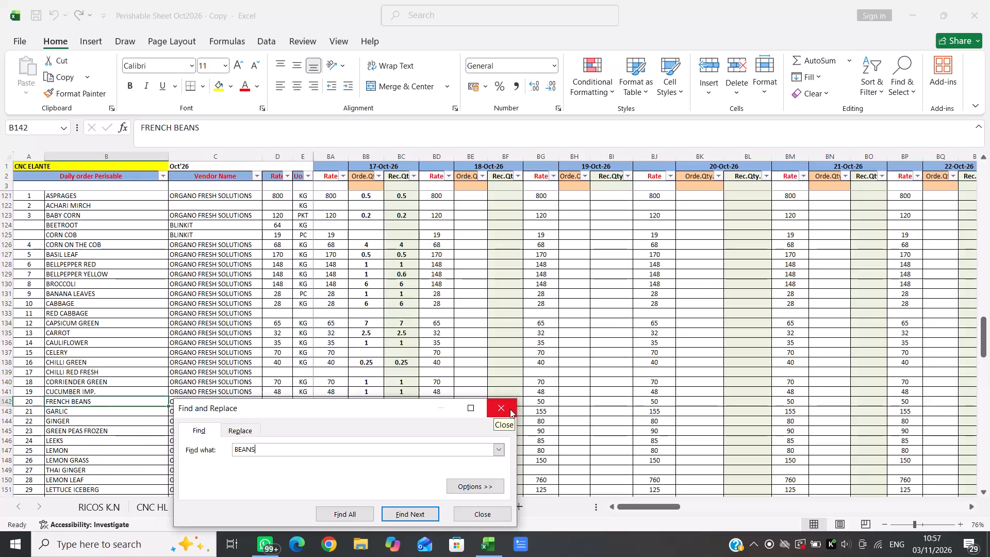
# Close the search and go to the 17-Oct-26 received quantity in the FRENCH BEANS row.
pyautogui.click(510, 409)
pyautogui.press('Right')
pyautogui.press('Right')
pyautogui.press('Right')
pyautogui.press('Right')
pyautogui.press('Right')
pyautogui.press('Right')
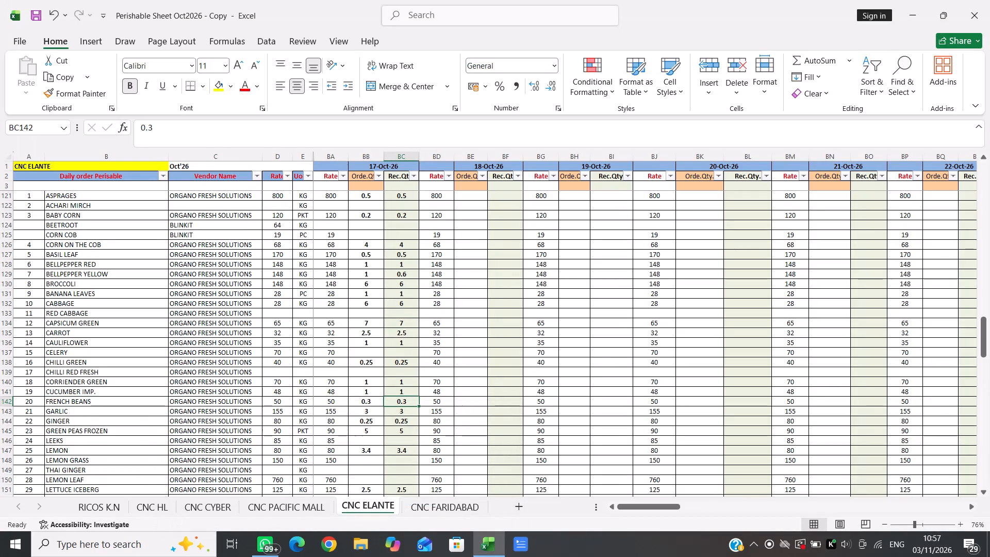
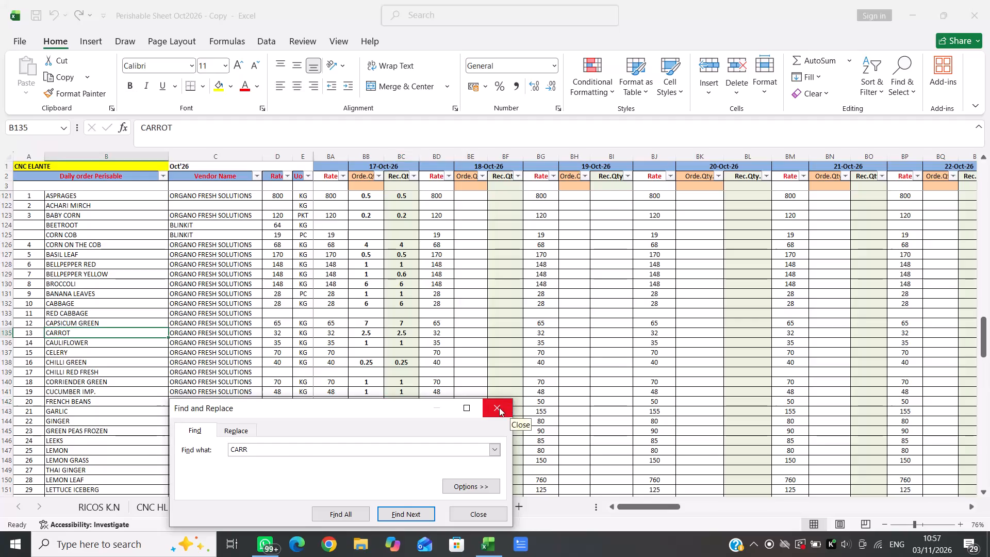
# Close the search and go to the 17-Oct-26 order quantity in the CARROT row.
pyautogui.click(499, 407)
pyautogui.press('Right')
pyautogui.press('Right')
pyautogui.press('Right')
pyautogui.press('Right')
pyautogui.press('Right')
pyautogui.press('Right')
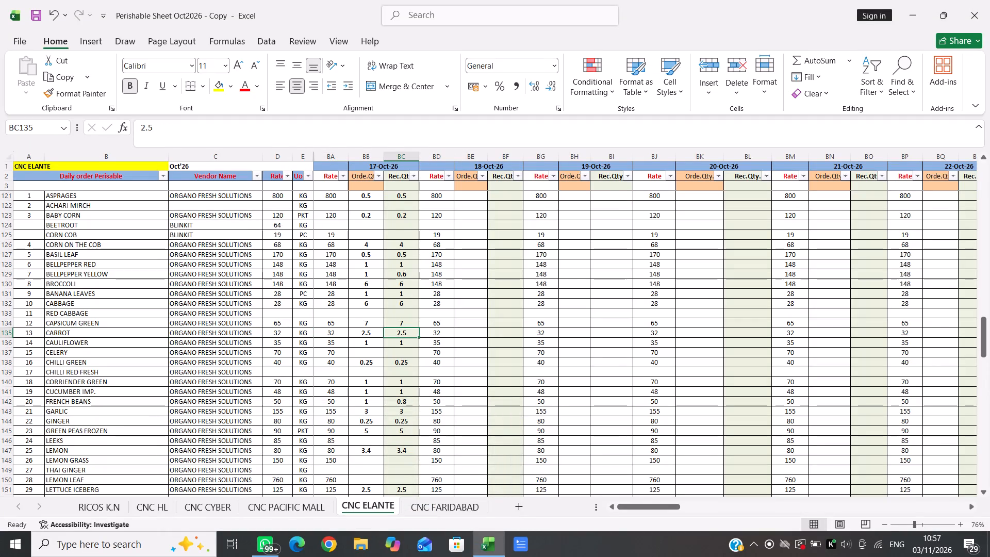
pyautogui.press('Left')
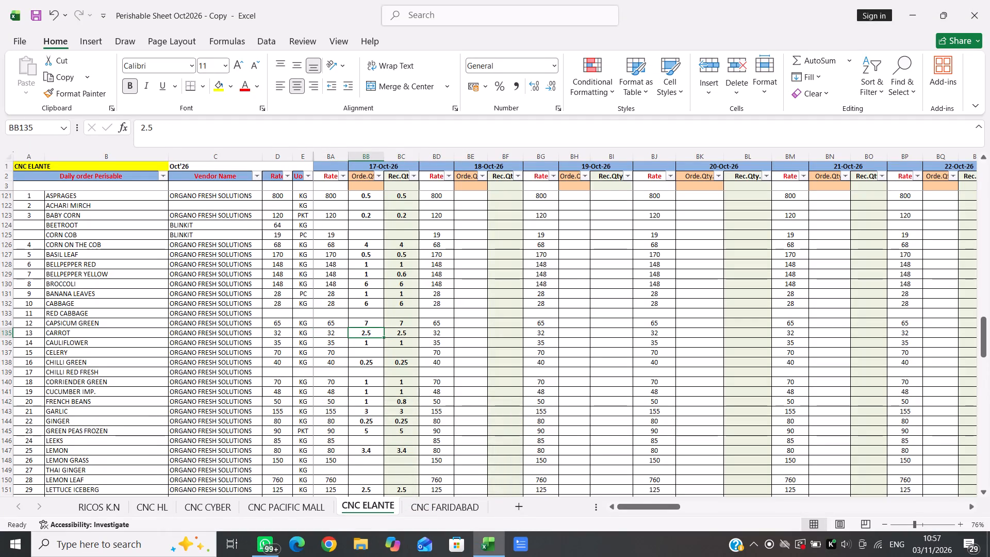
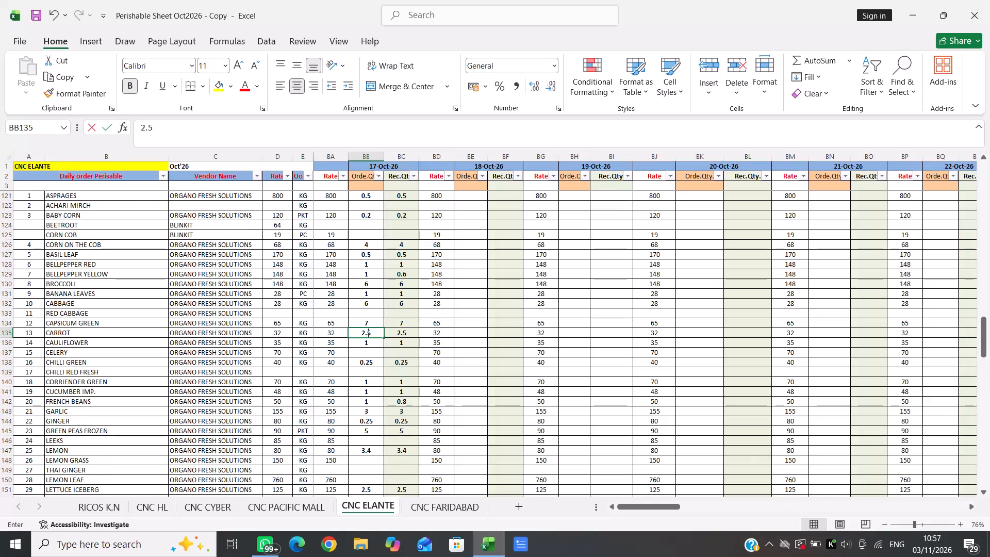
# Enter 2.5 as the 17-Oct-26 order quantity for CARROT and move to its received quantity.
pyautogui.press('Right')
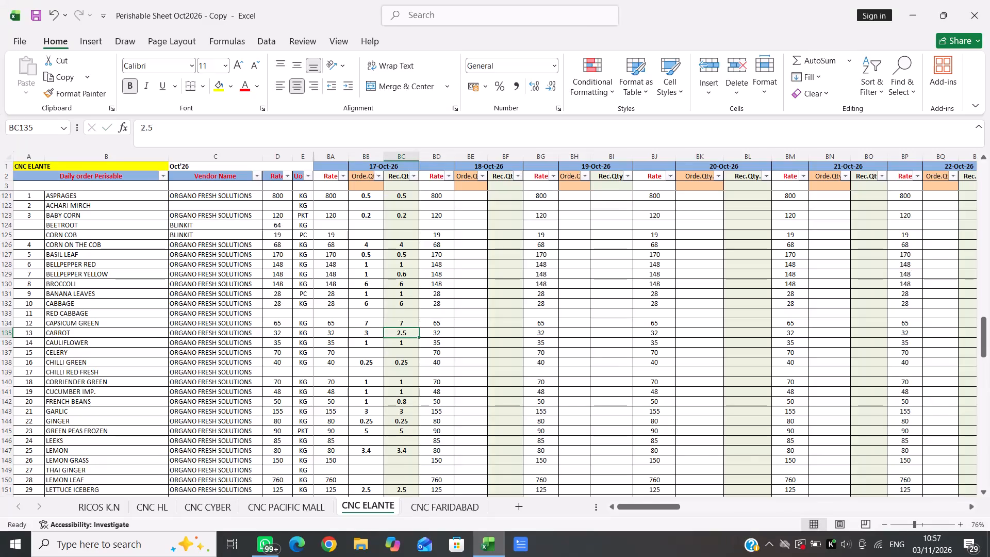
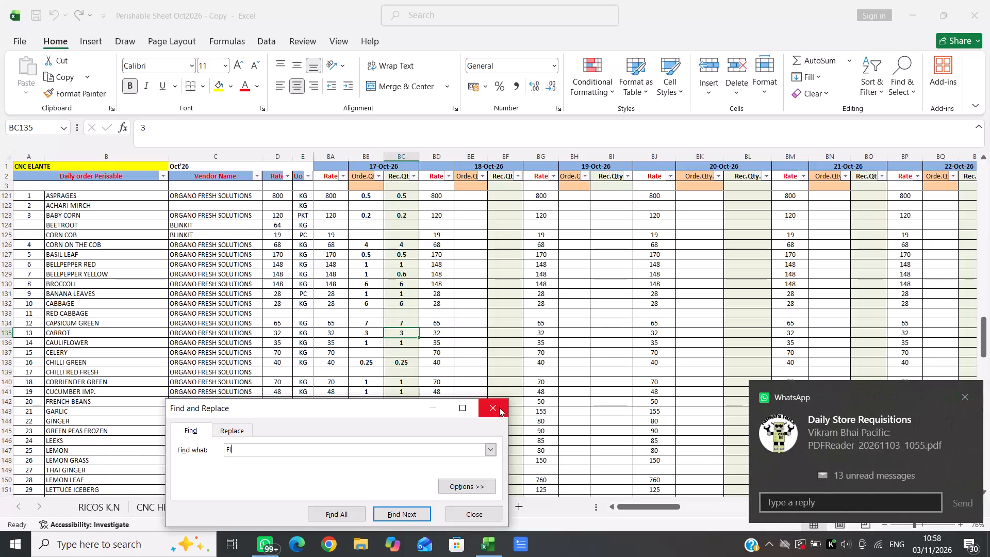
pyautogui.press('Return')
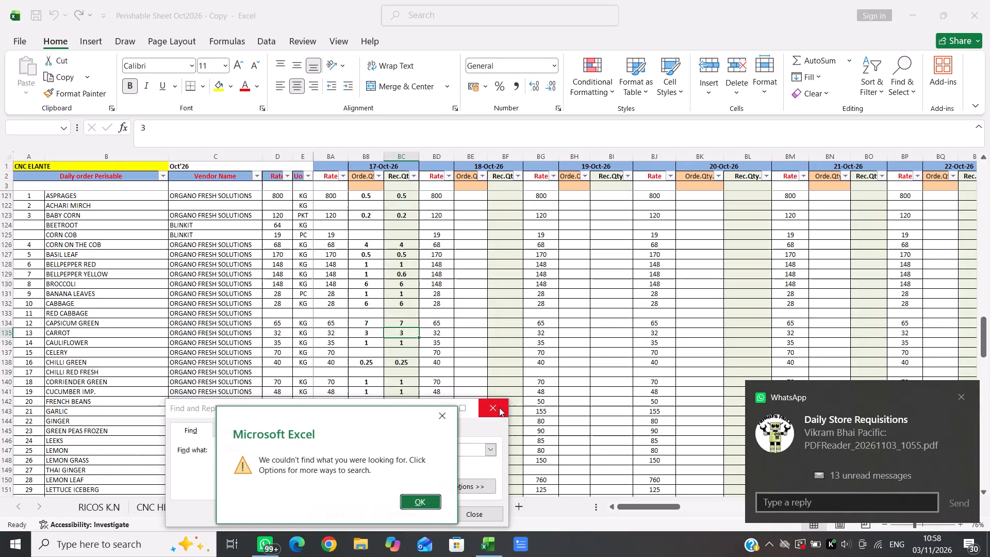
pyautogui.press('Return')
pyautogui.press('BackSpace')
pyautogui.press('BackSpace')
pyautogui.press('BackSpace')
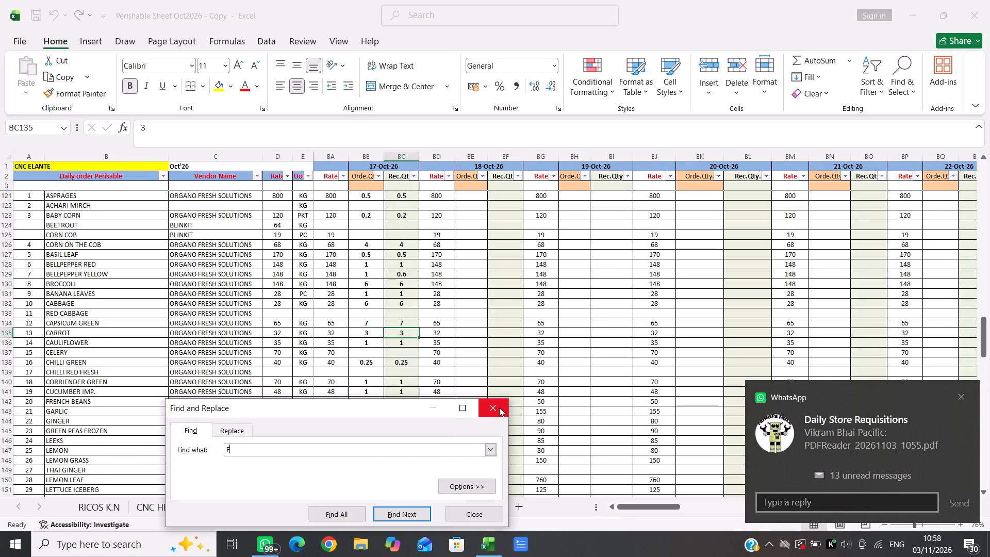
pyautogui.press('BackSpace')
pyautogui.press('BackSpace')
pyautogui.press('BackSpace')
# Find the vegetable item matching GING and move along the GINGER row to its 17-Oct-26 entries.
pyautogui.write('GING')
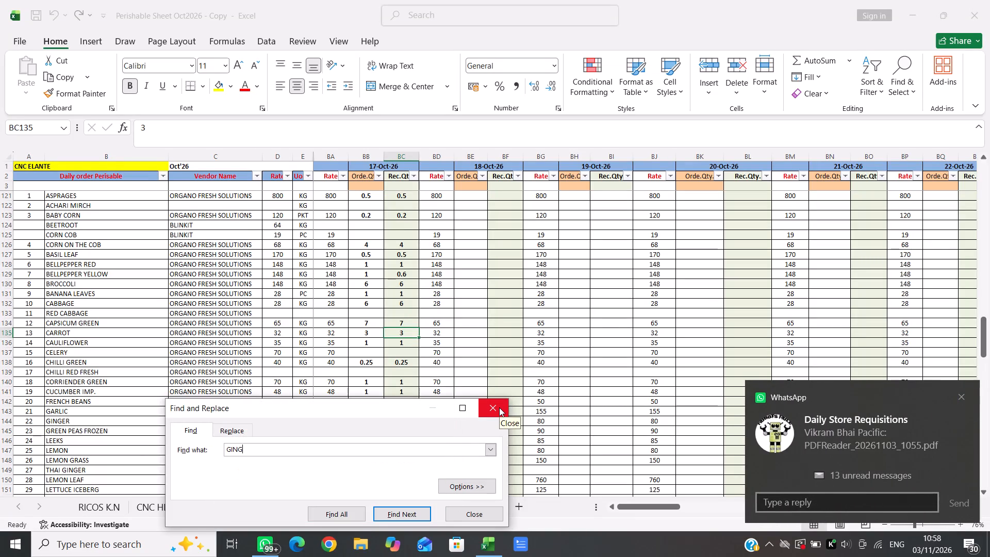
pyautogui.press('Return')
pyautogui.click(507, 407)
pyautogui.press('Right')
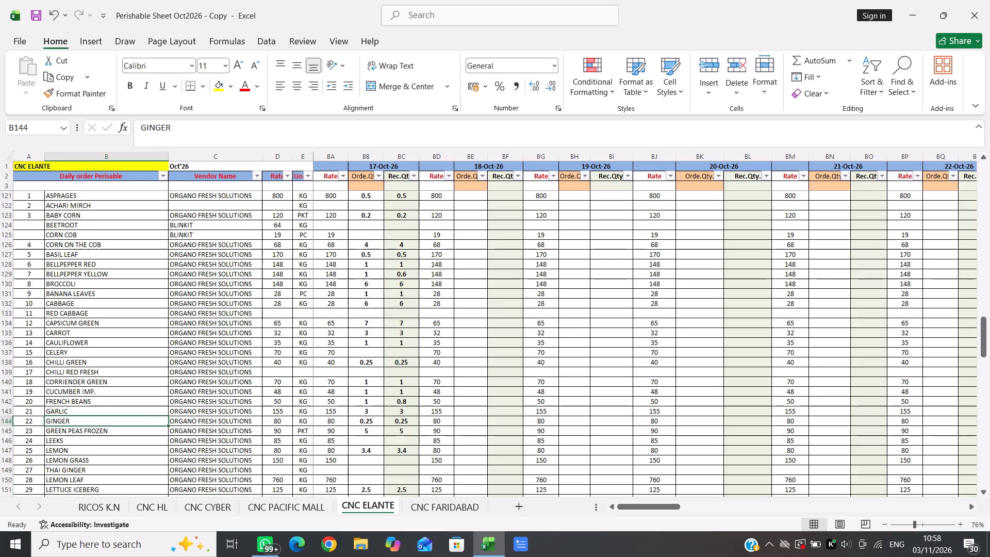
pyautogui.press('Right')
pyautogui.press('Right')
pyautogui.press('Right')
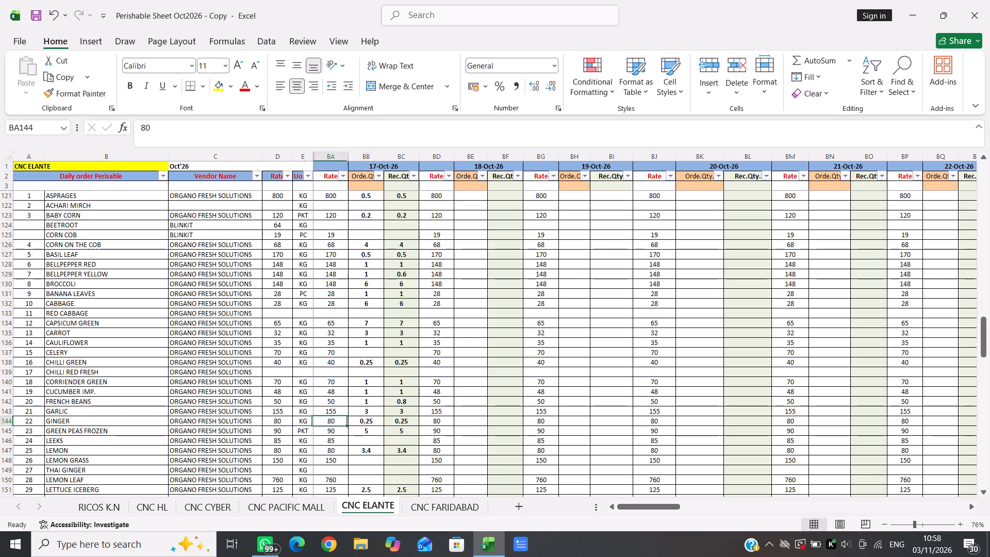
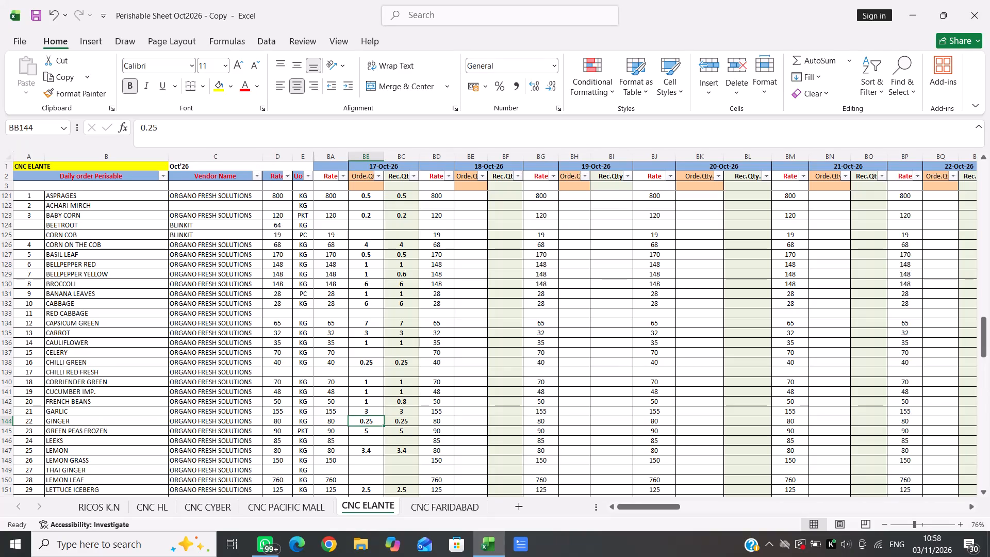
# Set GINGER's order quantity for 17-Oct-26 to 0.3 on the CNC ELANTE sheet.
pyautogui.write('0.3')
pyautogui.press('Right')
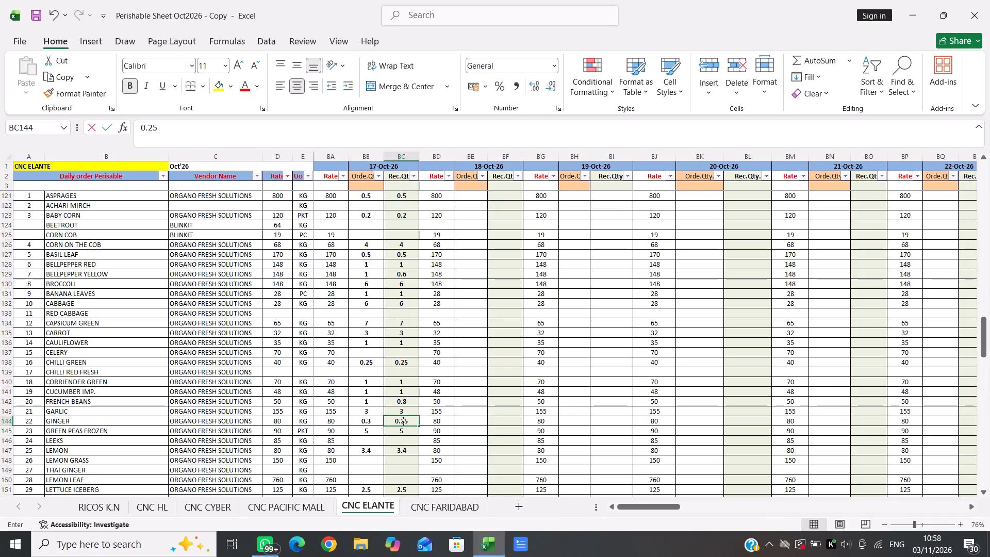
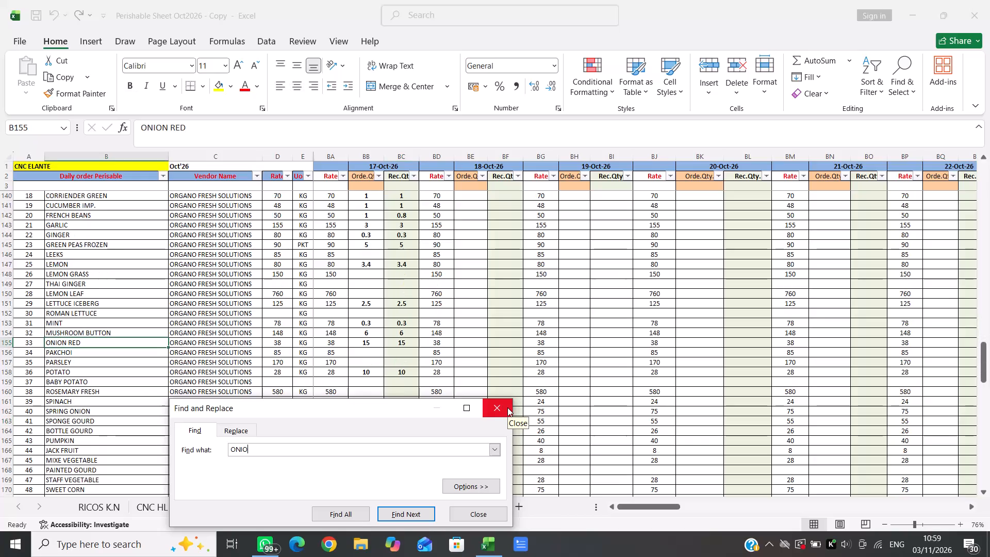
# Find the SPRING ONION row using the search term ONIO and move along it towards its 17-Oct-26 order quantity.
pyautogui.press('Return')
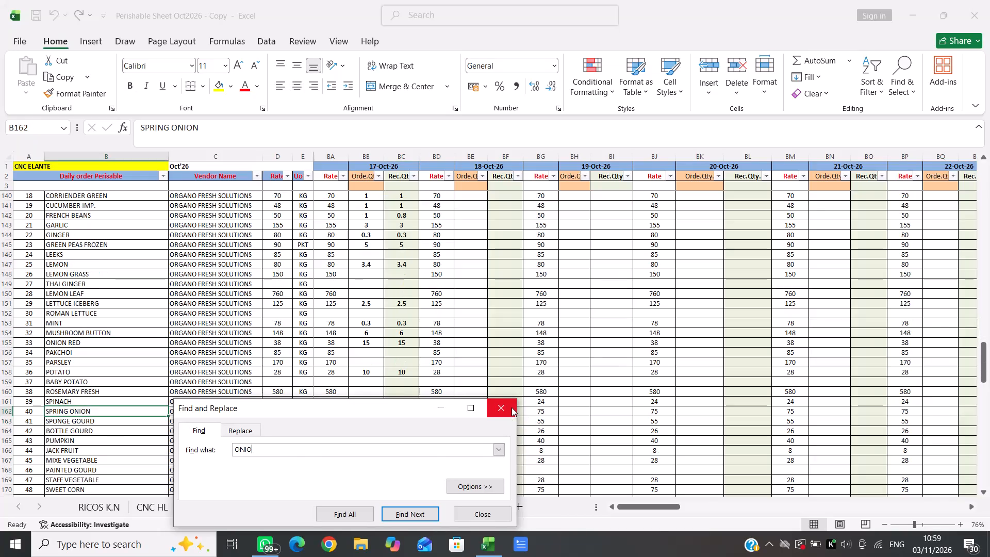
pyautogui.click(511, 407)
pyautogui.press('Right')
pyautogui.press('Right')
pyautogui.press('Right')
pyautogui.press('Right')
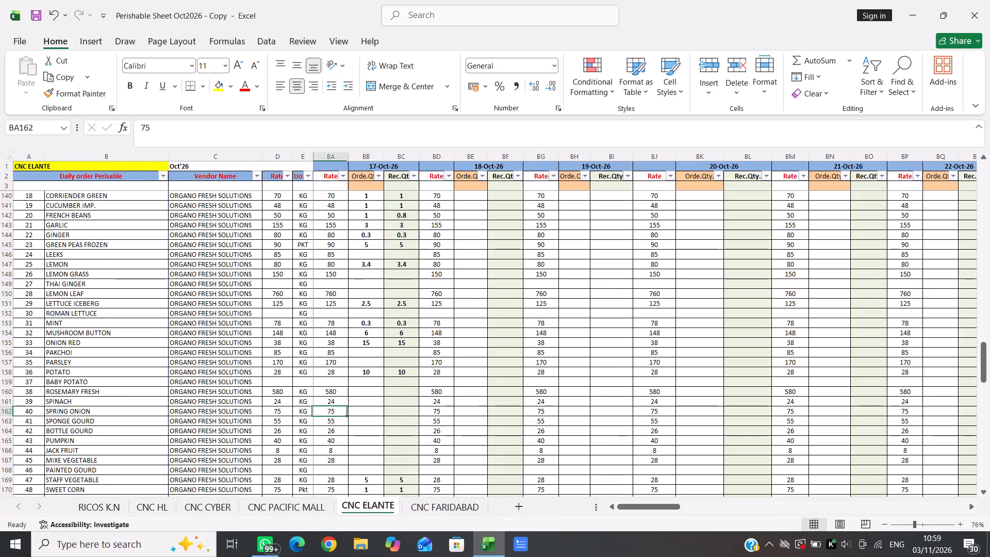
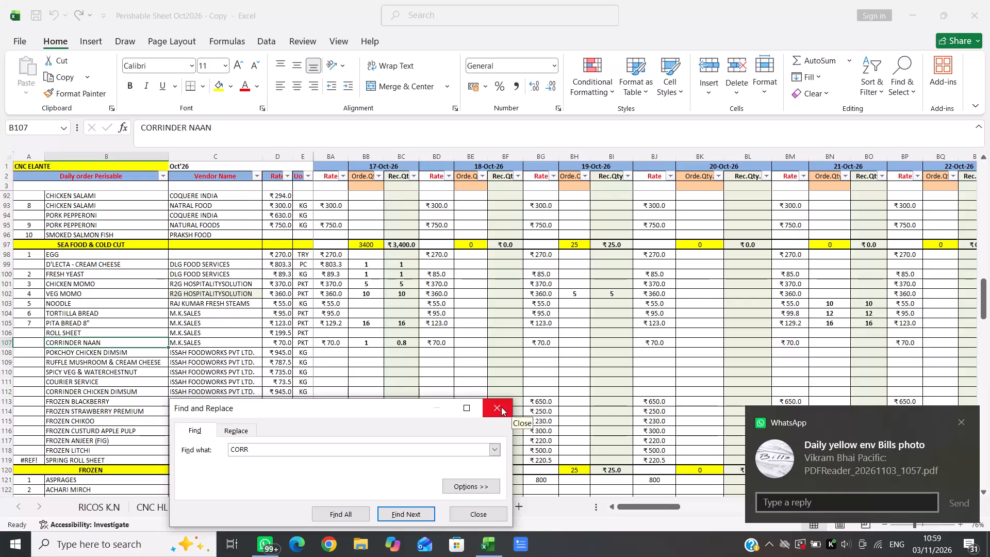
# Find the CORRIENDER GREEN row using the search term CORR and enter 1 as its 17-Oct-26 received quantity.
pyautogui.click(501, 407)
pyautogui.hotkey('ctrl', 'f')
pyautogui.press('Return')
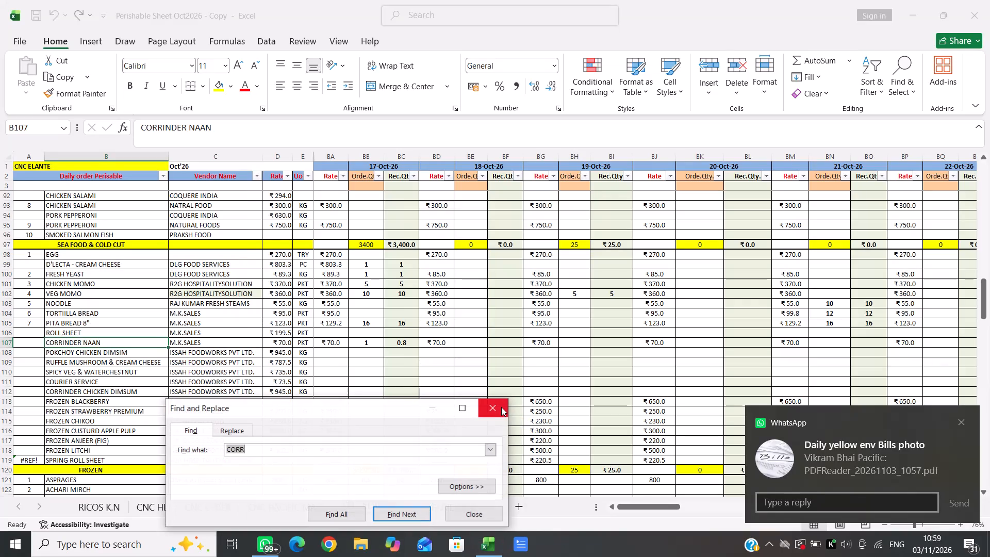
pyautogui.press('Return')
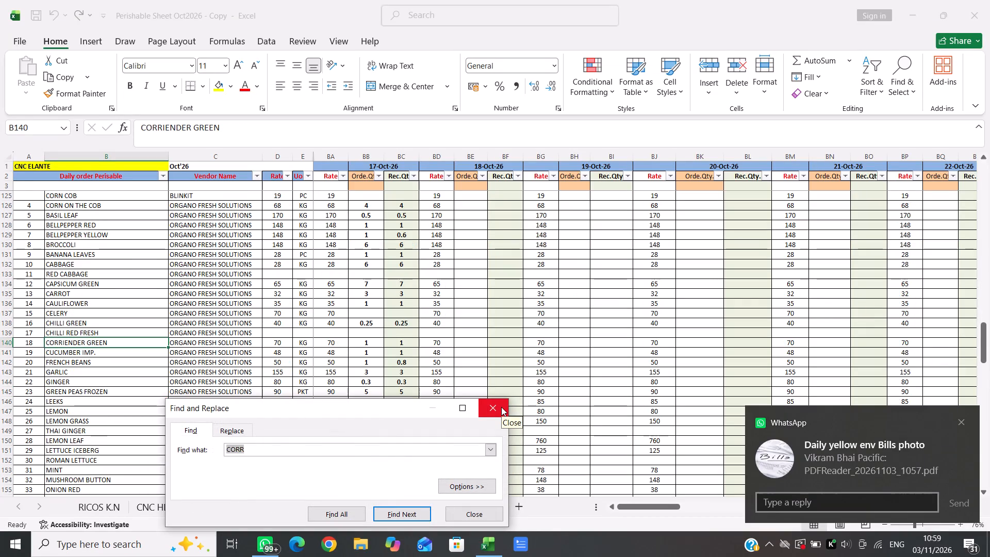
pyautogui.click(491, 405)
pyautogui.press('Right')
pyautogui.press('Right')
pyautogui.press('Right')
pyautogui.press('Right')
pyautogui.press('Right')
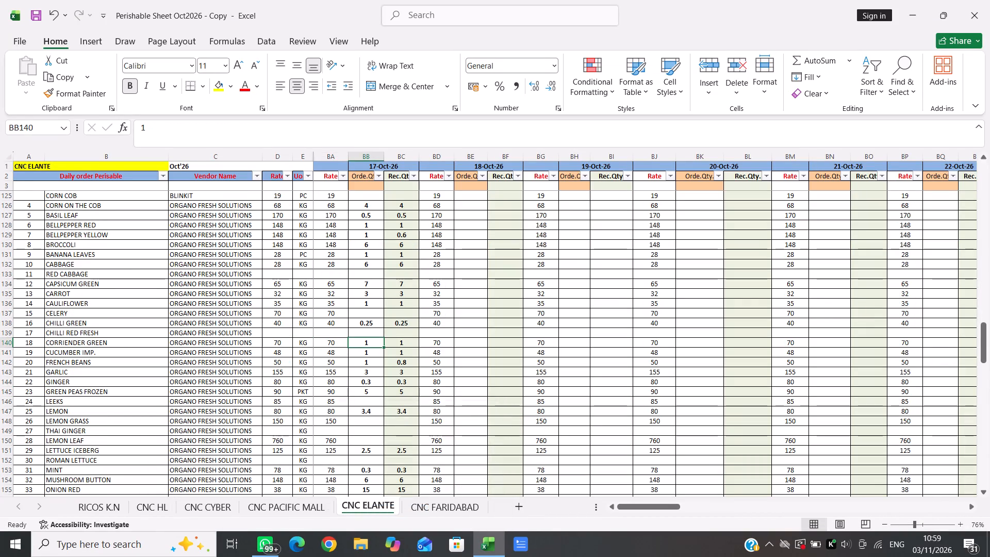
pyautogui.press('Right')
pyautogui.press('1')
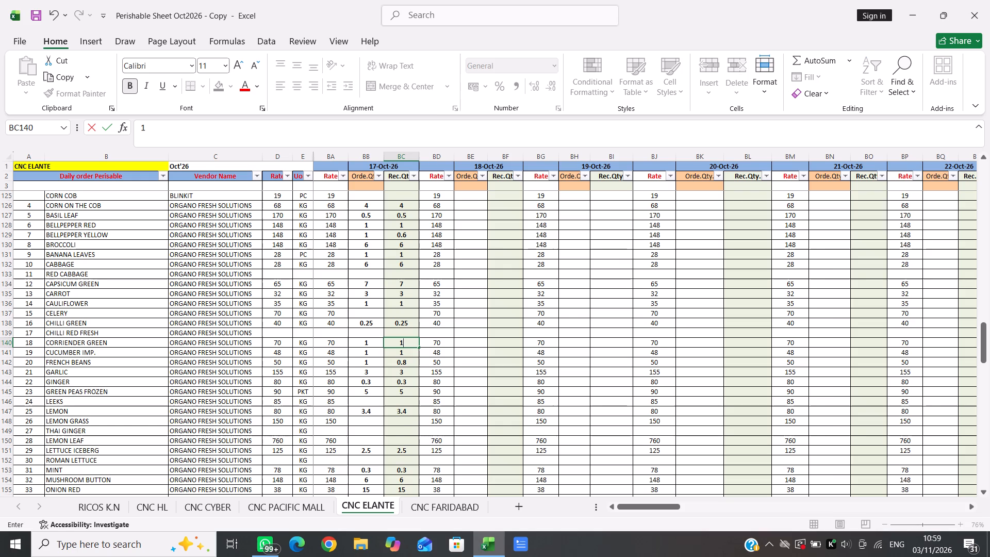
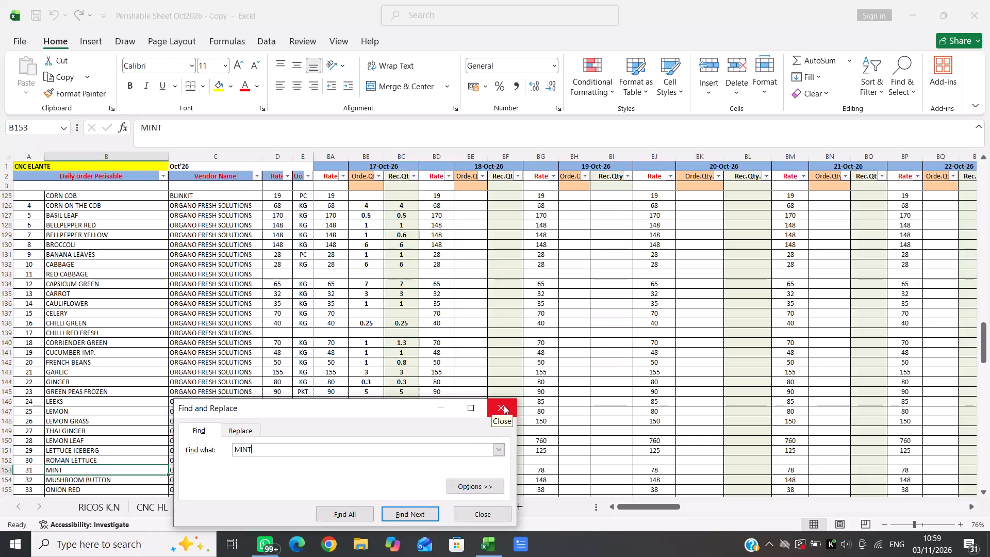
# Go to the MINT row found by the search and check its 17-Oct-26 order quantity.
pyautogui.click(504, 405)
pyautogui.press('Right')
pyautogui.press('Right')
pyautogui.press('Right')
pyautogui.press('Right')
pyautogui.press('Right')
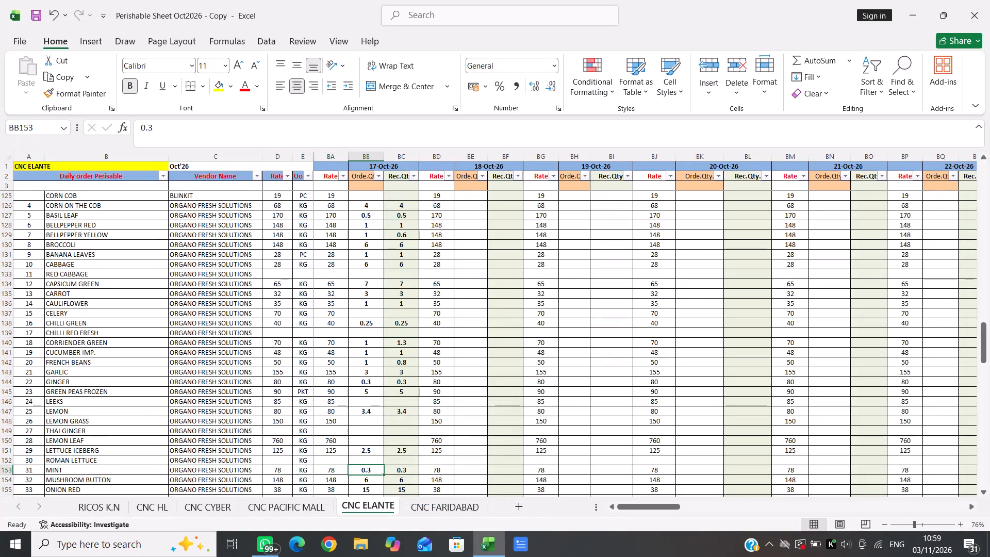
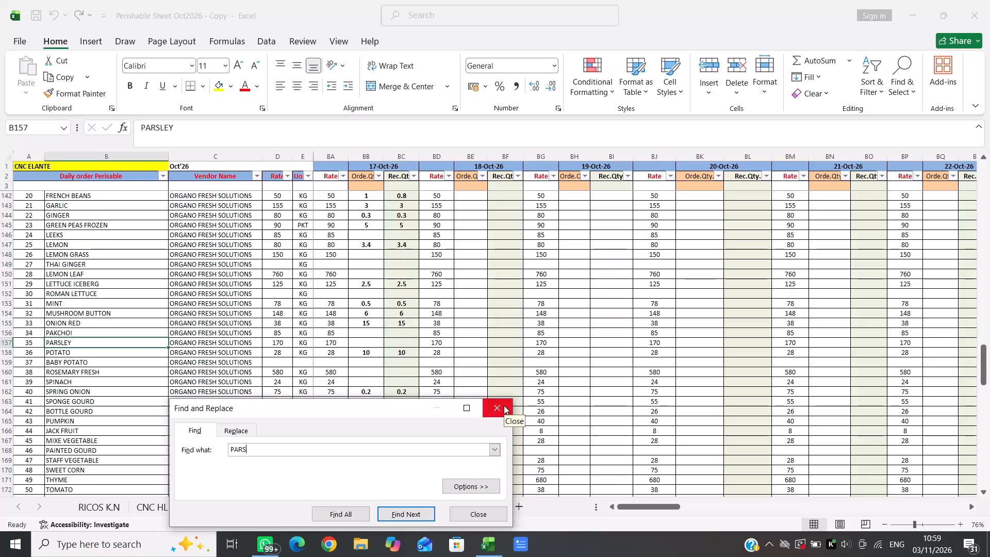
# Enter an order quantity of 1 for PARSLEY under 17-Oct-26.
pyautogui.click(504, 405)
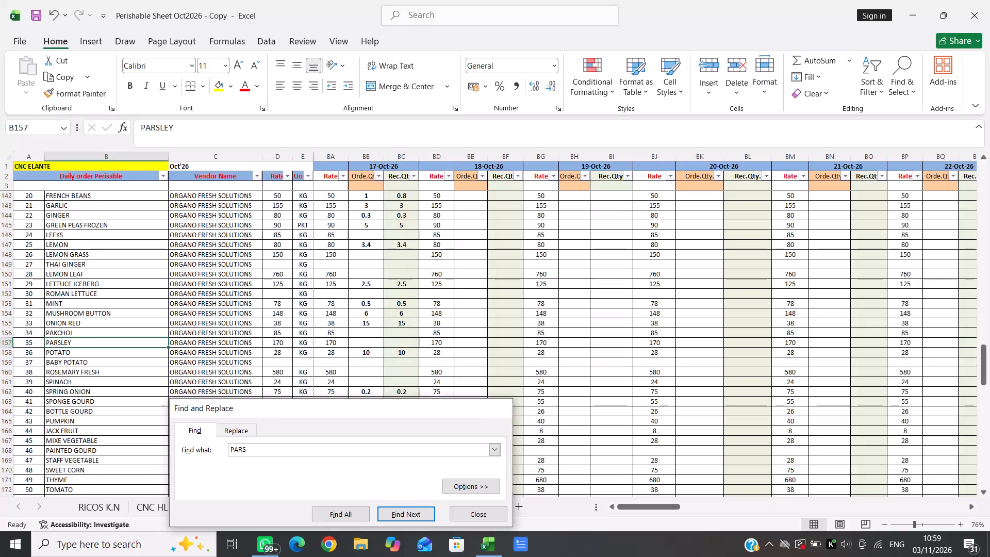
pyautogui.press('Right')
pyautogui.press('Right')
pyautogui.press('Right')
pyautogui.press('Right')
pyautogui.press('Right')
pyautogui.press('1')
pyautogui.press('Right')
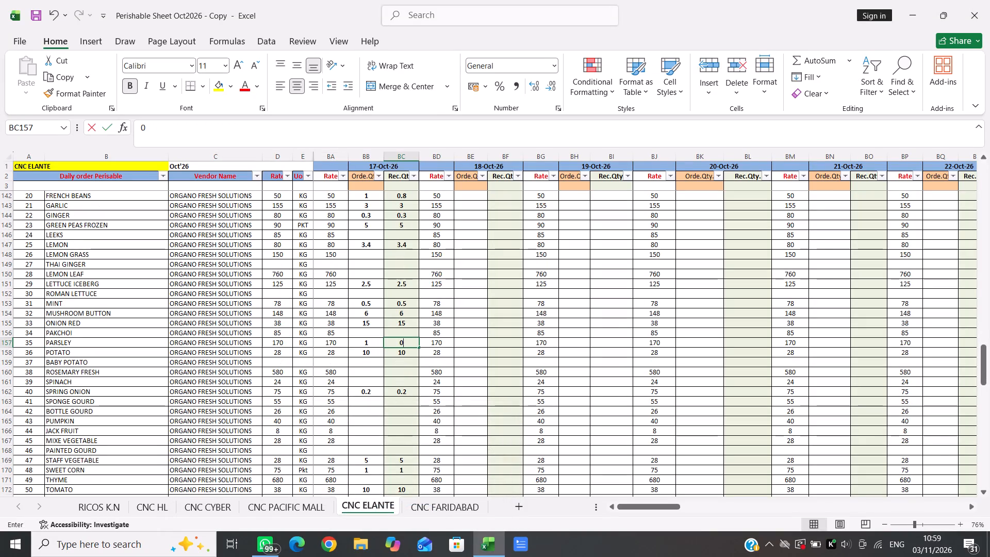
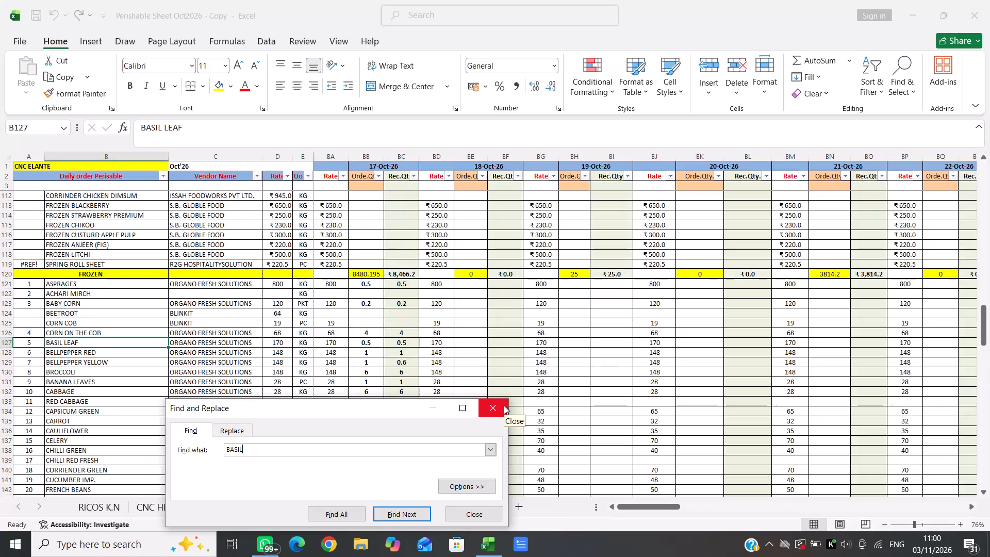
# Locate the BASIL LEAF row and check its order quantity under 17-Oct-26.
pyautogui.click(504, 405)
pyautogui.press('Right')
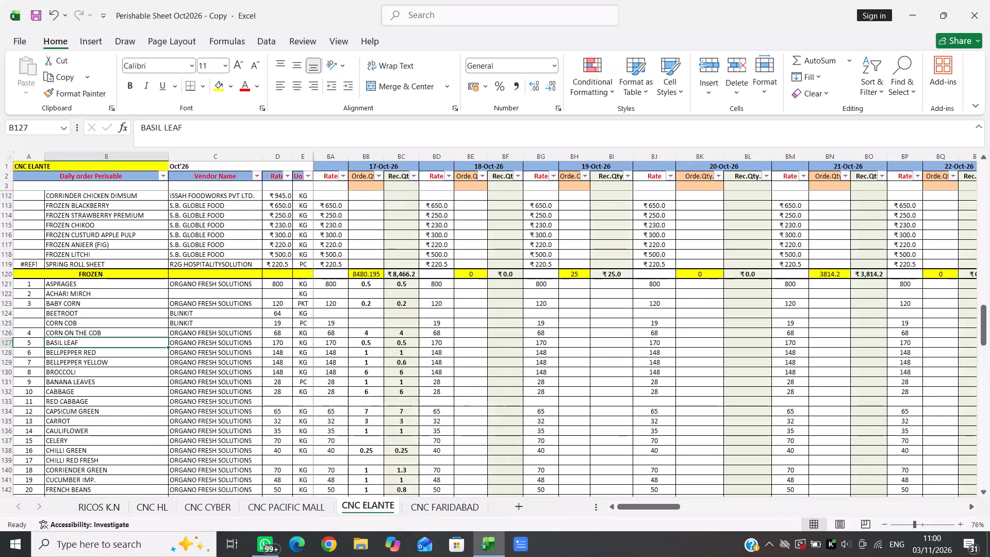
pyautogui.press('Right')
pyautogui.press('Right')
pyautogui.press('Right')
pyautogui.press('Right')
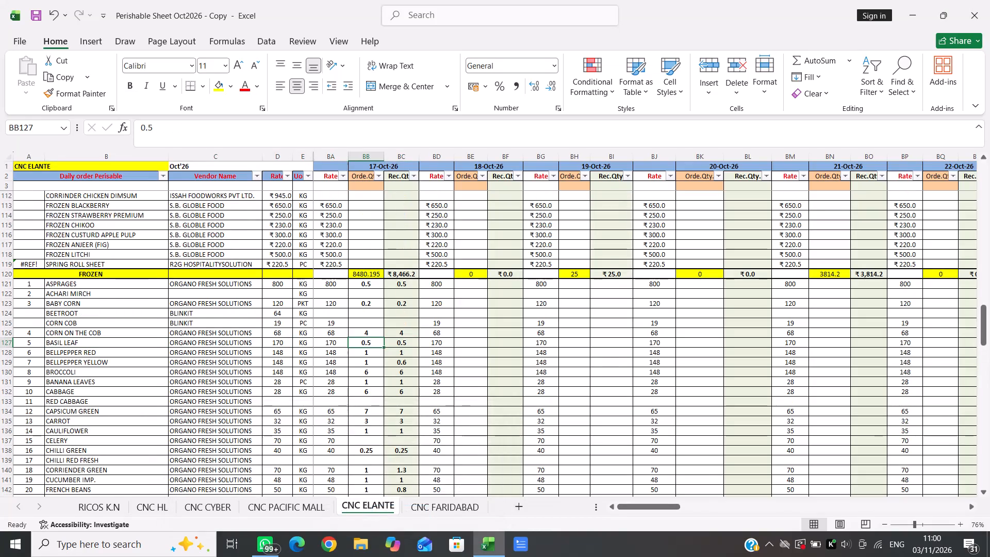
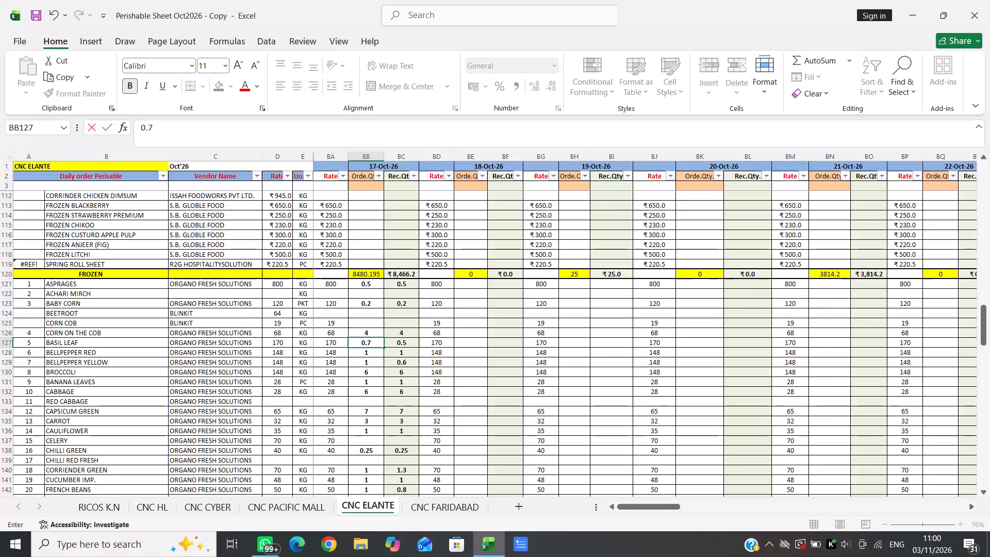
# Set the BASIL LEAF received quantity for 17-Oct-26 to 0.7, matching the 0.7 entered as its order quantity.
pyautogui.press('Right')
pyautogui.write('0.7')
pyautogui.press('Left')
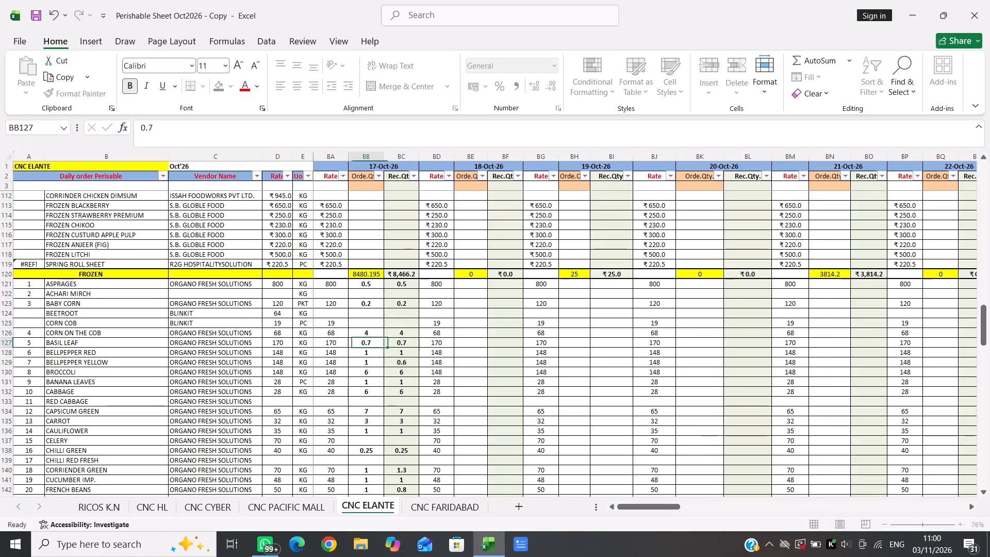
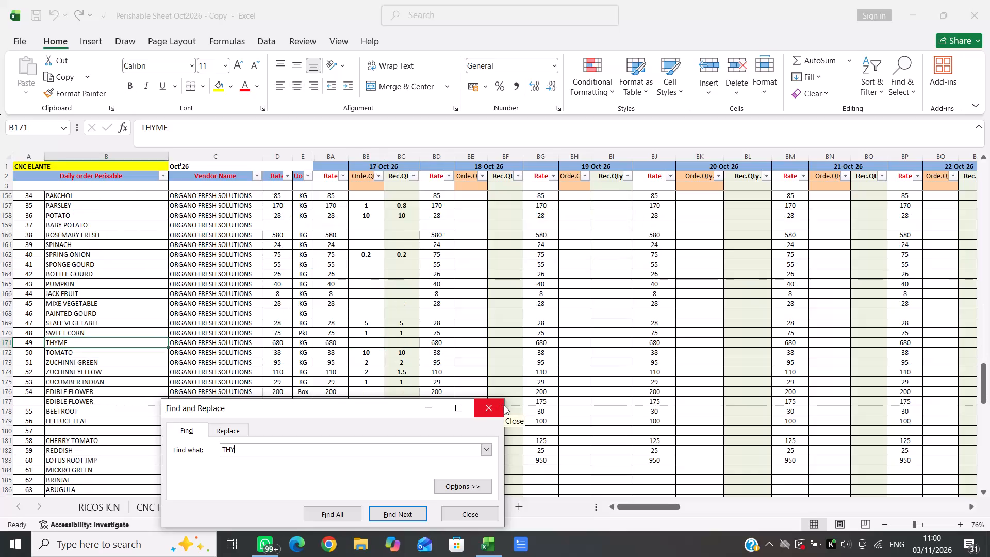
# Enter 0.05 as both the order quantity and the received quantity for THYME on 17-Oct-26.
pyautogui.click(494, 405)
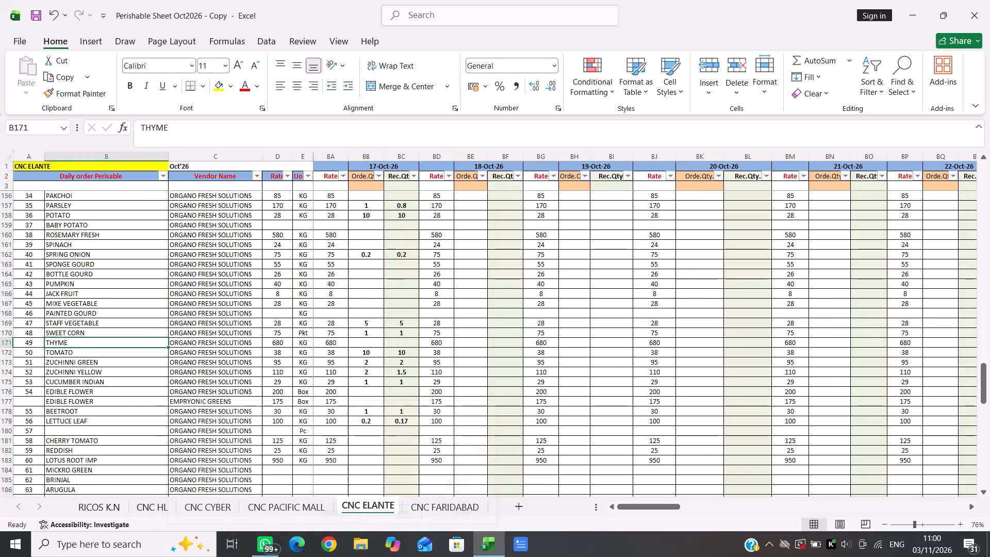
pyautogui.press('Right')
pyautogui.press('Right')
pyautogui.press('Right')
pyautogui.press('Right')
pyautogui.press('Right')
pyautogui.write('0.5')
pyautogui.press('BackSpace')
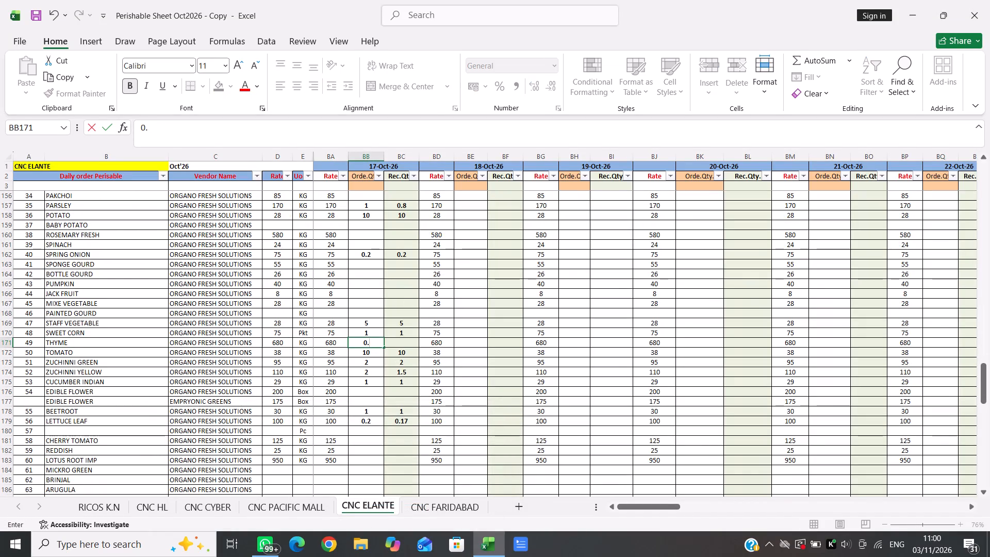
pyautogui.write('05')
pyautogui.press('Right')
pyautogui.write('0.05')
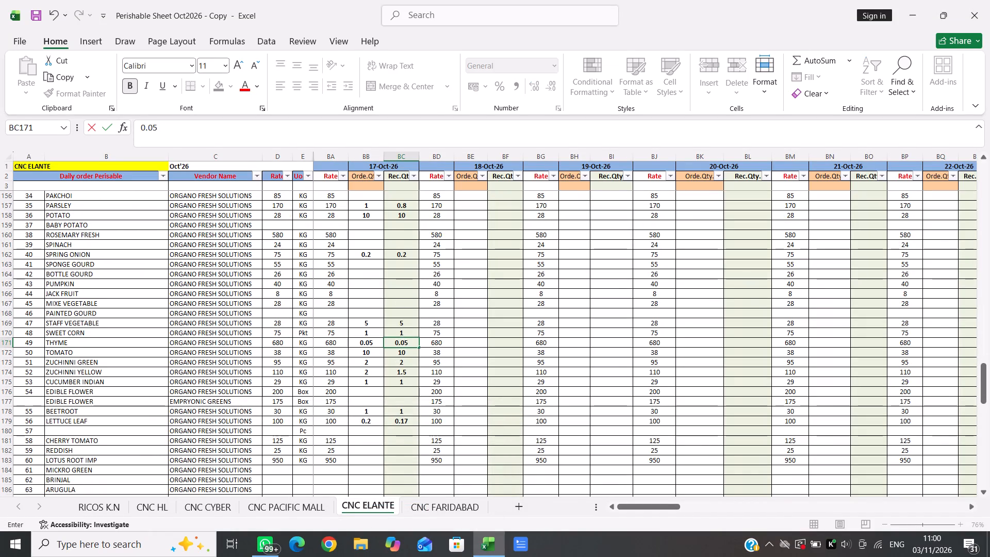
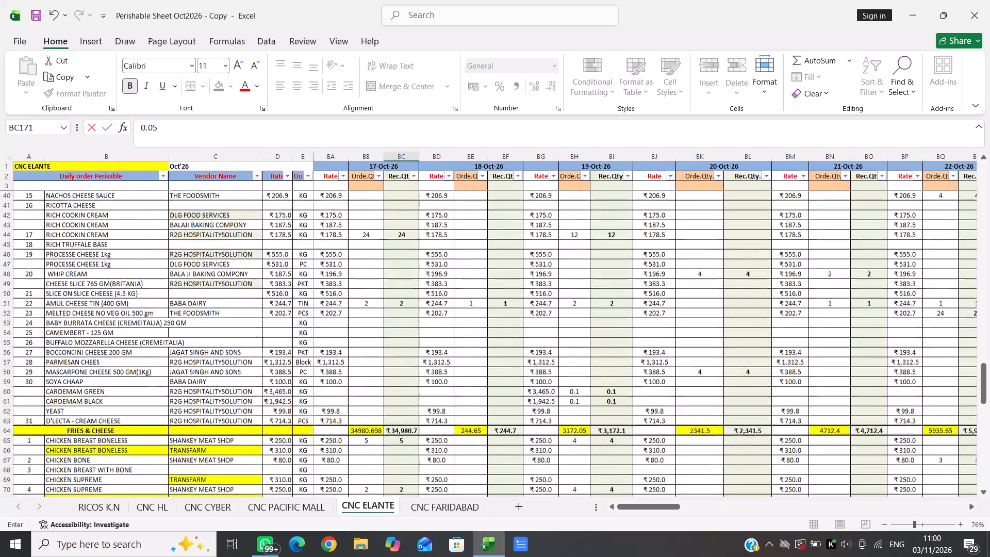
# Hide columns BA to BC, covering the 17-Oct-26 order and received quantities and the rate column before them.
pyautogui.click(367, 157)
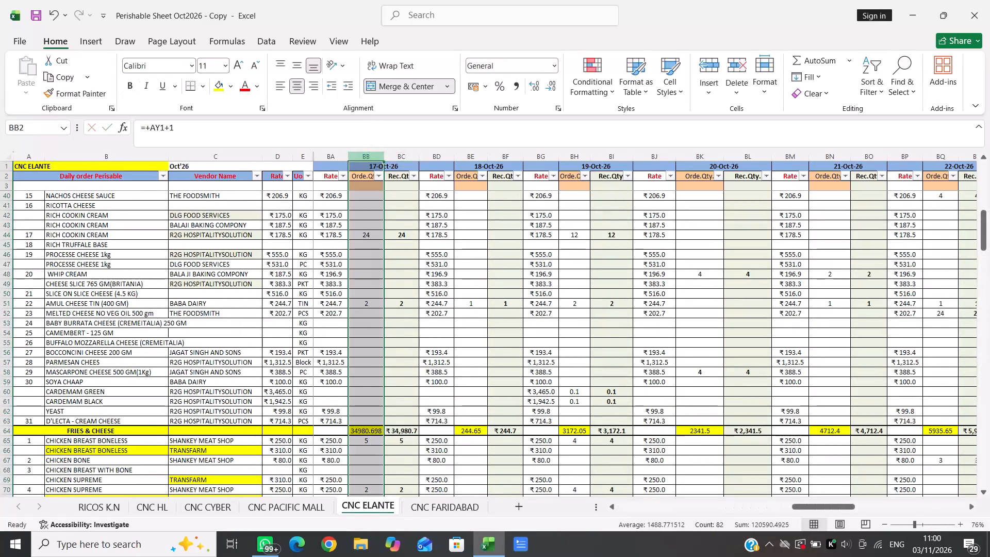
pyautogui.hotkey('shift', 'Right')
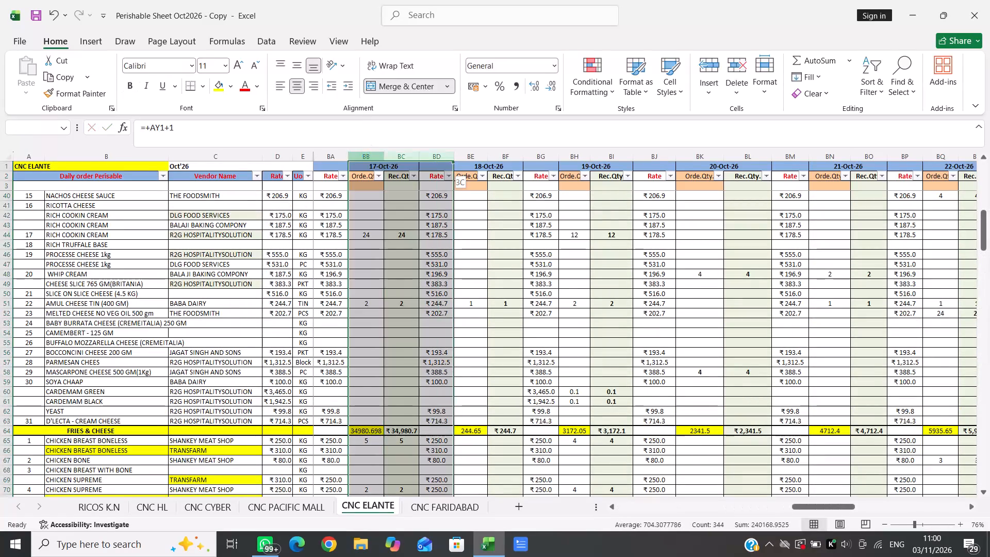
pyautogui.click(367, 157)
pyautogui.click(329, 155)
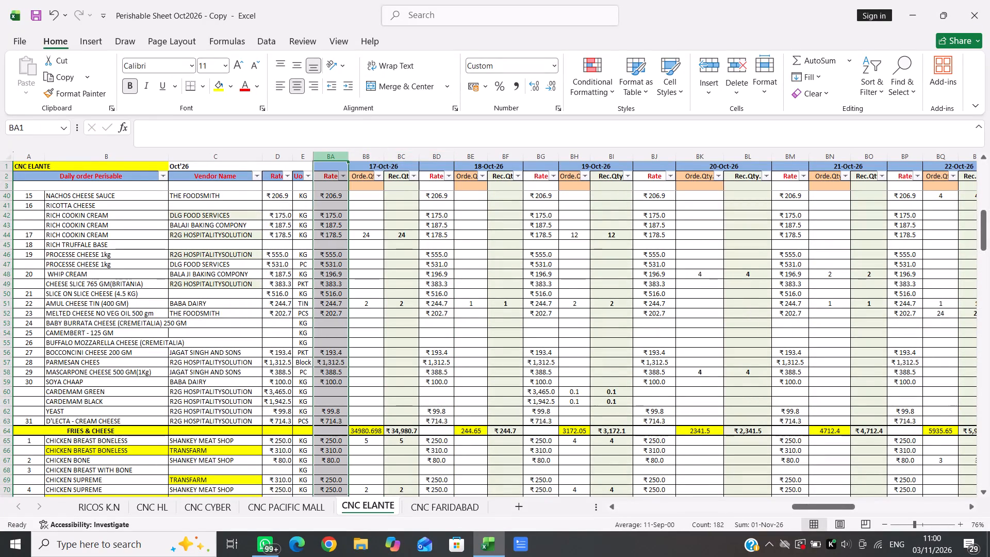
pyautogui.hotkey('shift', 'Right')
pyautogui.rightClick(329, 155)
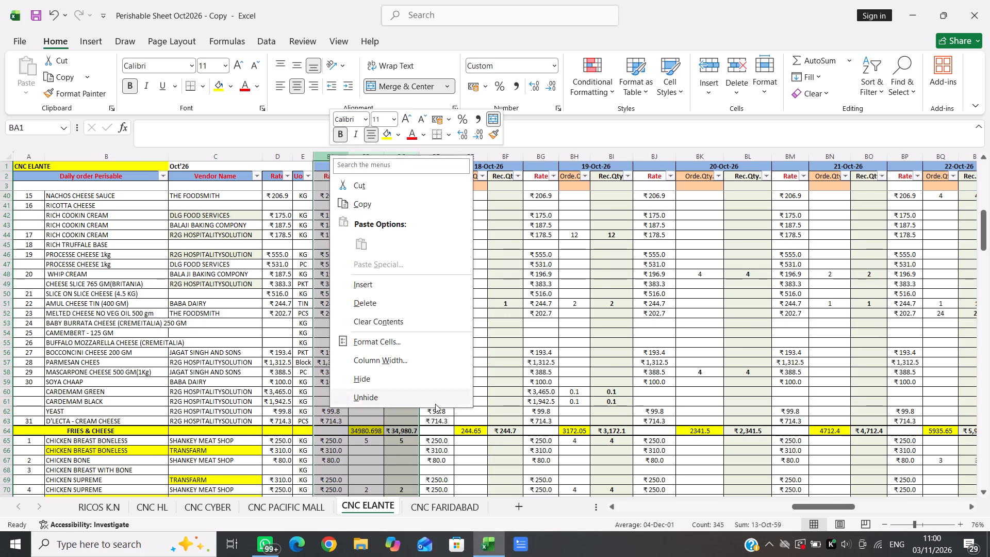
pyautogui.click(388, 381)
pyautogui.click(381, 270)
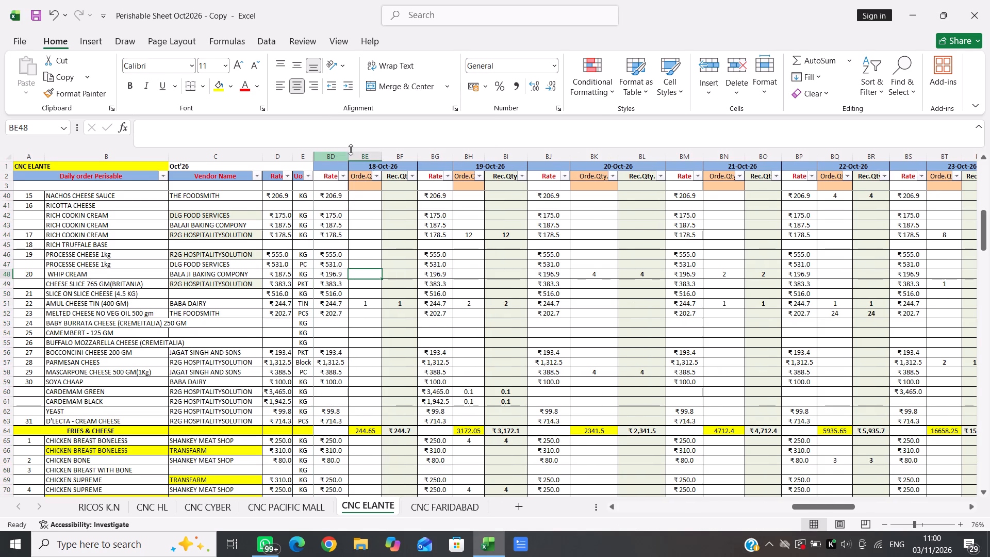
# Narrow the Rate column BD slightly, just before the 18-Oct-26 quantities.
pyautogui.moveTo(349, 153); pyautogui.dragTo(343, 153)
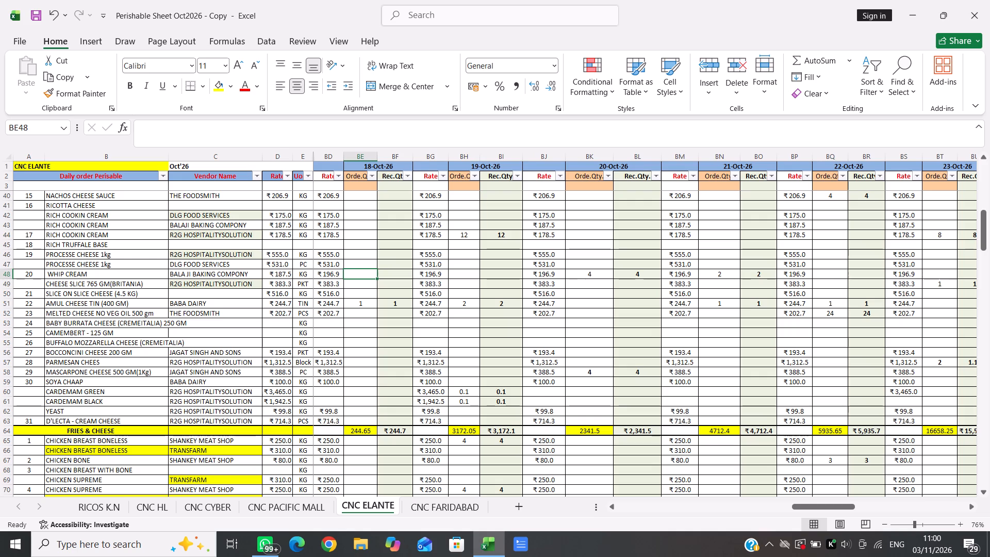
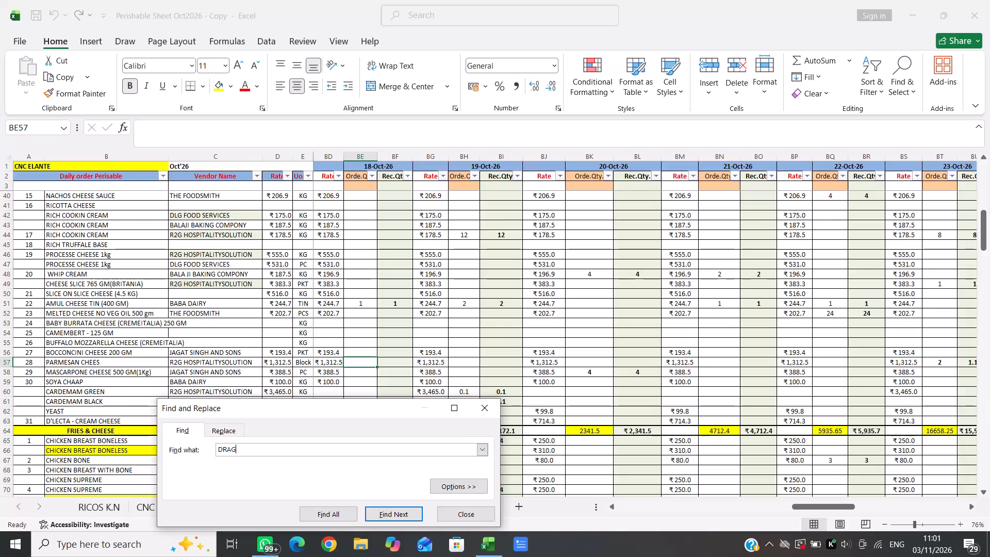
# Search the sheet for DRAG and go to the DRAGON FRUIT row's 18-Oct-26 order quantity cell.
pyautogui.press('Return')
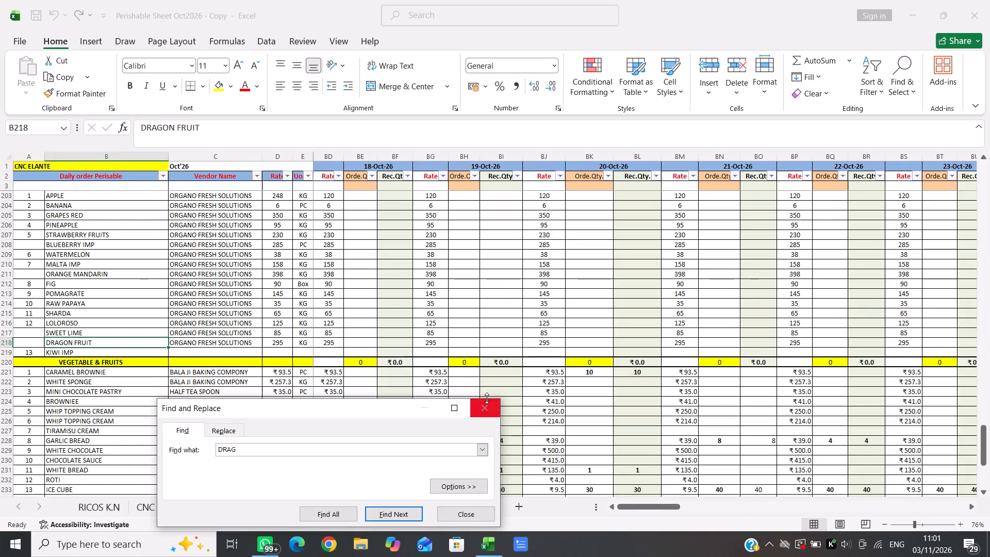
pyautogui.click(487, 398)
pyautogui.click(487, 408)
pyautogui.press('Right')
pyautogui.press('Right')
pyautogui.press('Right')
pyautogui.press('Right')
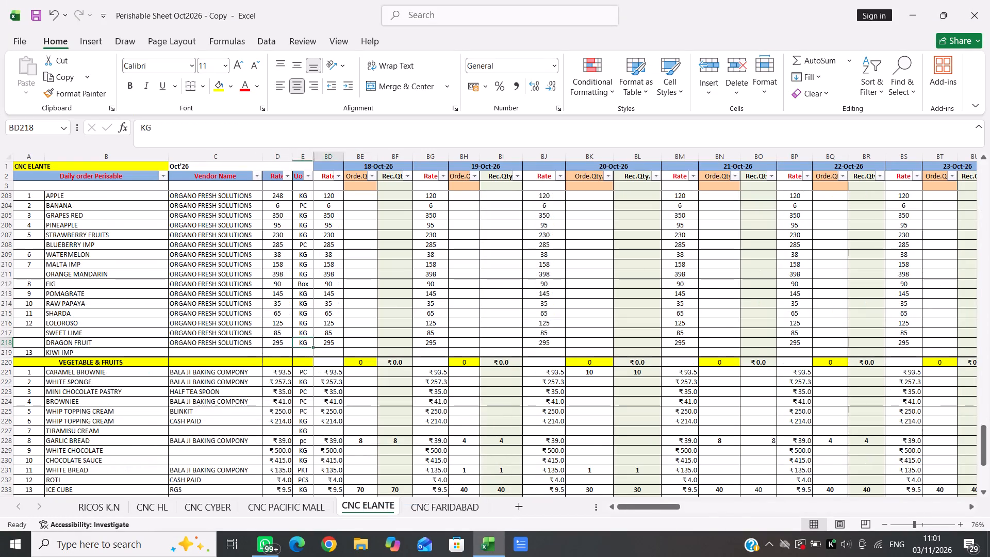
pyautogui.press('Right')
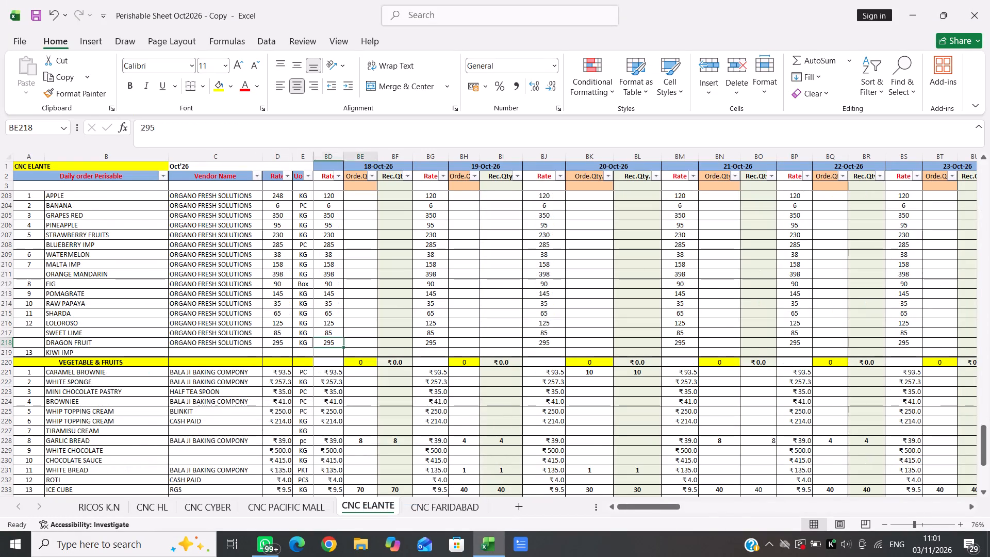
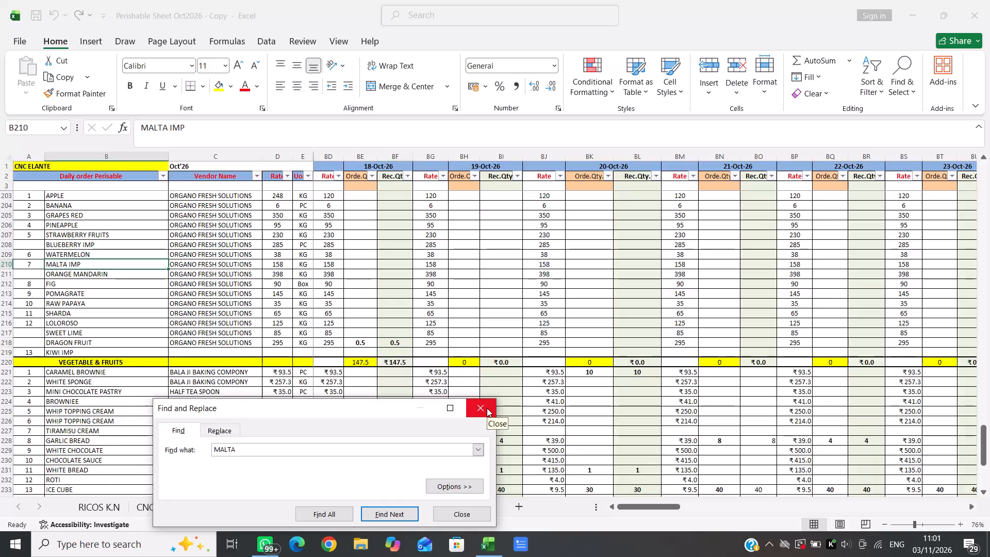
# Enter 0.5 as the 18-Oct-26 order quantity for MALTA IMP.
pyautogui.click(487, 408)
pyautogui.press('Right')
pyautogui.press('Right')
pyautogui.press('Right')
pyautogui.press('Right')
pyautogui.press('Right')
pyautogui.press('Right')
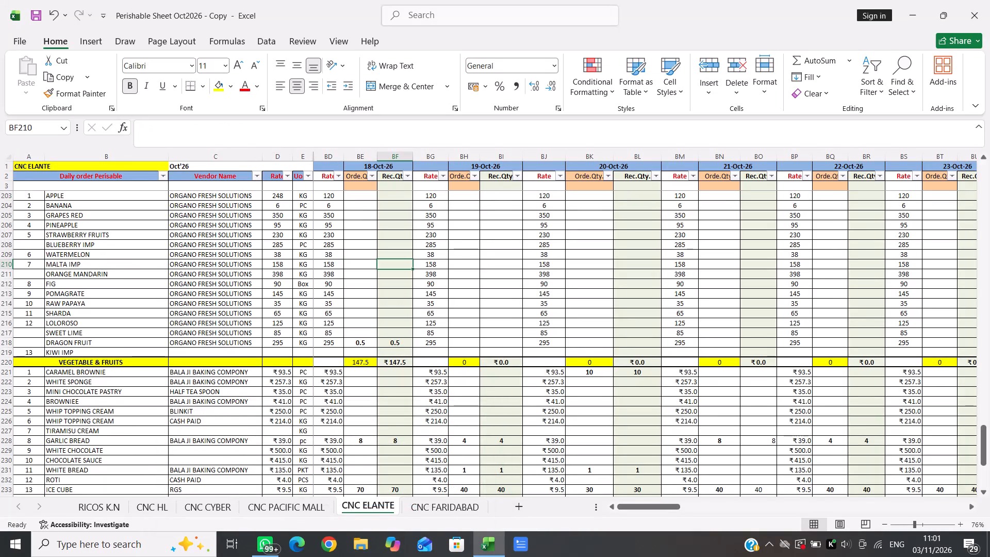
pyautogui.press('Left')
pyautogui.write('0.5')
pyautogui.press('Right')
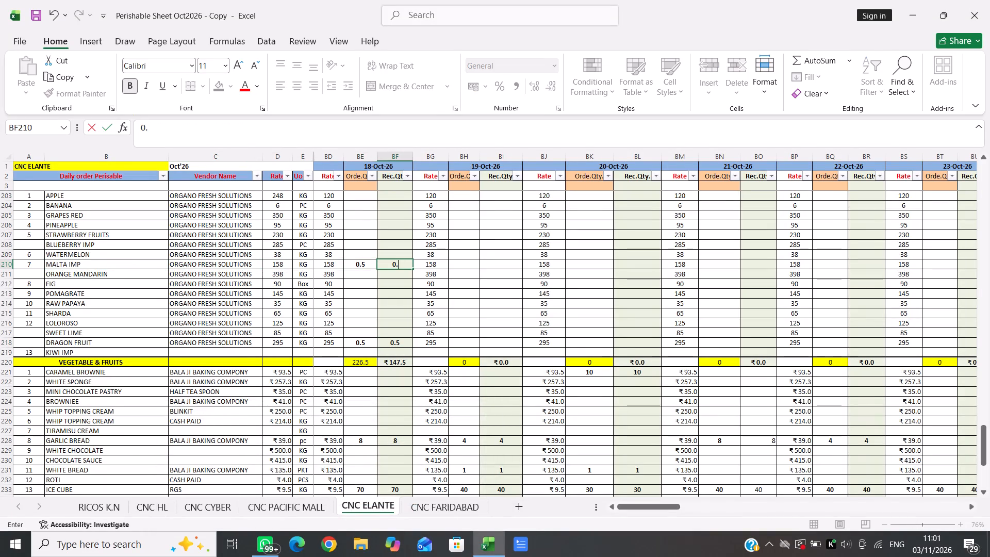
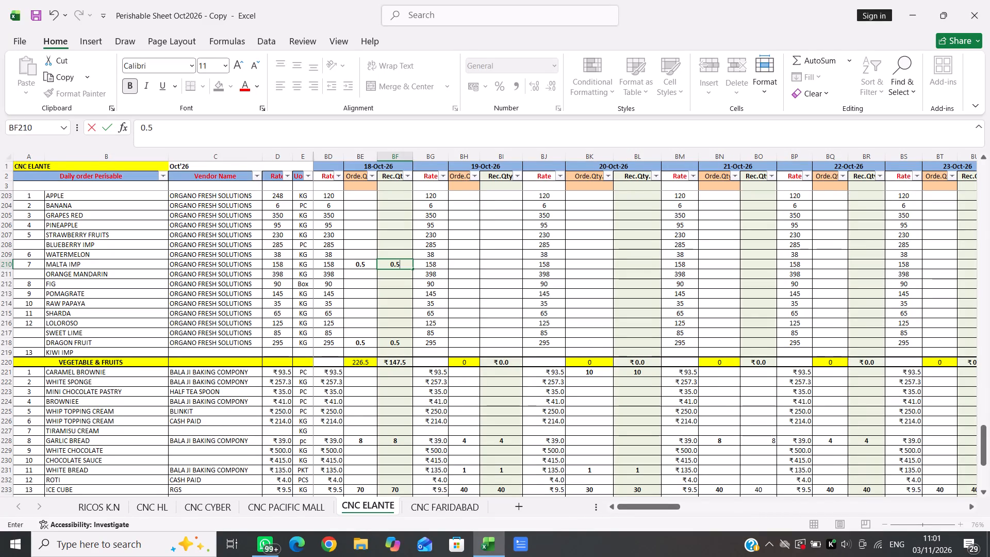
# Set the 18-Oct-26 rate for MALTA IMP to 398, keeping the received quantity already being entered.
pyautogui.click(327, 264)
pyautogui.write('398')
pyautogui.press('Right')
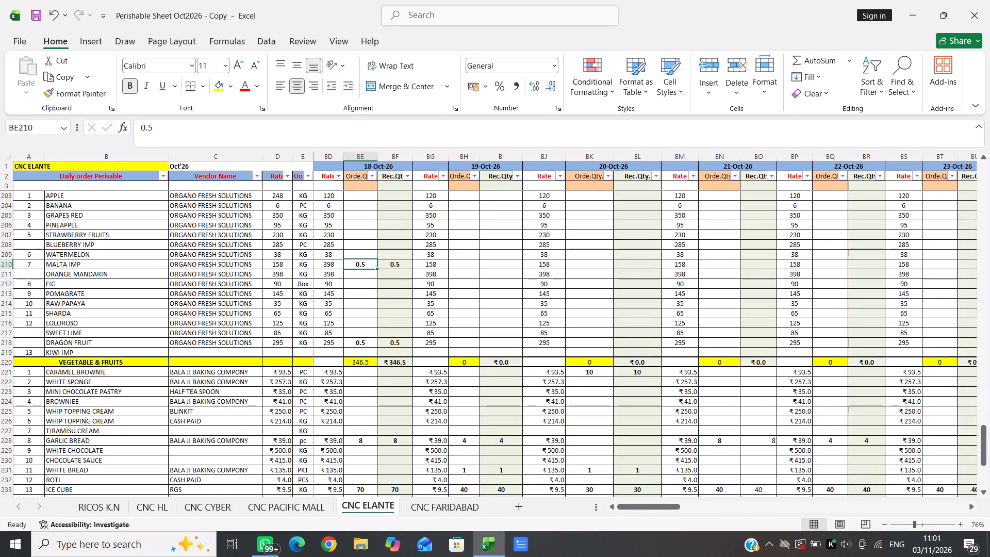
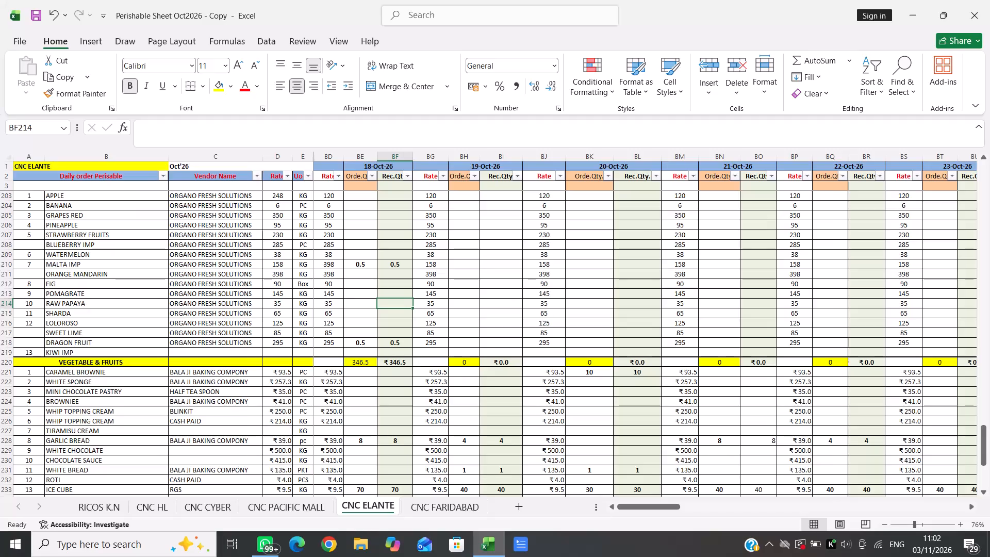
# For MALTA IMP on 19-Oct-26, set the rate to 398 and enter an order quantity of 0.5.
pyautogui.click(437, 343)
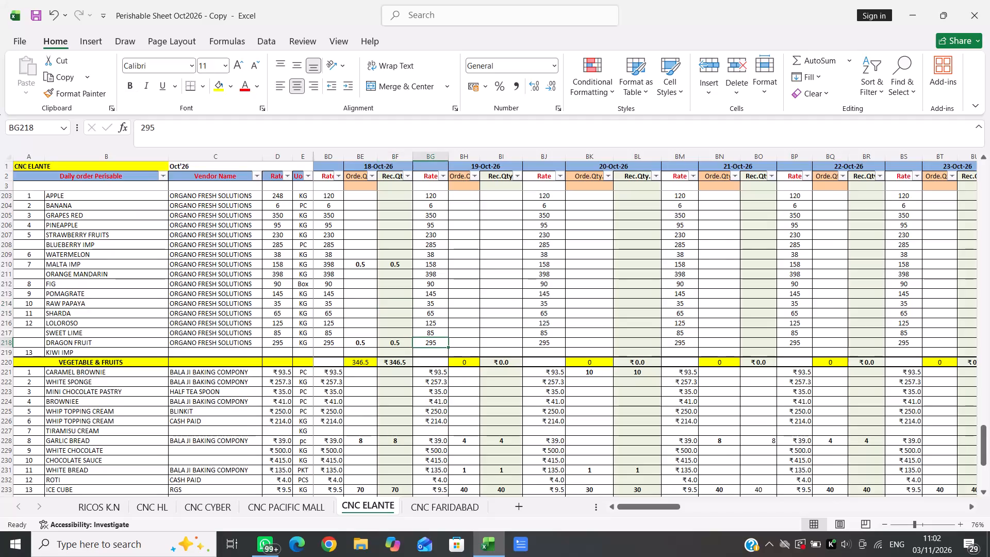
pyautogui.click(439, 264)
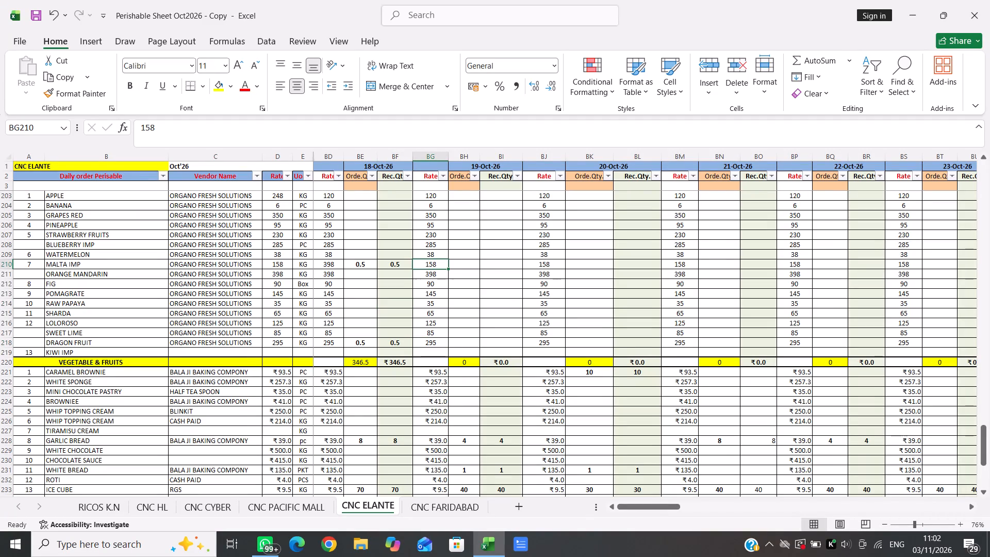
pyautogui.write('39')
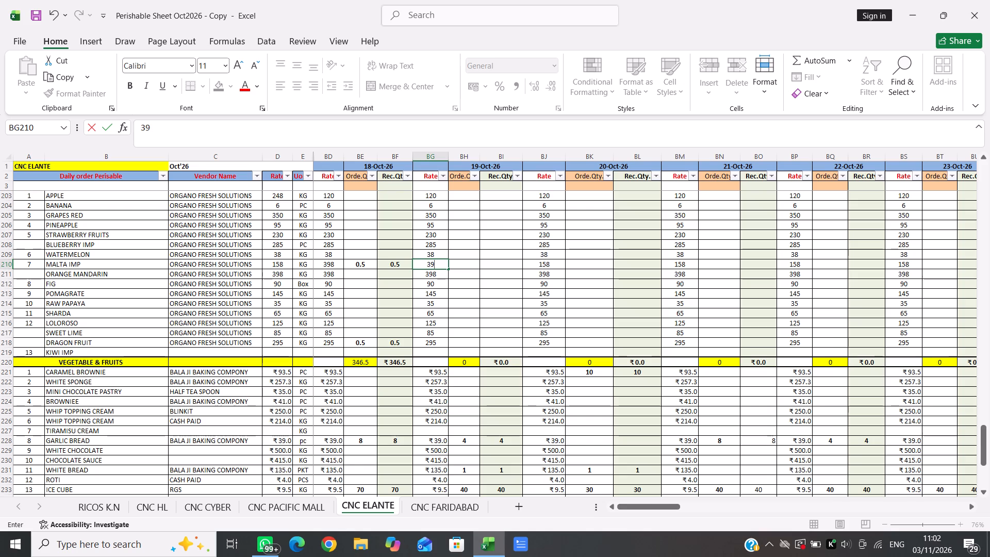
pyautogui.press('8')
pyautogui.click(460, 265)
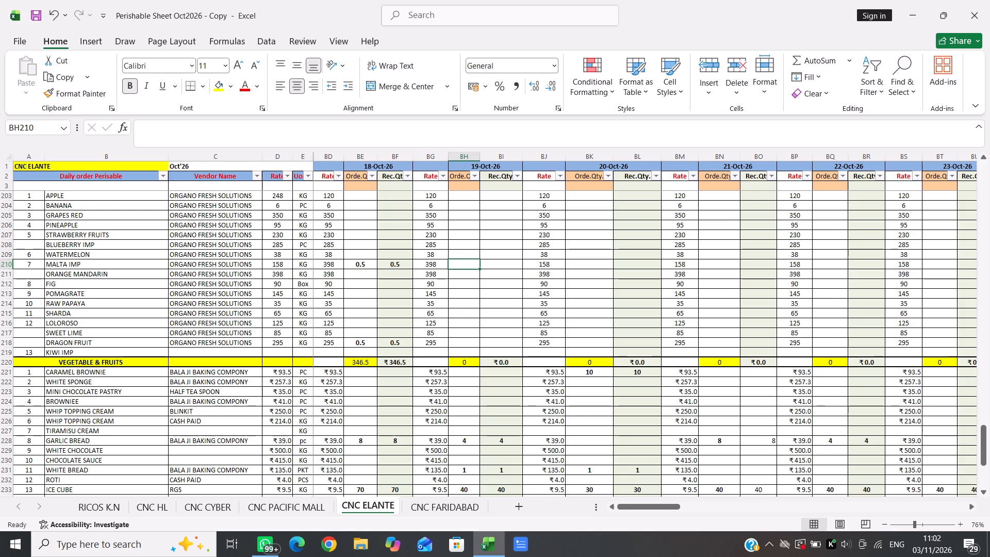
pyautogui.write('0.5')
pyautogui.press('Right')
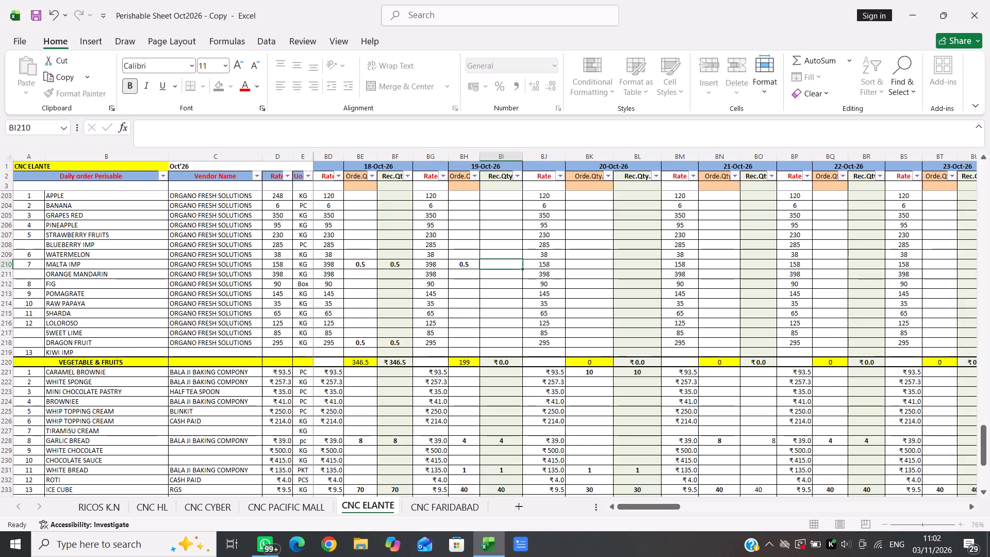